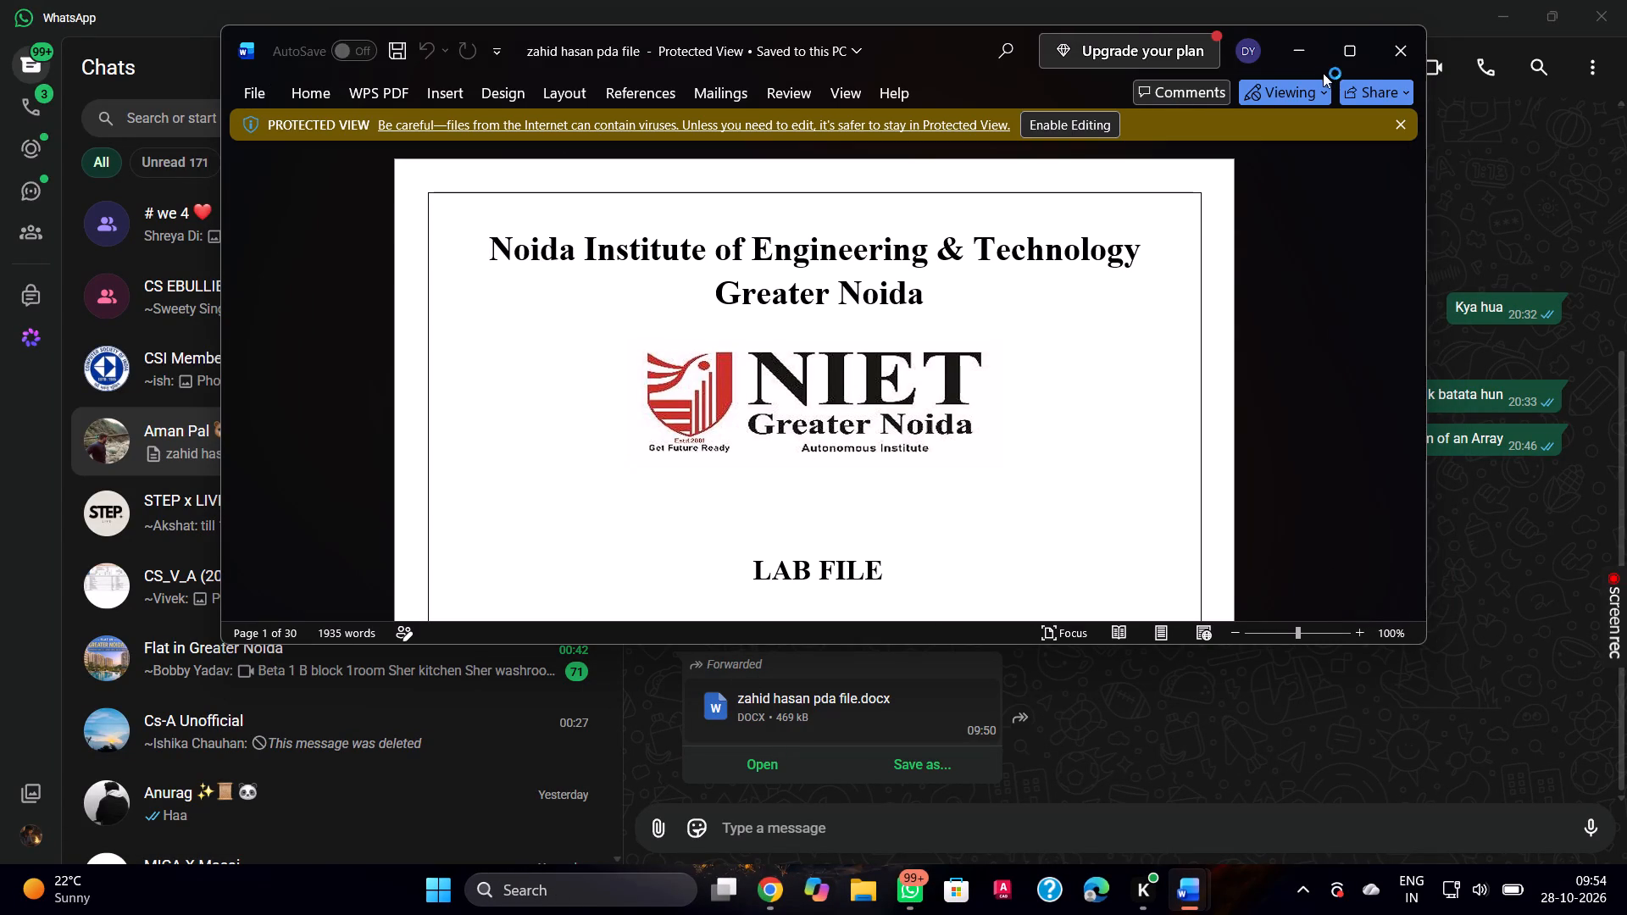
# Maximize the lab file document window and enable editing of the protected file.
pyautogui.click(1346, 58)
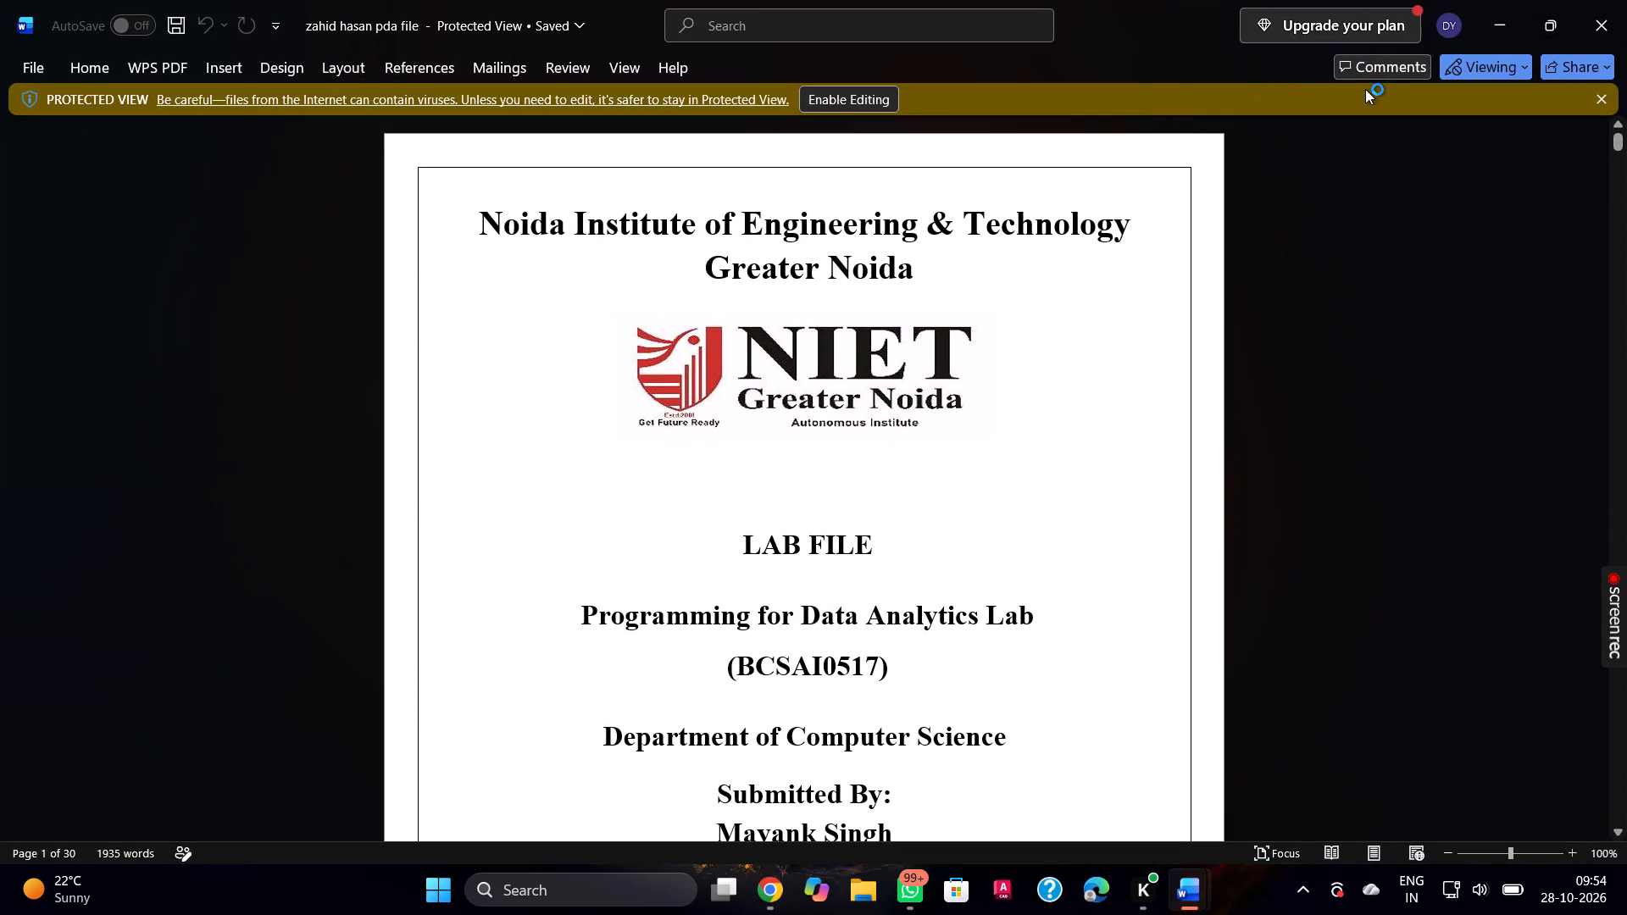
pyautogui.click(861, 106)
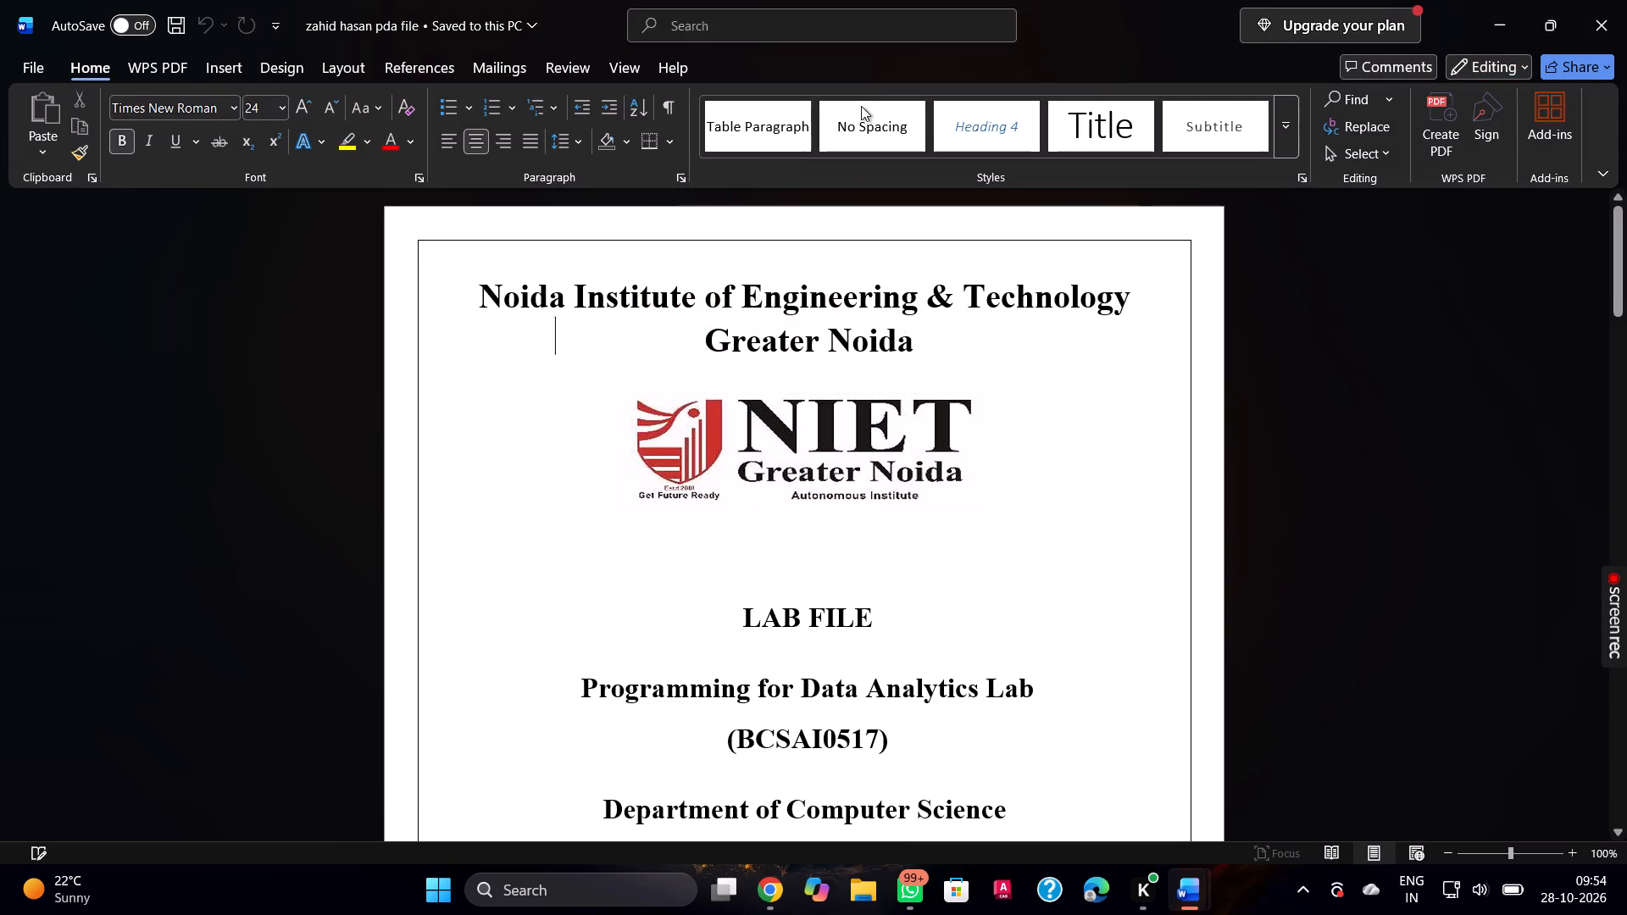
# Replace the student name under "Submitted By:" on the cover page with the new student's full name.
pyautogui.scroll(-1, 830, 536)
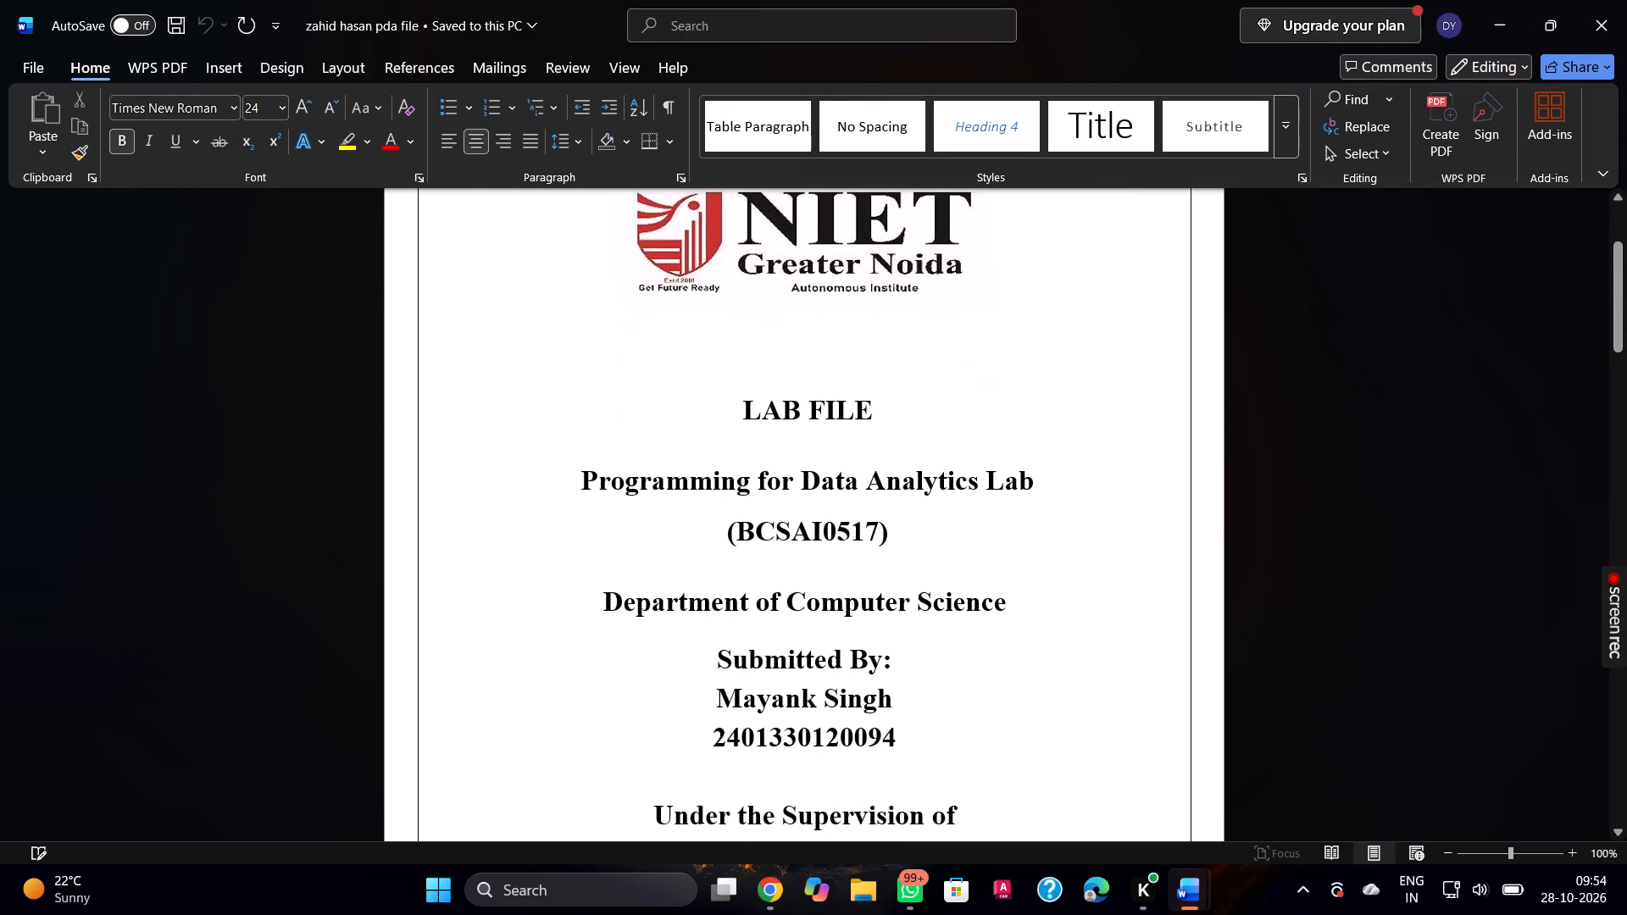
pyautogui.scroll(-2, 830, 536)
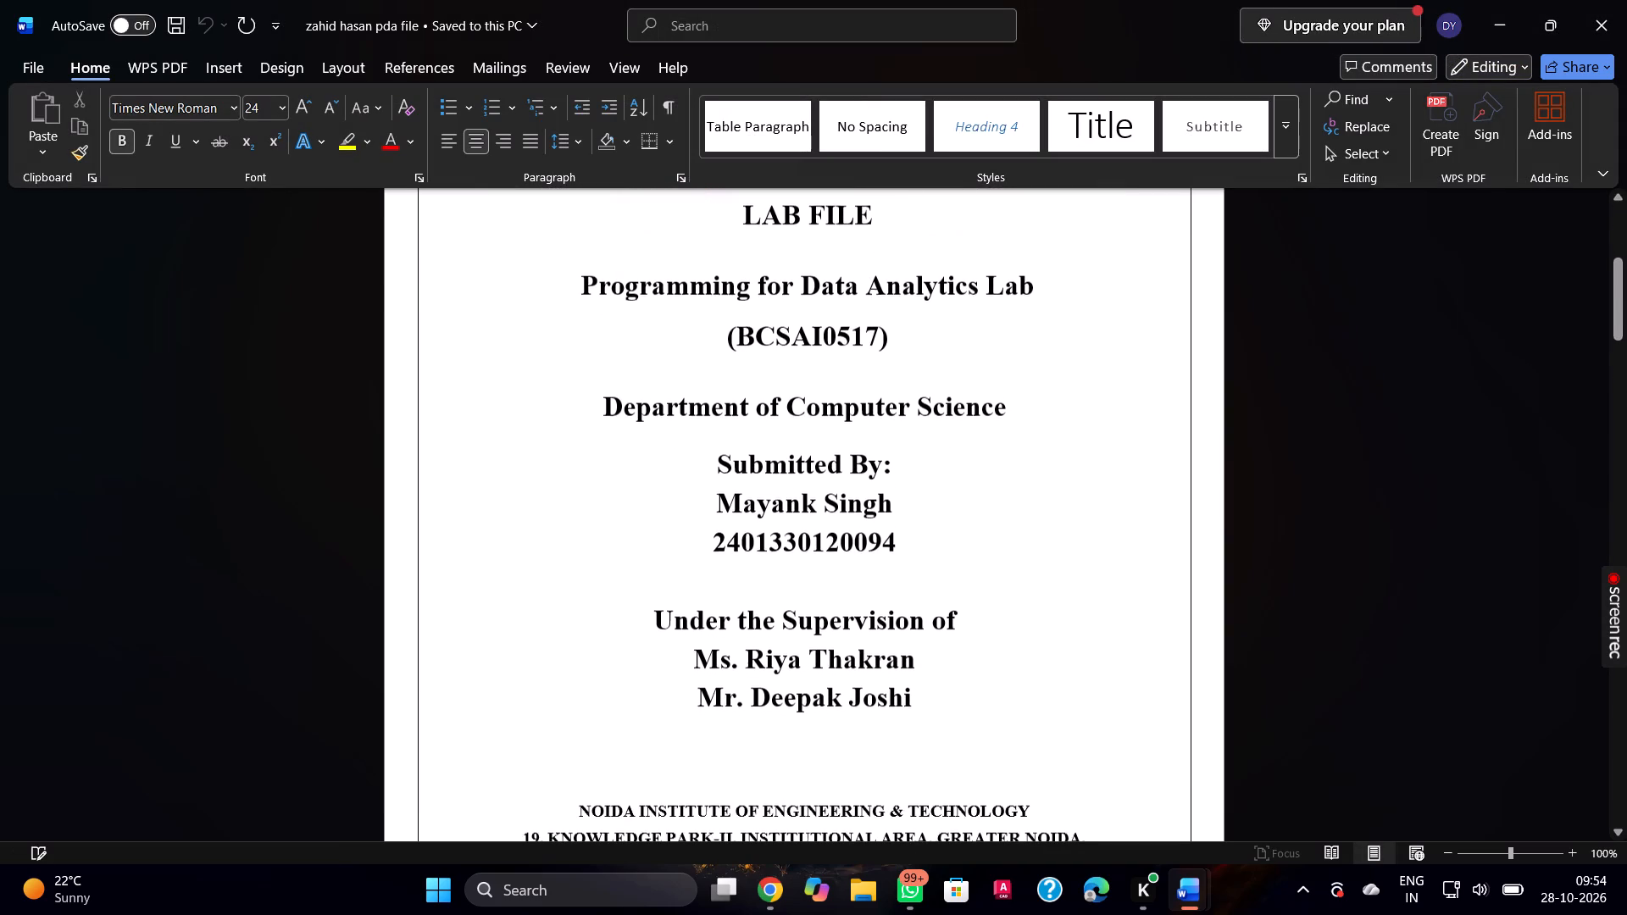
pyautogui.scroll(-2, 830, 536)
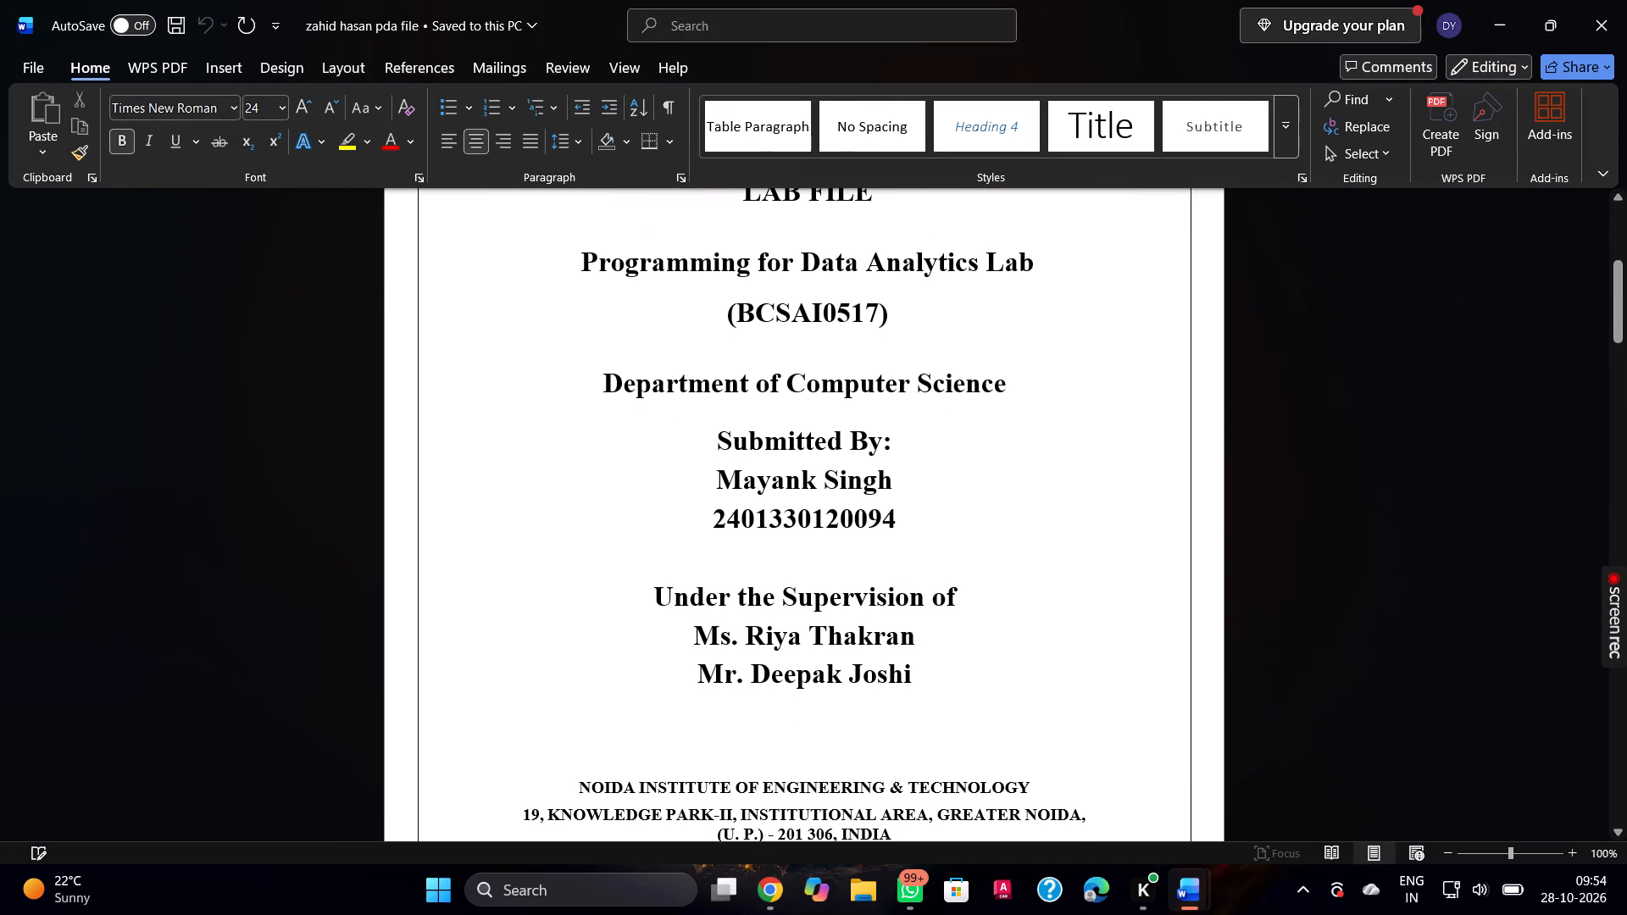
pyautogui.click(904, 473)
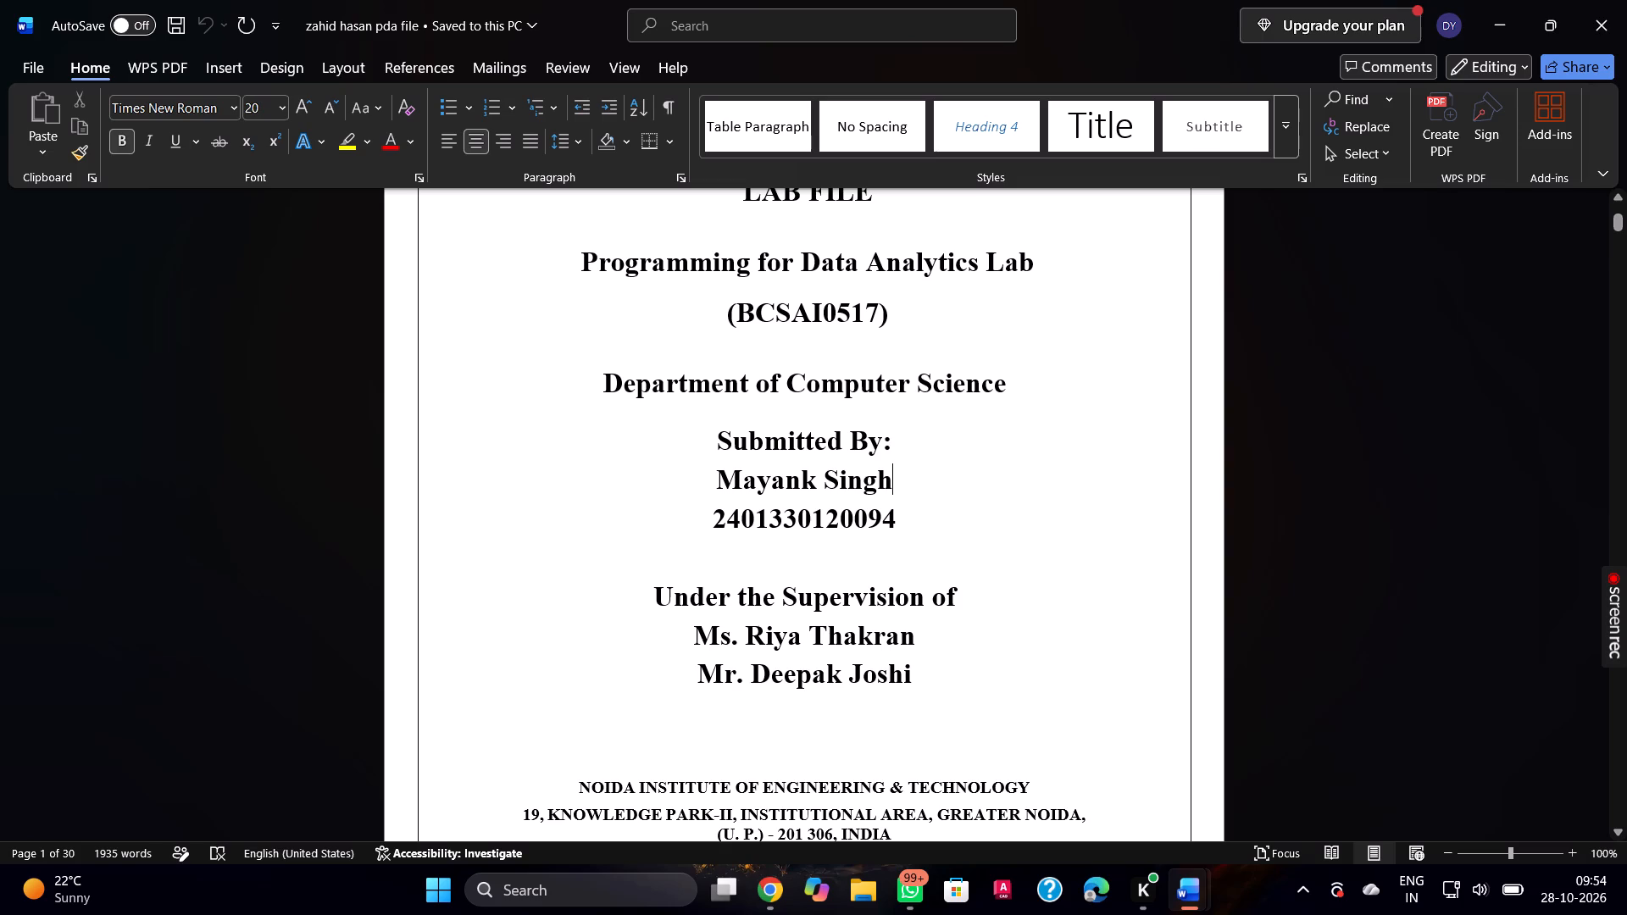
pyautogui.press('BackSpace')
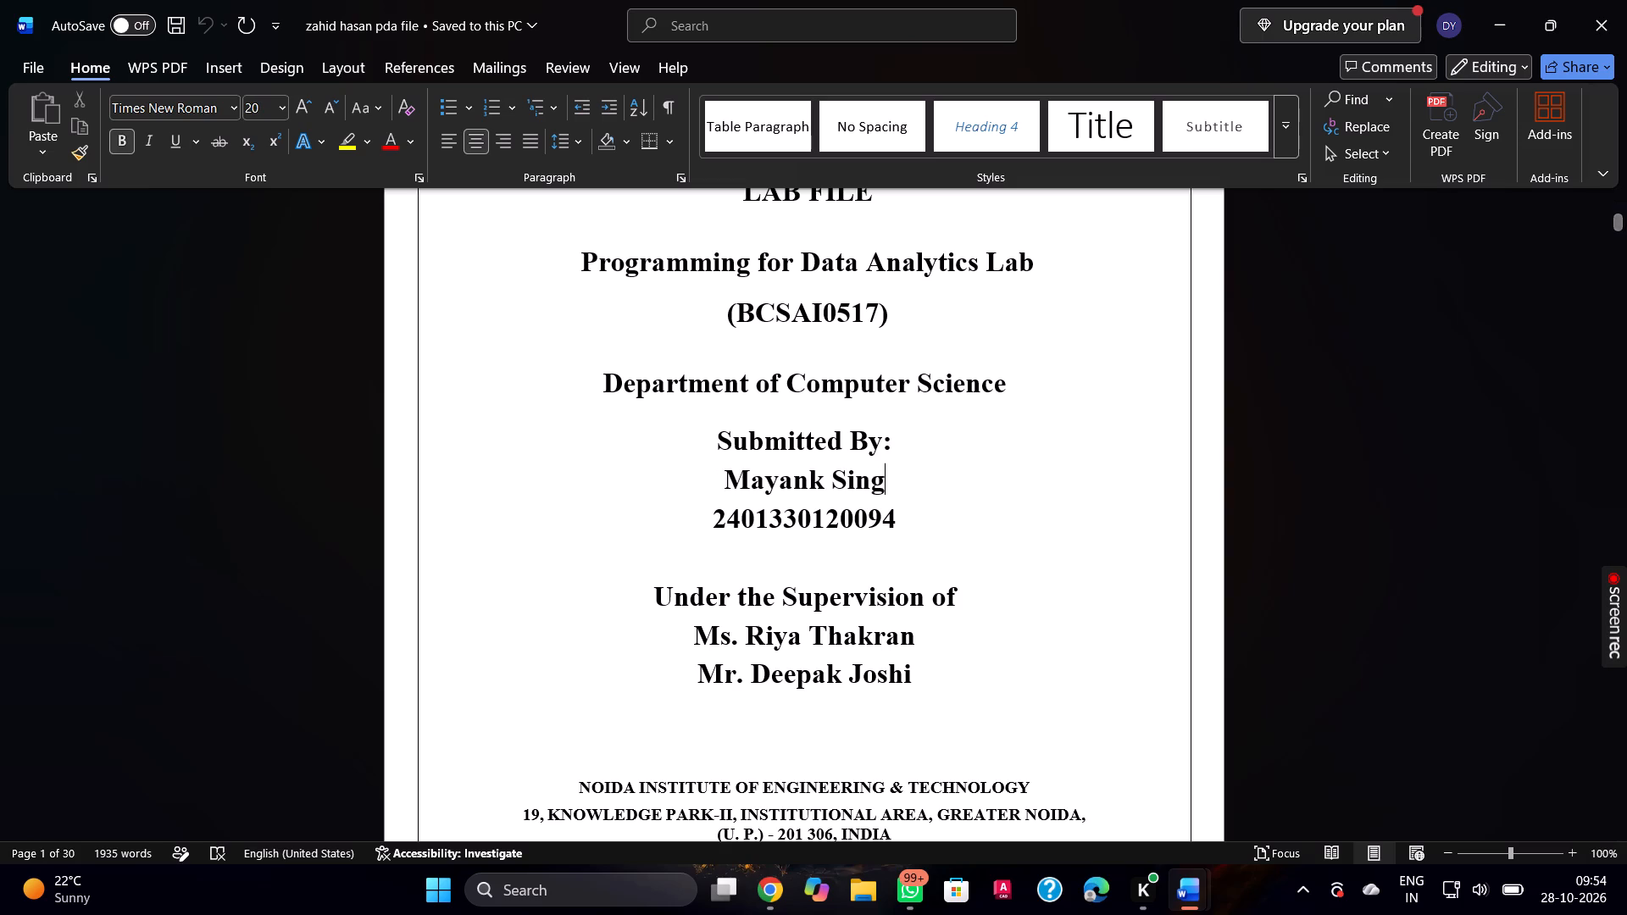
pyautogui.press('BackSpace')
pyautogui.press('BackSpace')
pyautogui.press('BackSpace')
pyautogui.press('BackSpace')
pyautogui.press('BackSpace')
pyautogui.press('BackSpace')
pyautogui.press('BackSpace')
pyautogui.press('BackSpace')
pyautogui.press('BackSpace')
pyautogui.press('BackSpace')
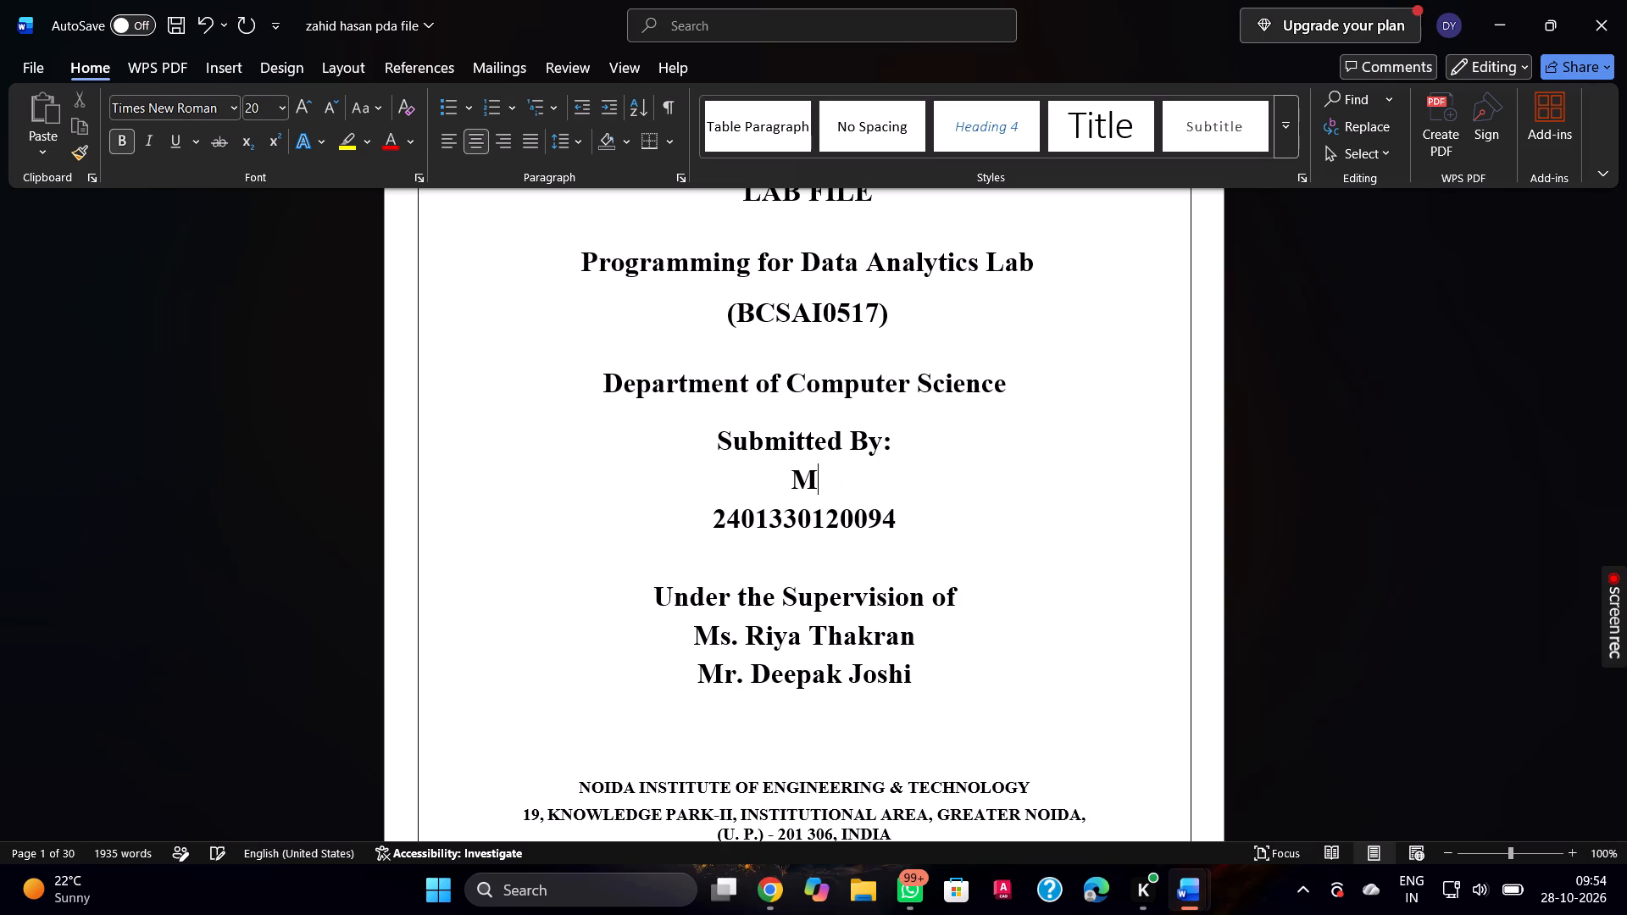
pyautogui.press('BackSpace')
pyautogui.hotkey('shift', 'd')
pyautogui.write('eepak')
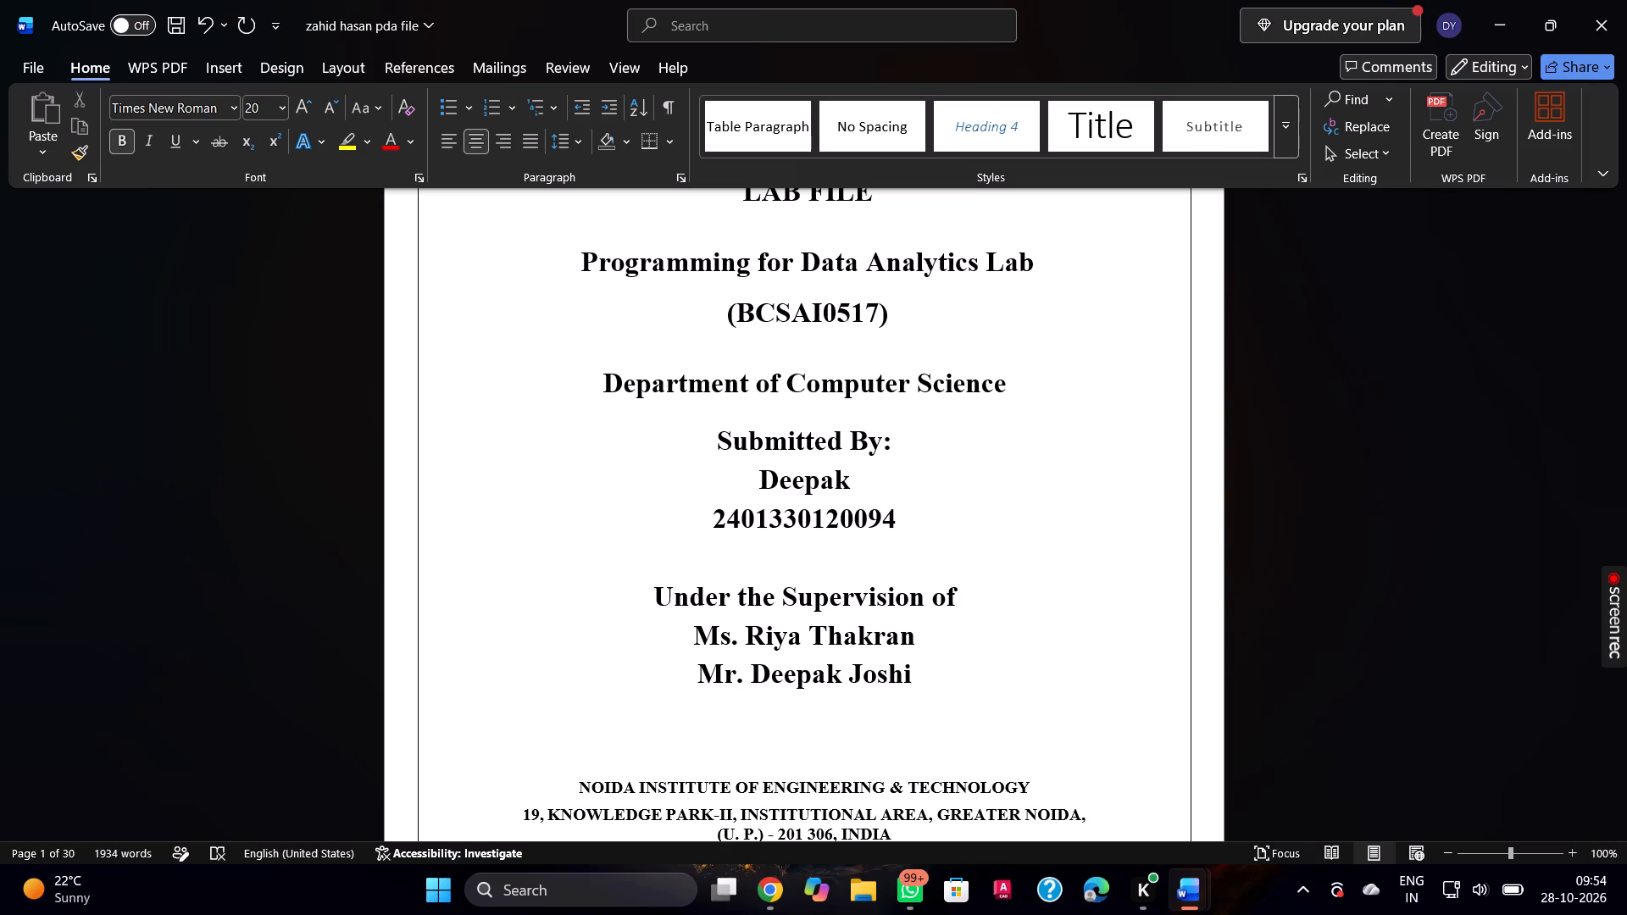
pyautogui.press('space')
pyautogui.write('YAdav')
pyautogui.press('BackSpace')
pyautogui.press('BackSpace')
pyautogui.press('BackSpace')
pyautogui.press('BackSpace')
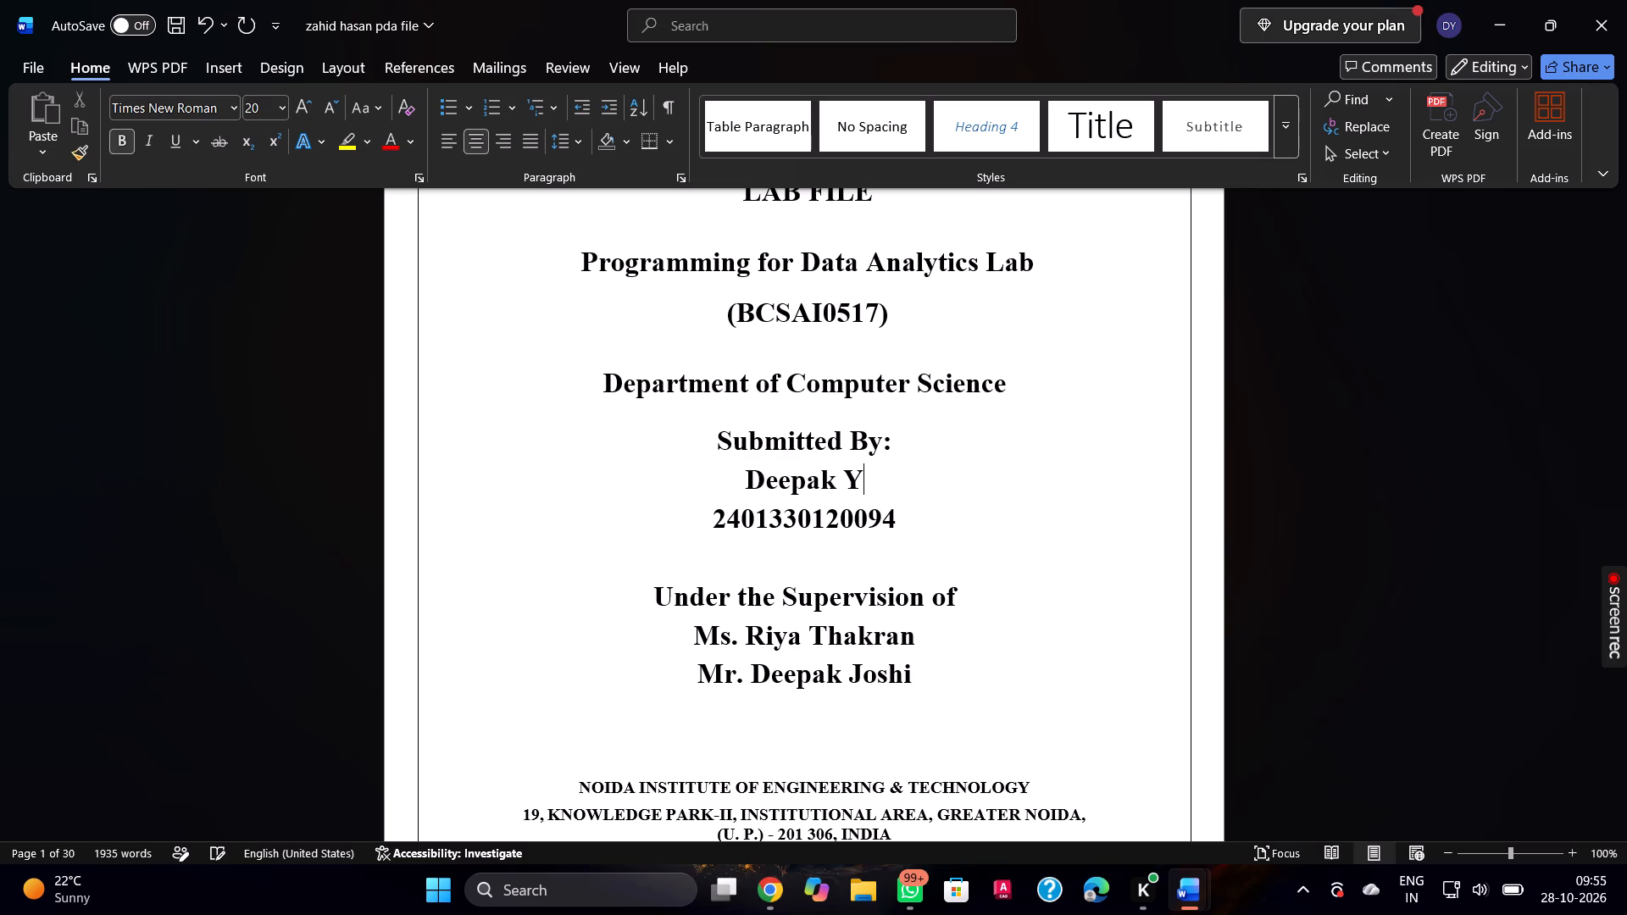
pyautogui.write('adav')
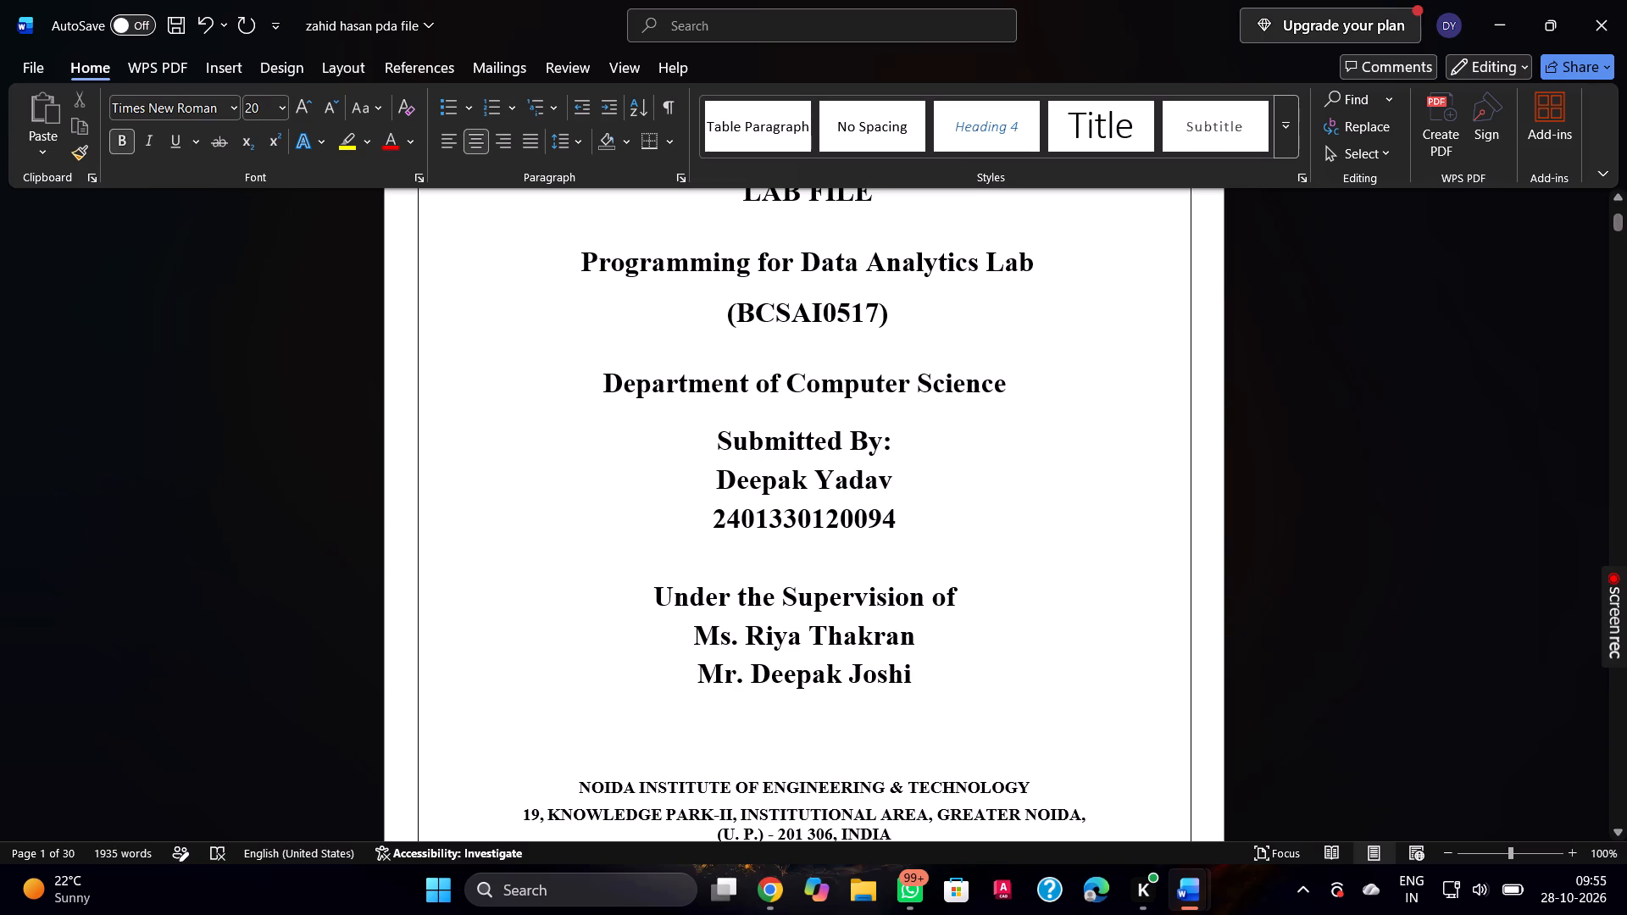
# Replace the last two digits of the roll number below the student's name with the new student's digits.
pyautogui.click(895, 521)
pyautogui.press('BackSpace')
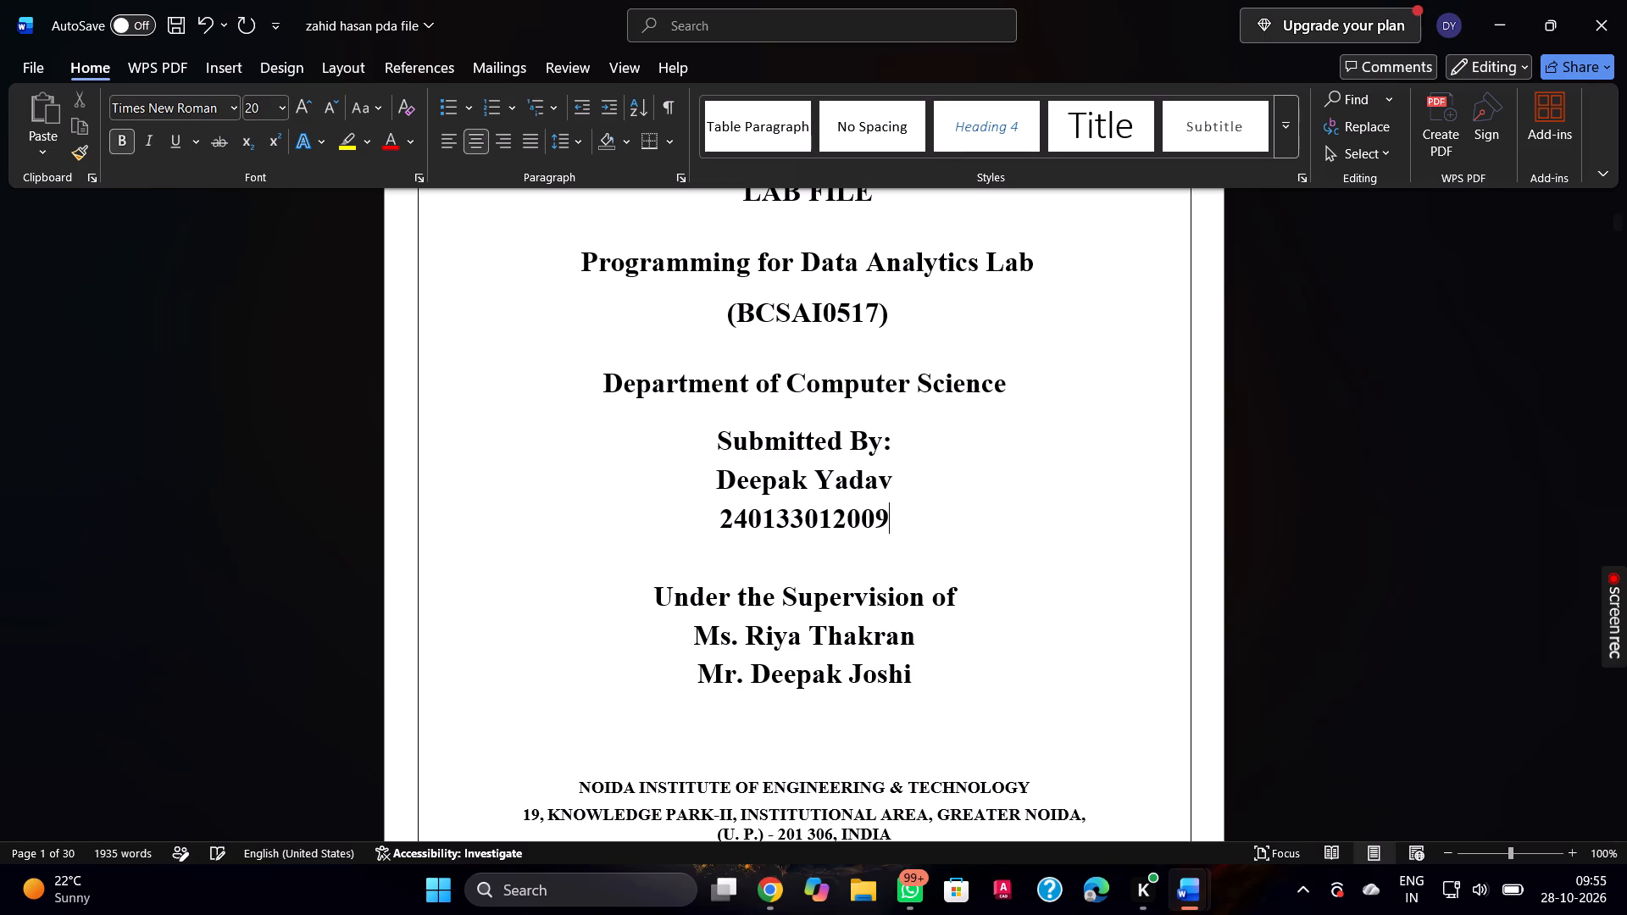
pyautogui.press('BackSpace')
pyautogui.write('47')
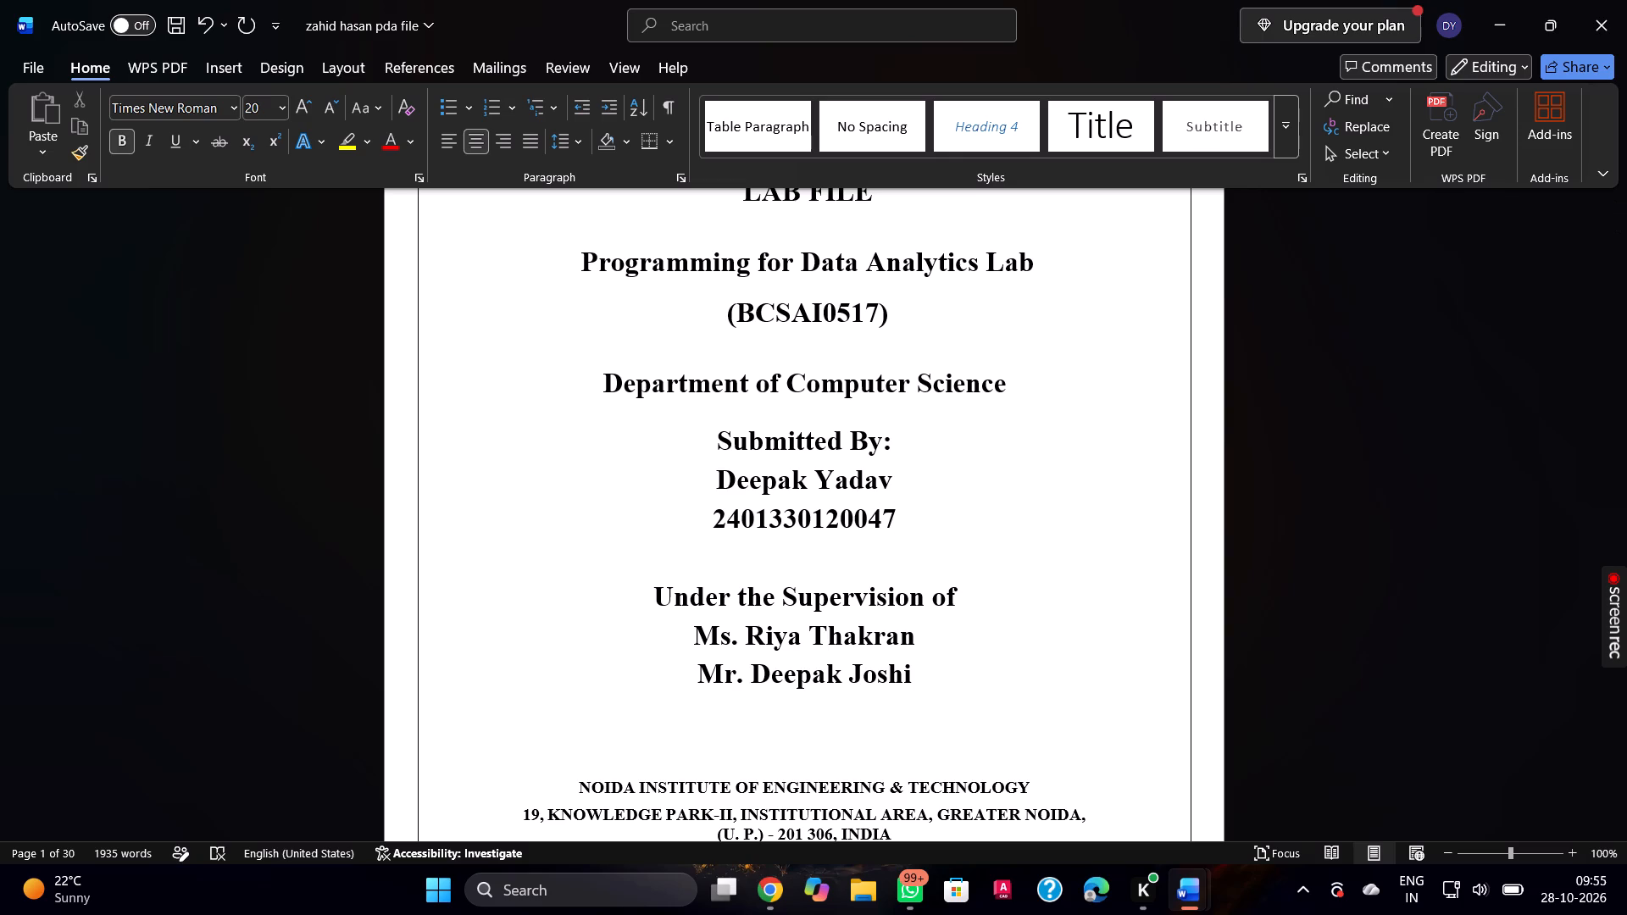
# Delete the entire second supervisor line, including its line break, under "Under the Supervision of".
pyautogui.click(913, 663)
pyautogui.press('BackSpace')
pyautogui.press('BackSpace')
pyautogui.press('BackSpace')
pyautogui.press('BackSpace')
pyautogui.press('BackSpace')
pyautogui.press('BackSpace')
pyautogui.press('BackSpace')
pyautogui.press('BackSpace')
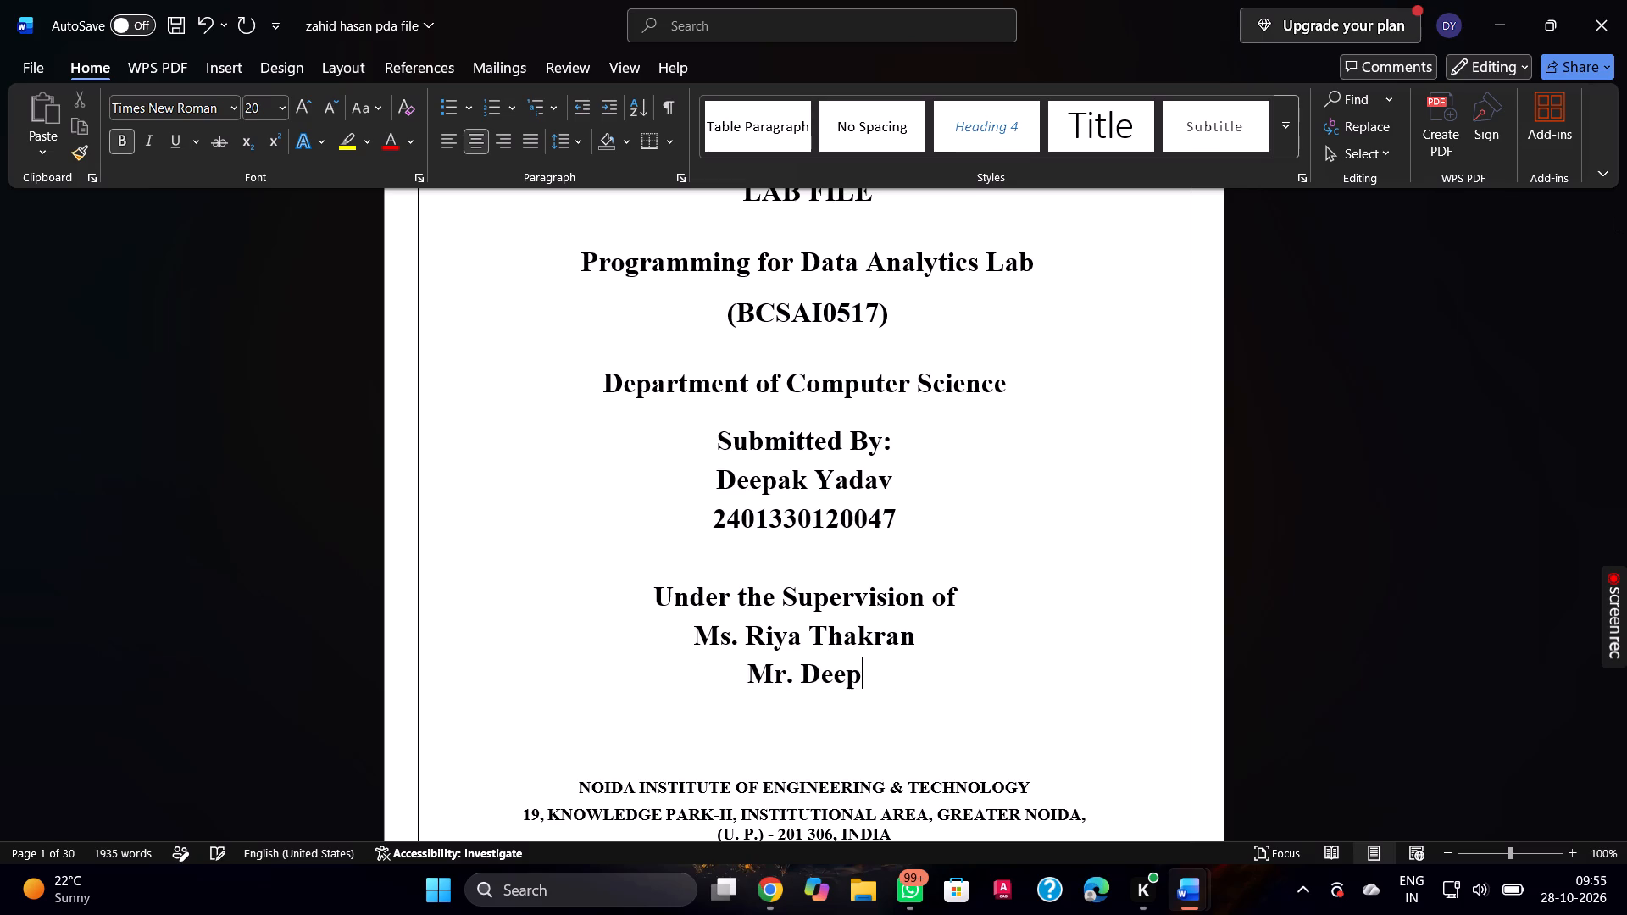
pyautogui.press('BackSpace')
pyautogui.press('BackSpace')
pyautogui.press('BackSpace')
pyautogui.press('BackSpace')
pyautogui.press('BackSpace')
pyautogui.press('BackSpace')
pyautogui.press('BackSpace')
pyautogui.press('BackSpace')
pyautogui.press('BackSpace')
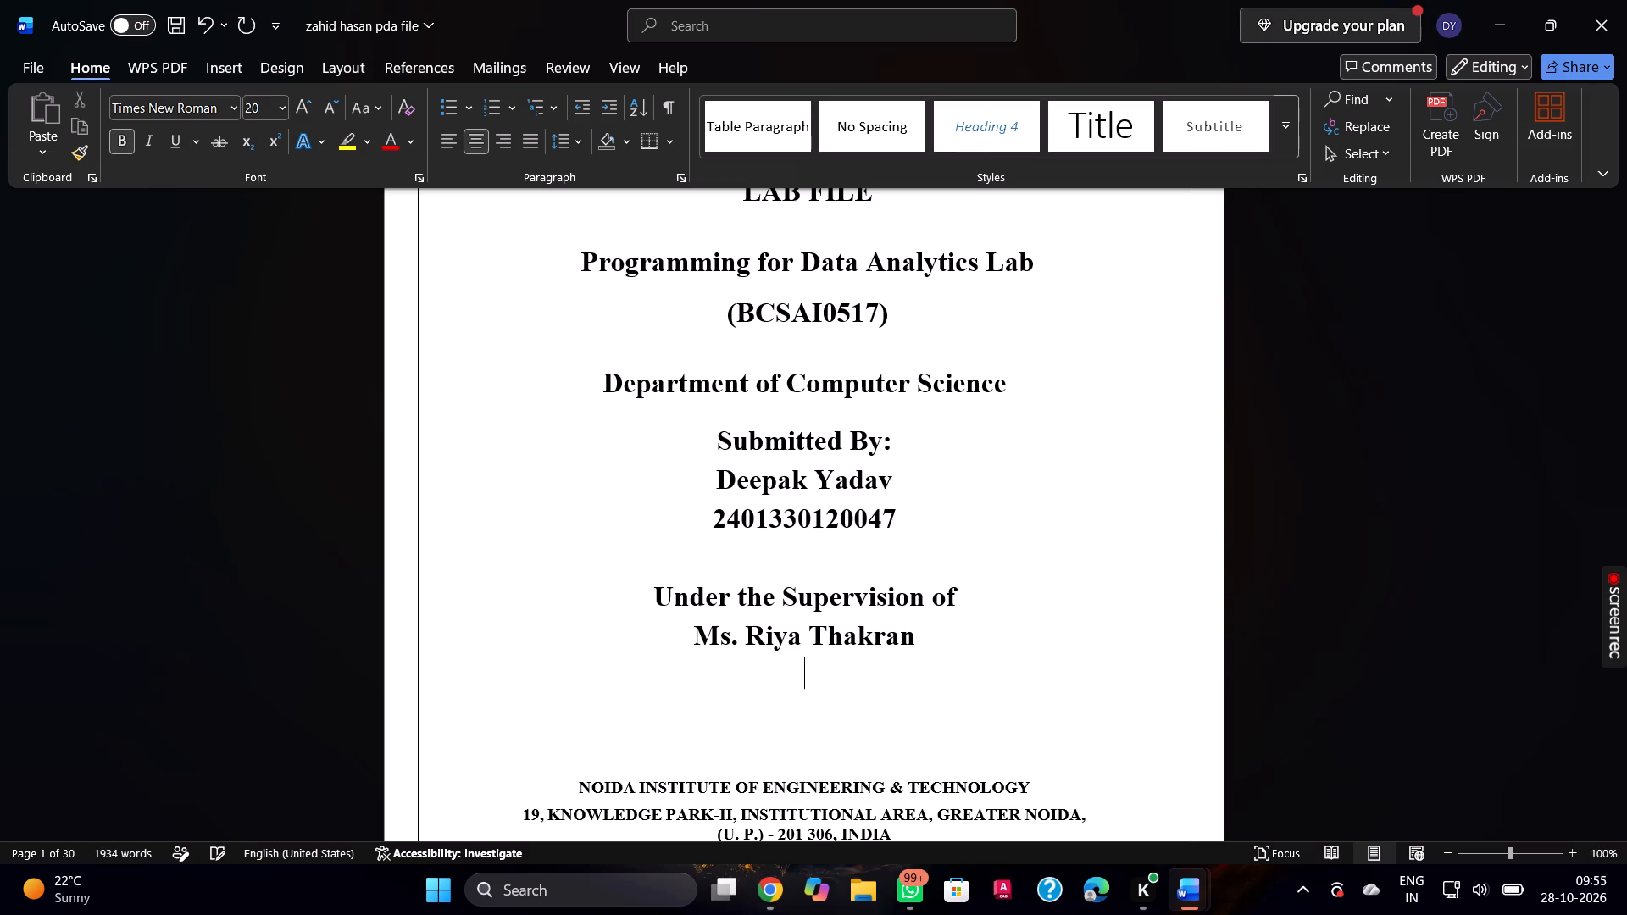
pyautogui.press('BackSpace')
# Replace the remaining supervisor's name with Kanika, keeping the title "Ms." in front.
pyautogui.press('BackSpace')
pyautogui.press('BackSpace')
pyautogui.press('BackSpace')
pyautogui.press('BackSpace')
pyautogui.press('BackSpace')
pyautogui.press('BackSpace')
pyautogui.press('BackSpace')
pyautogui.press('BackSpace')
pyautogui.press('BackSpace')
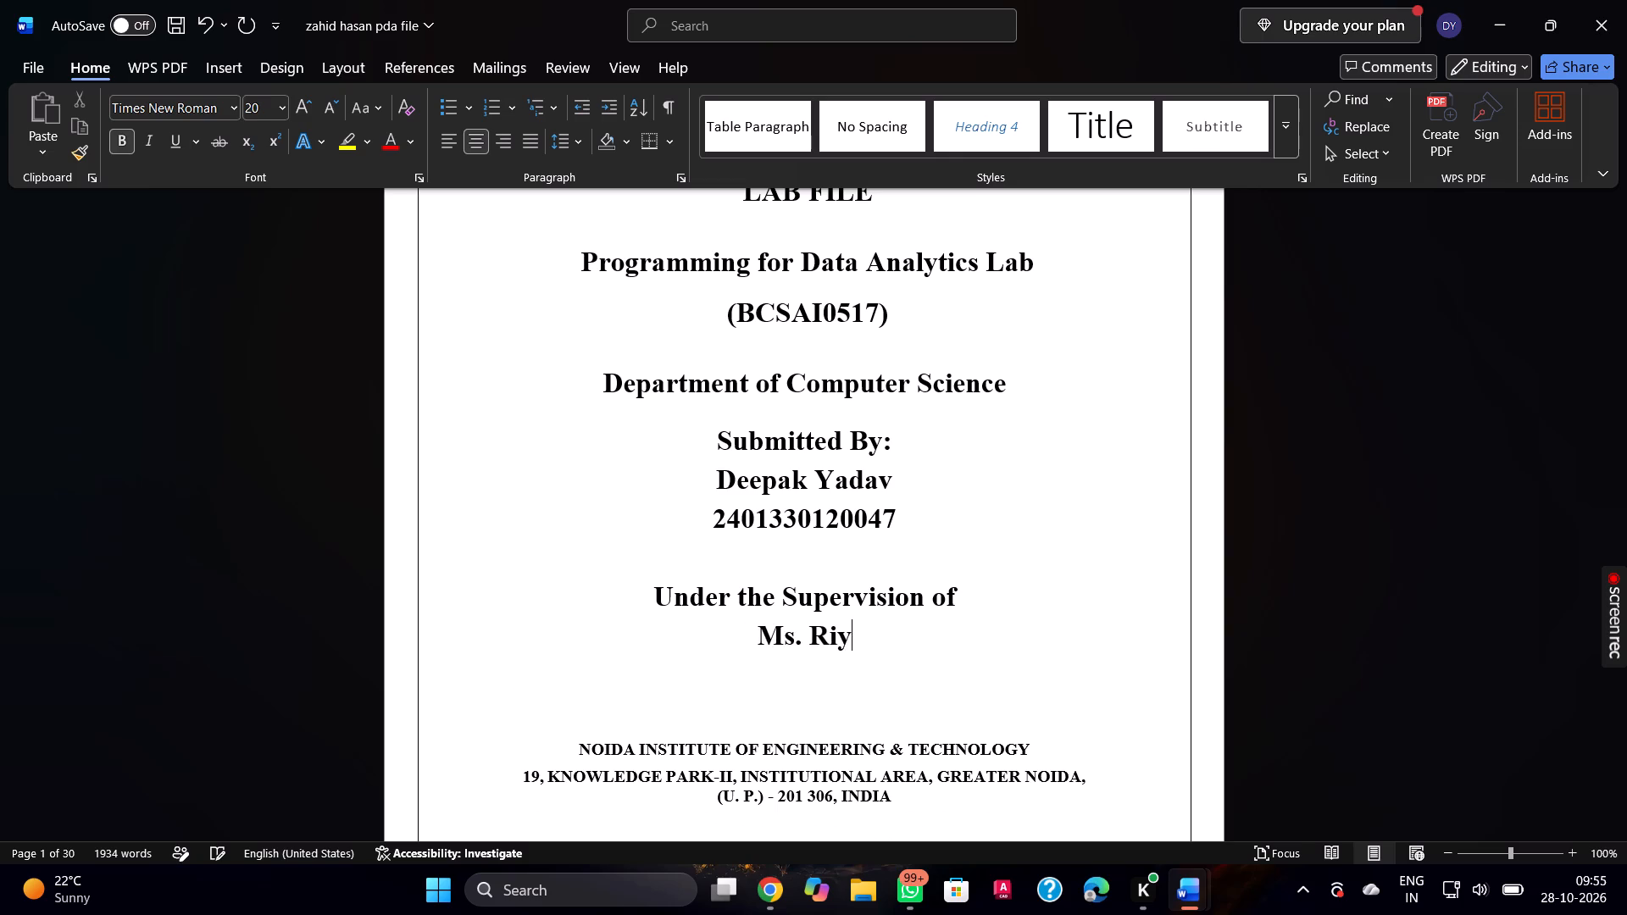
pyautogui.press('BackSpace')
pyautogui.press('BackSpace')
pyautogui.press('BackSpace')
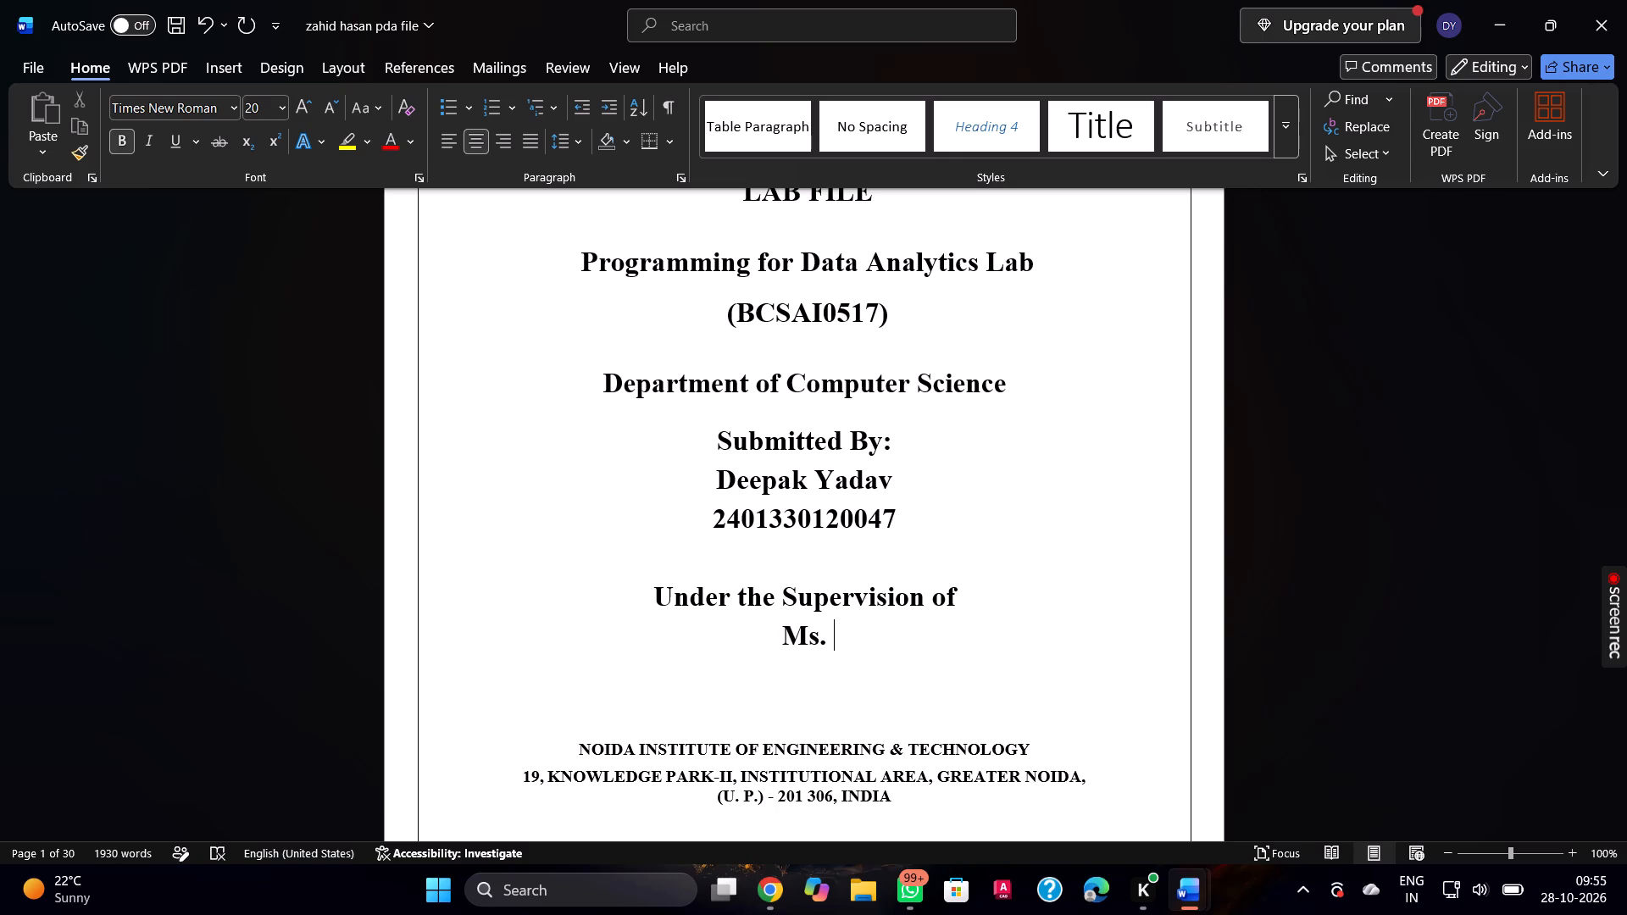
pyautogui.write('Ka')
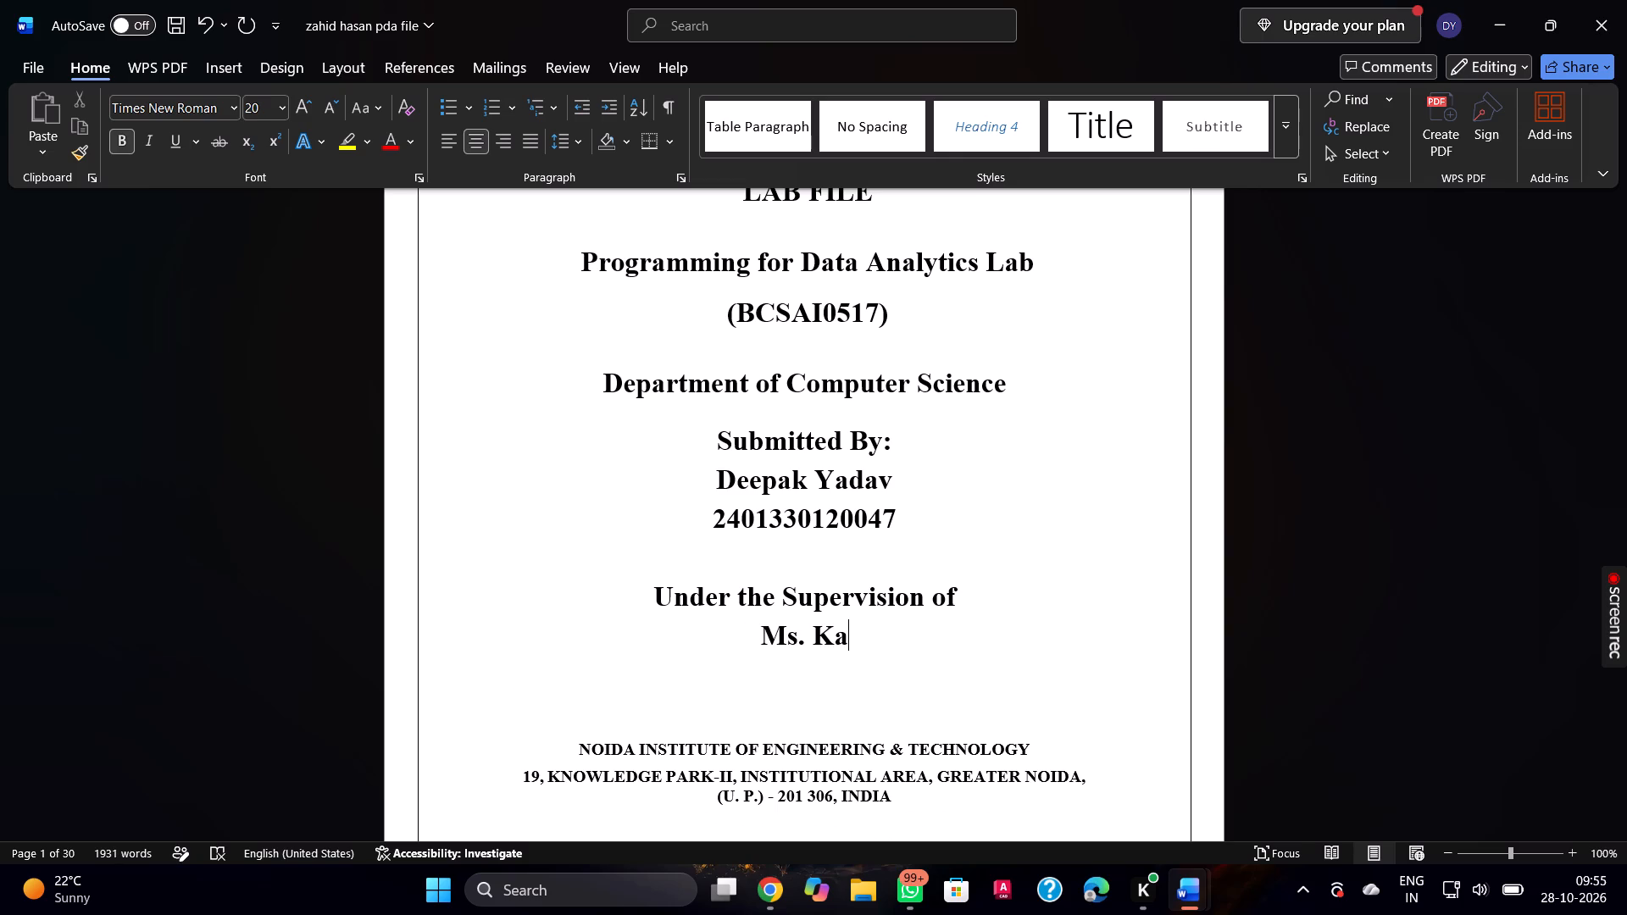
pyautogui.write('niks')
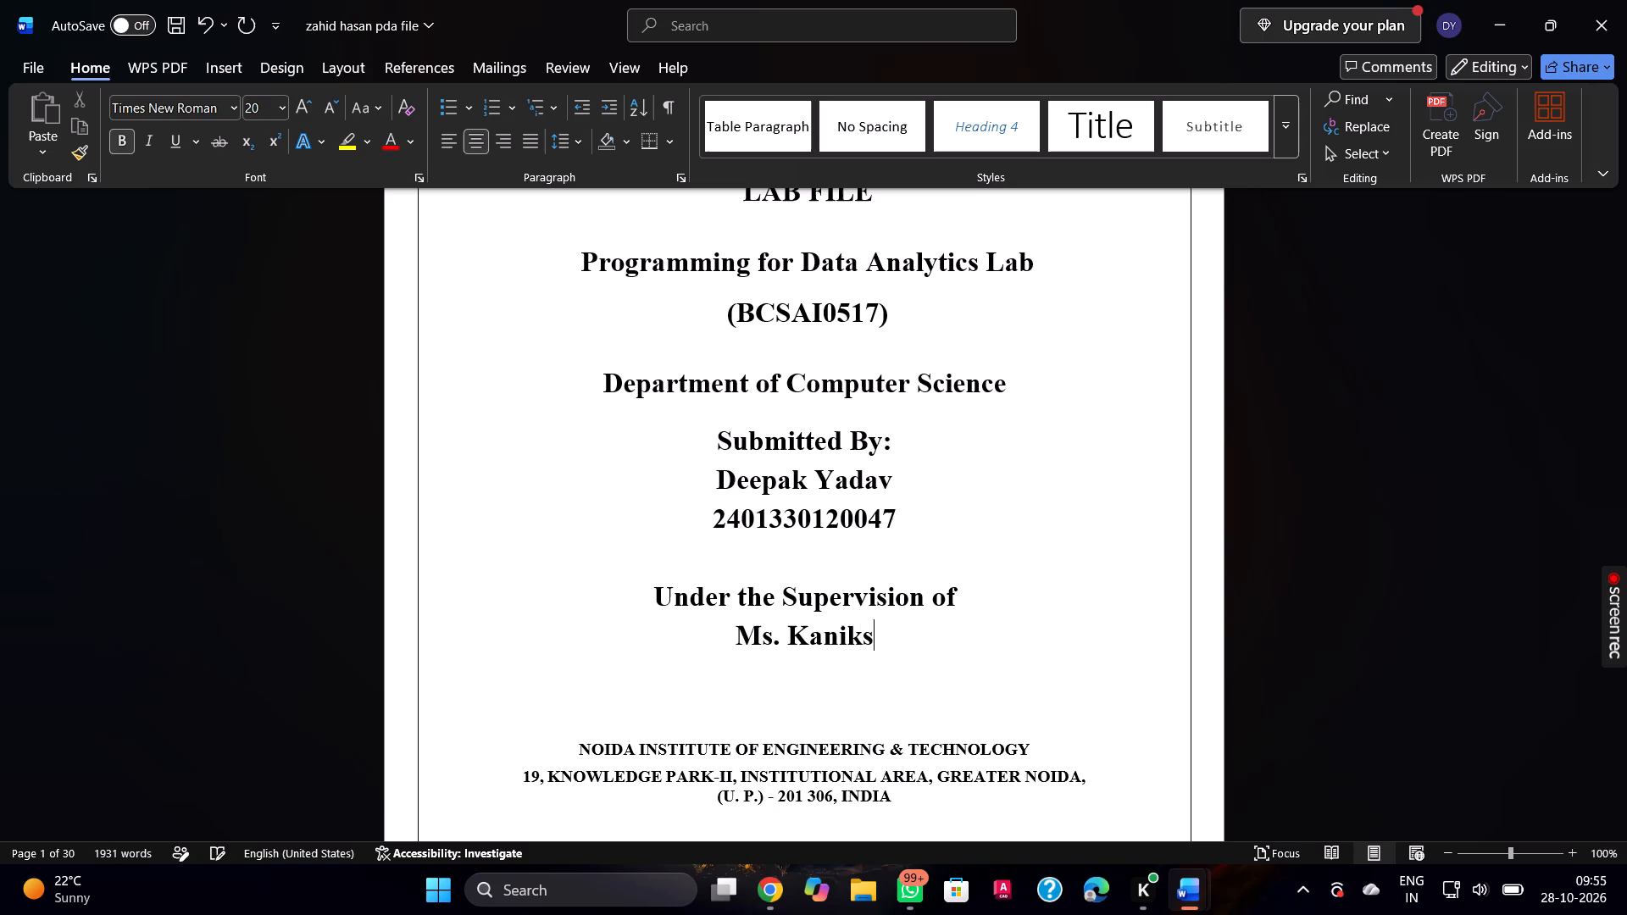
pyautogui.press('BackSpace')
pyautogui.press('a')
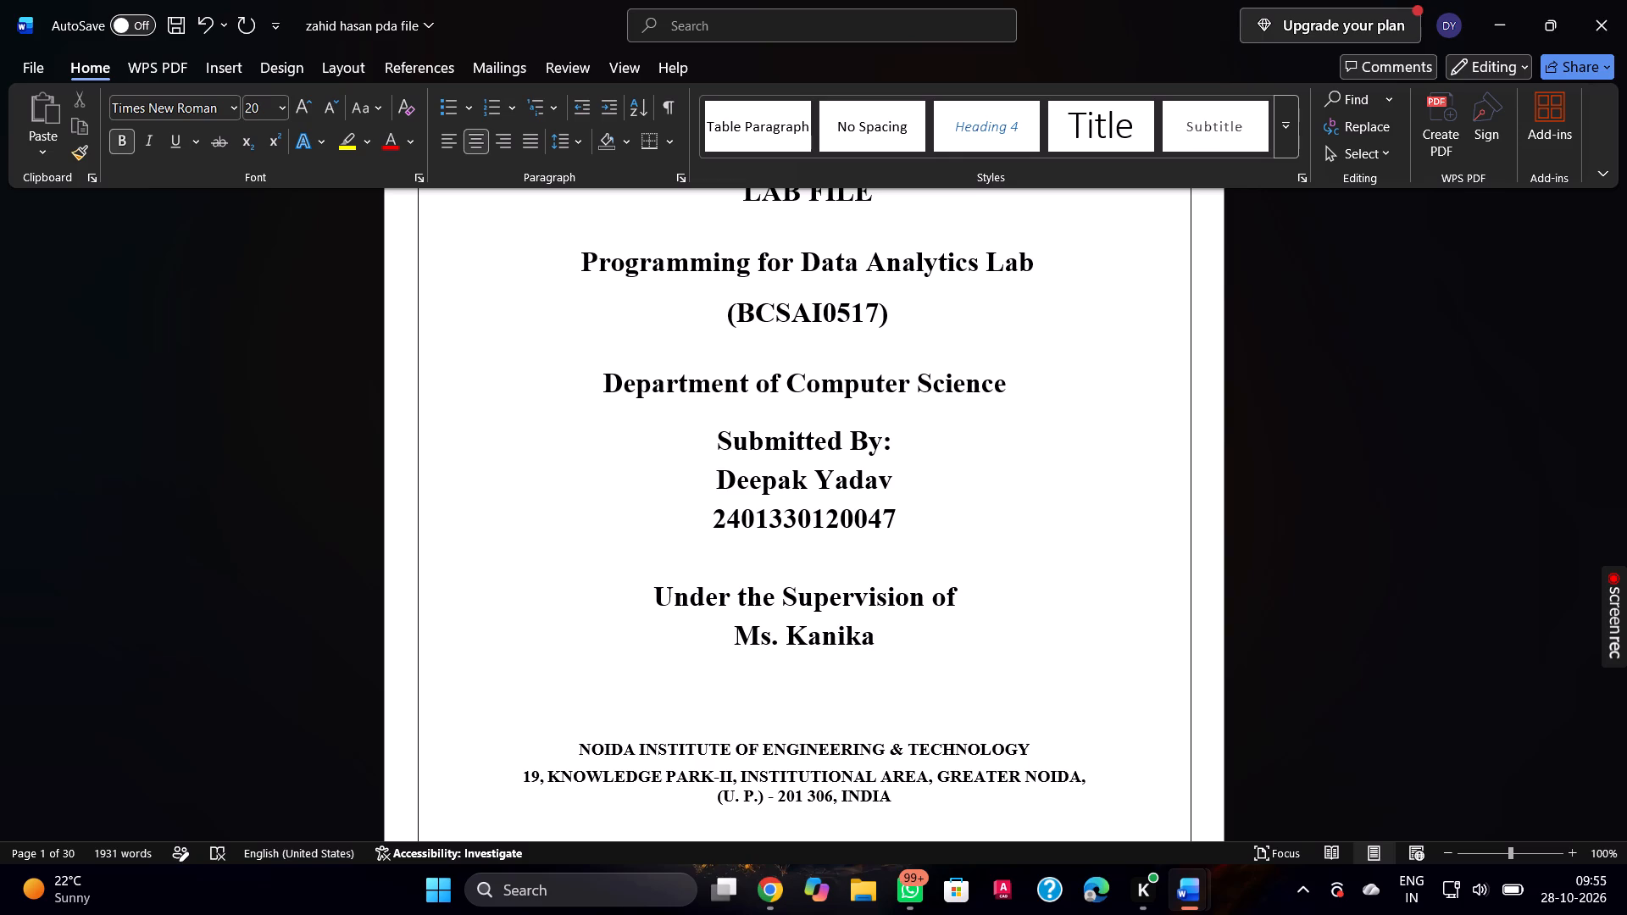
# Add a second supervisor line below Ms. Kanika, indented with spaces, with the title "Ms." and the second supervisor's full name.
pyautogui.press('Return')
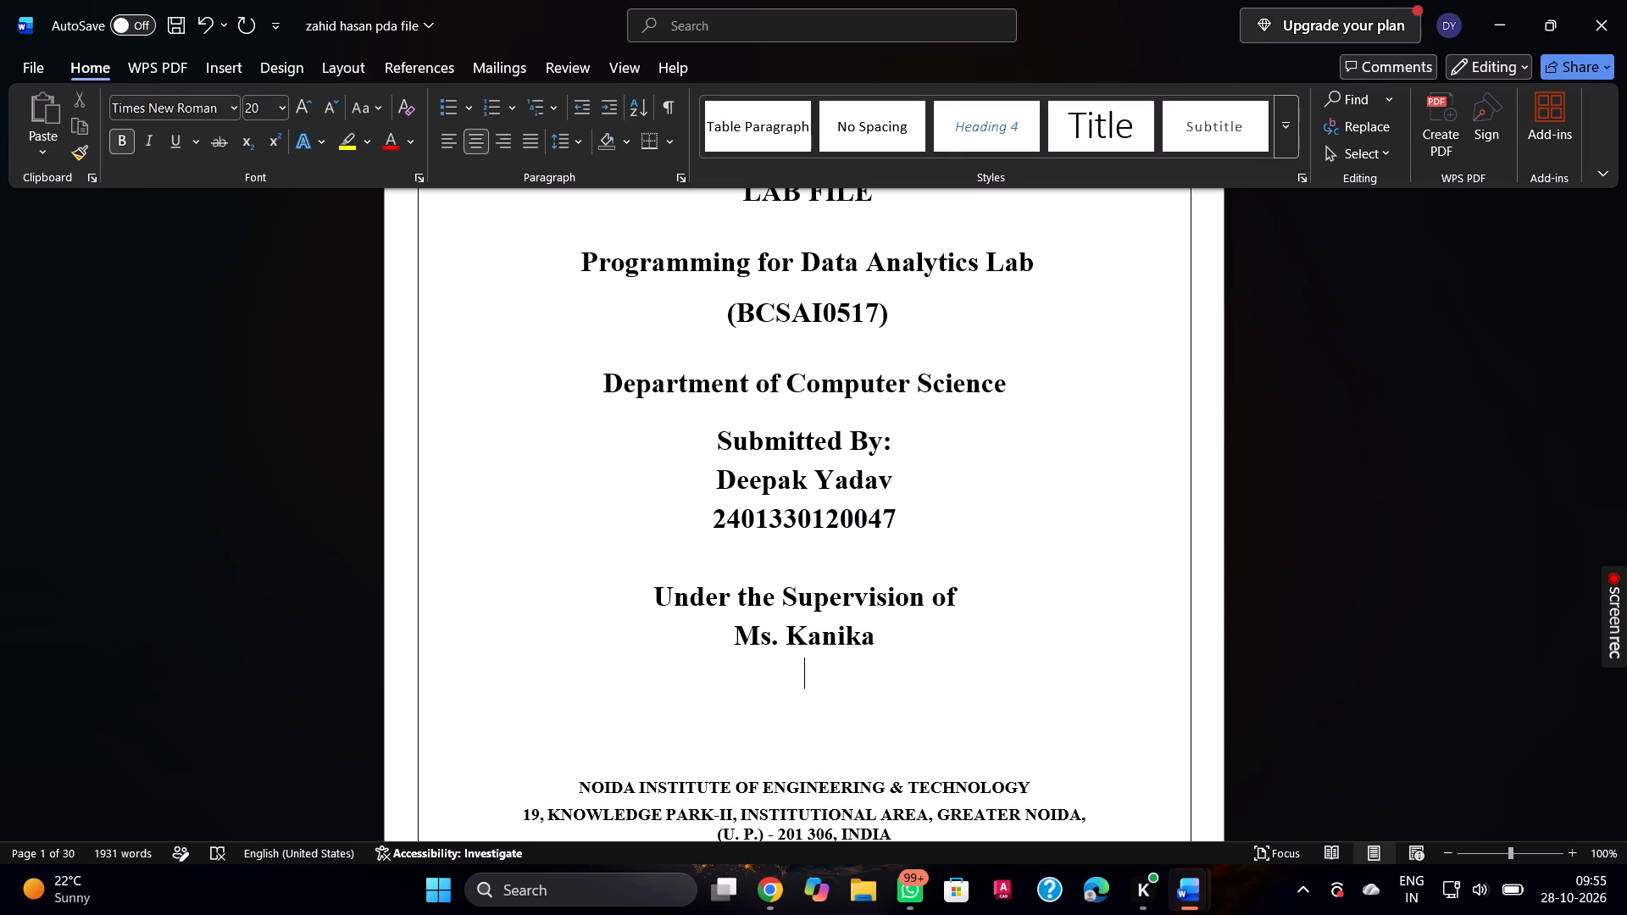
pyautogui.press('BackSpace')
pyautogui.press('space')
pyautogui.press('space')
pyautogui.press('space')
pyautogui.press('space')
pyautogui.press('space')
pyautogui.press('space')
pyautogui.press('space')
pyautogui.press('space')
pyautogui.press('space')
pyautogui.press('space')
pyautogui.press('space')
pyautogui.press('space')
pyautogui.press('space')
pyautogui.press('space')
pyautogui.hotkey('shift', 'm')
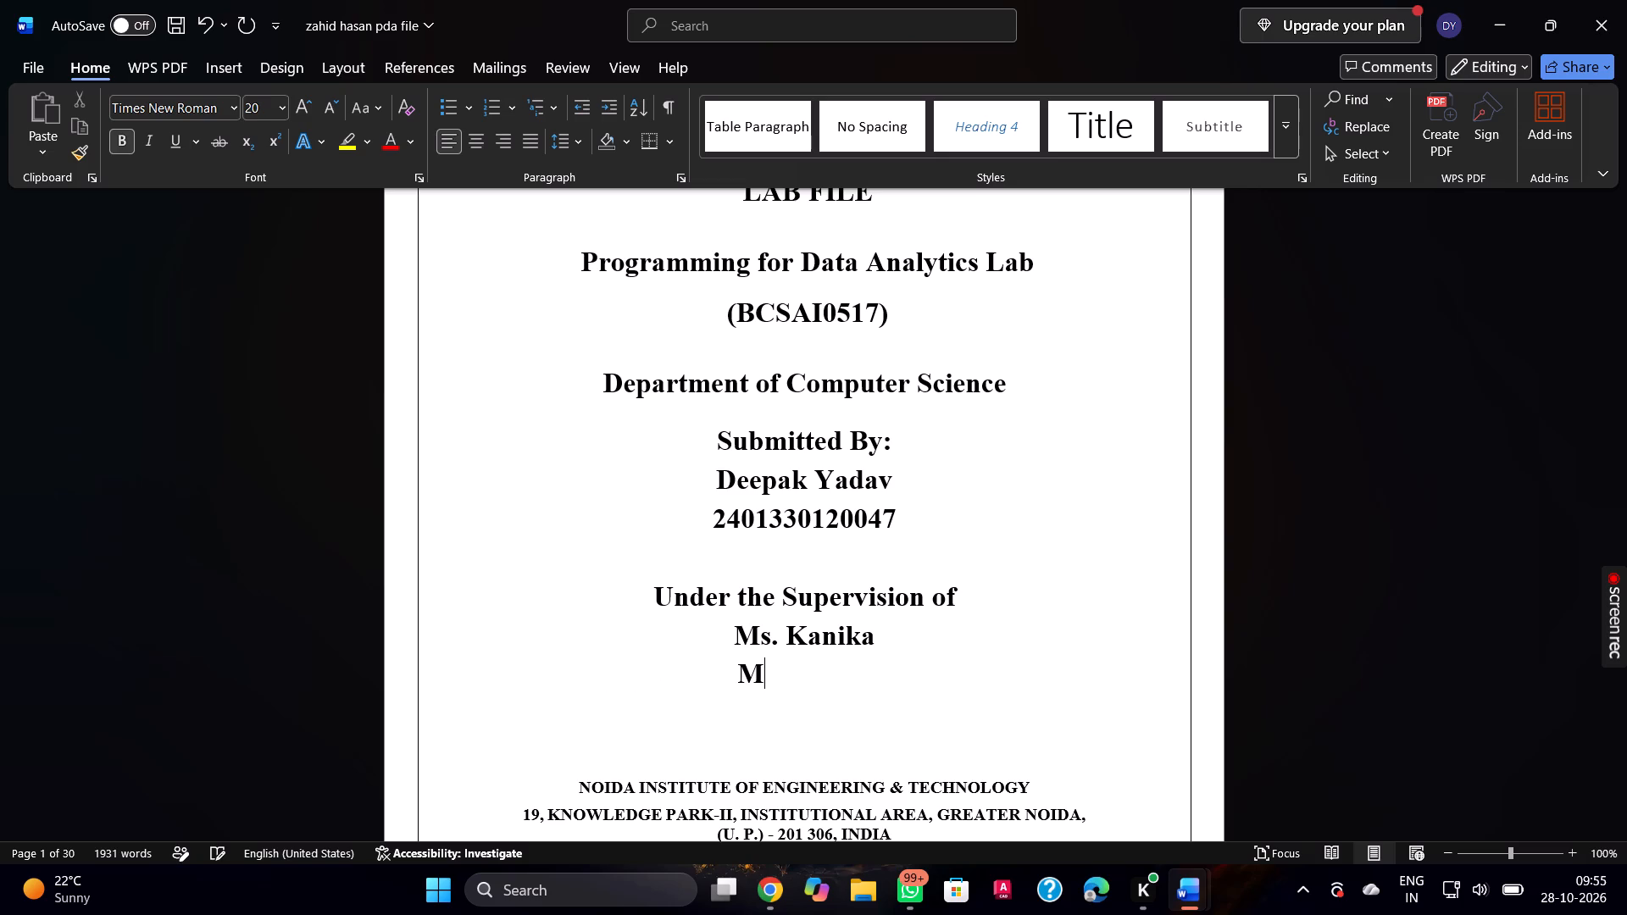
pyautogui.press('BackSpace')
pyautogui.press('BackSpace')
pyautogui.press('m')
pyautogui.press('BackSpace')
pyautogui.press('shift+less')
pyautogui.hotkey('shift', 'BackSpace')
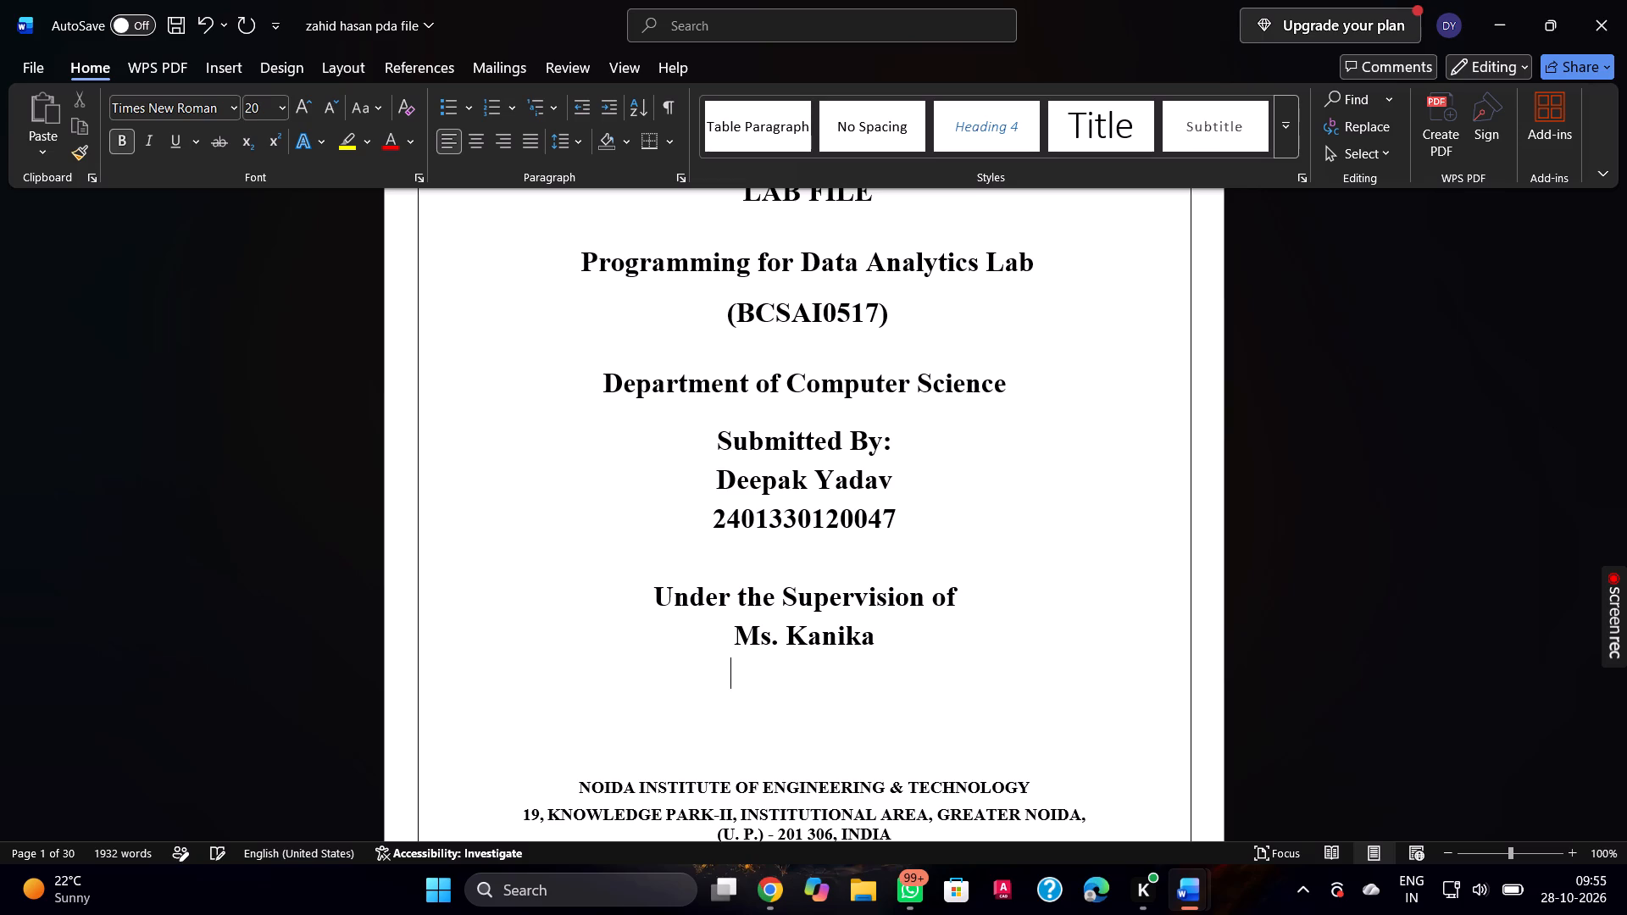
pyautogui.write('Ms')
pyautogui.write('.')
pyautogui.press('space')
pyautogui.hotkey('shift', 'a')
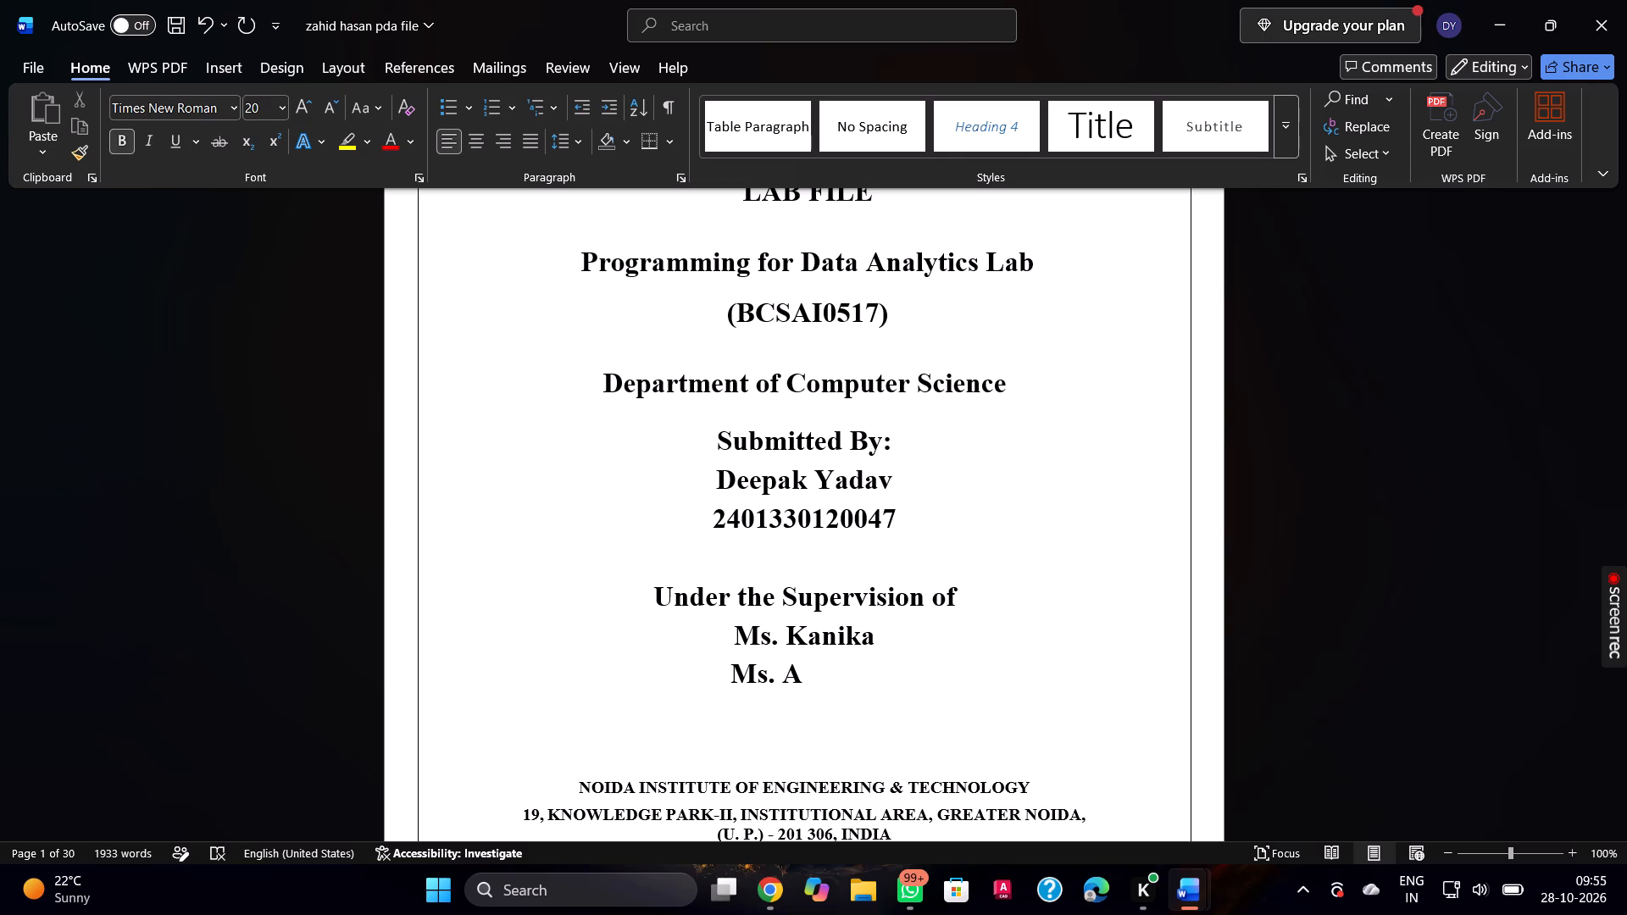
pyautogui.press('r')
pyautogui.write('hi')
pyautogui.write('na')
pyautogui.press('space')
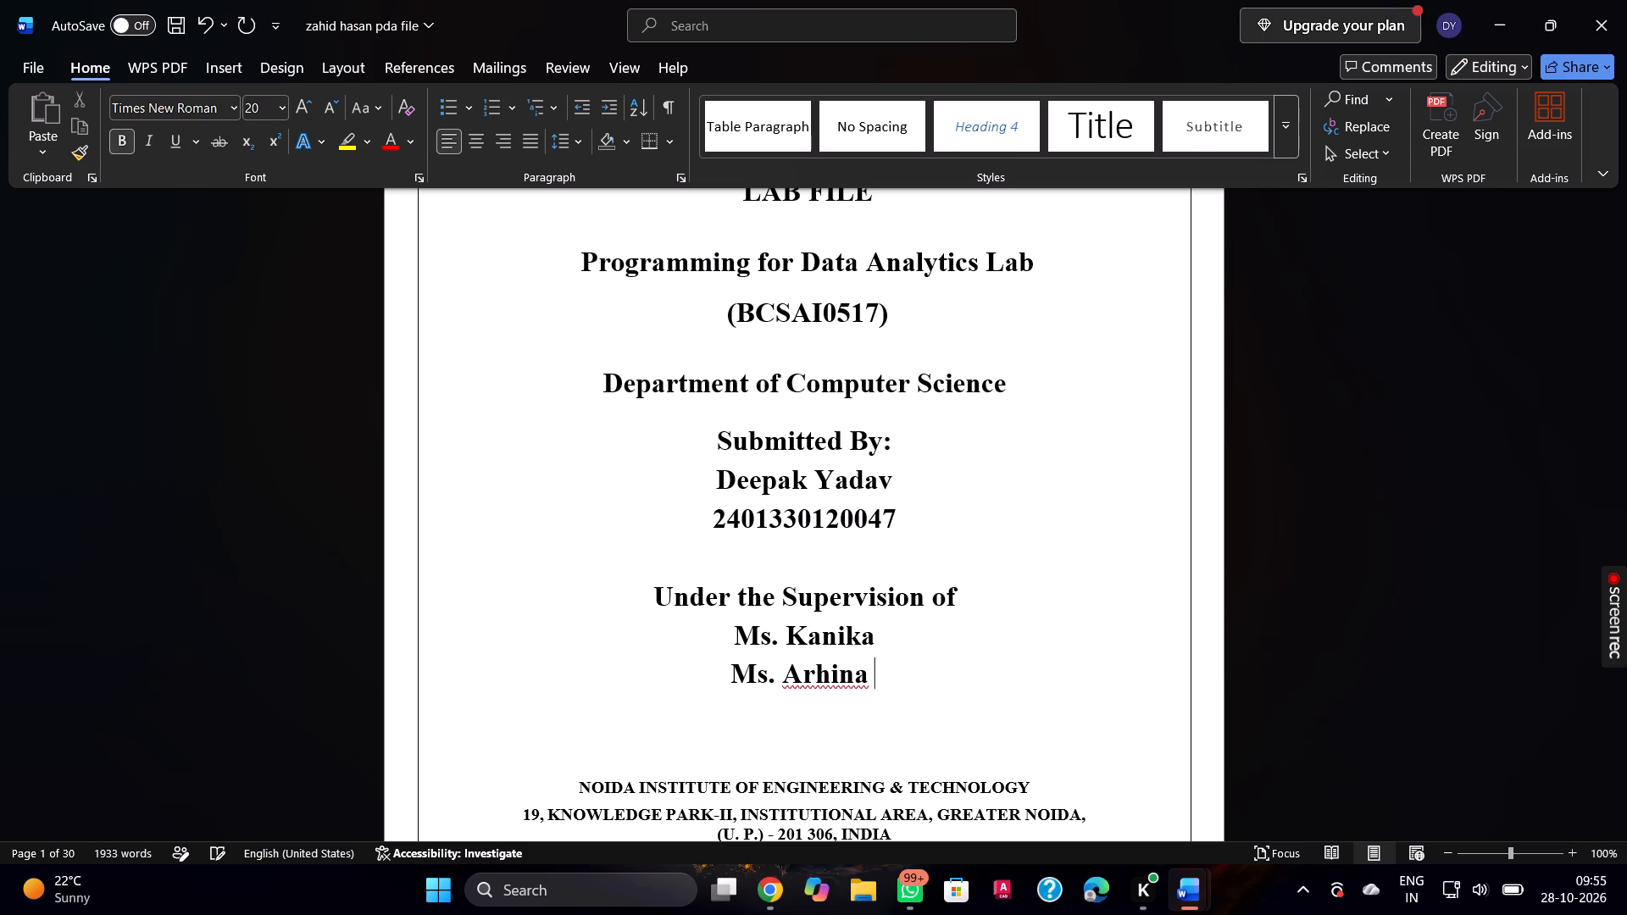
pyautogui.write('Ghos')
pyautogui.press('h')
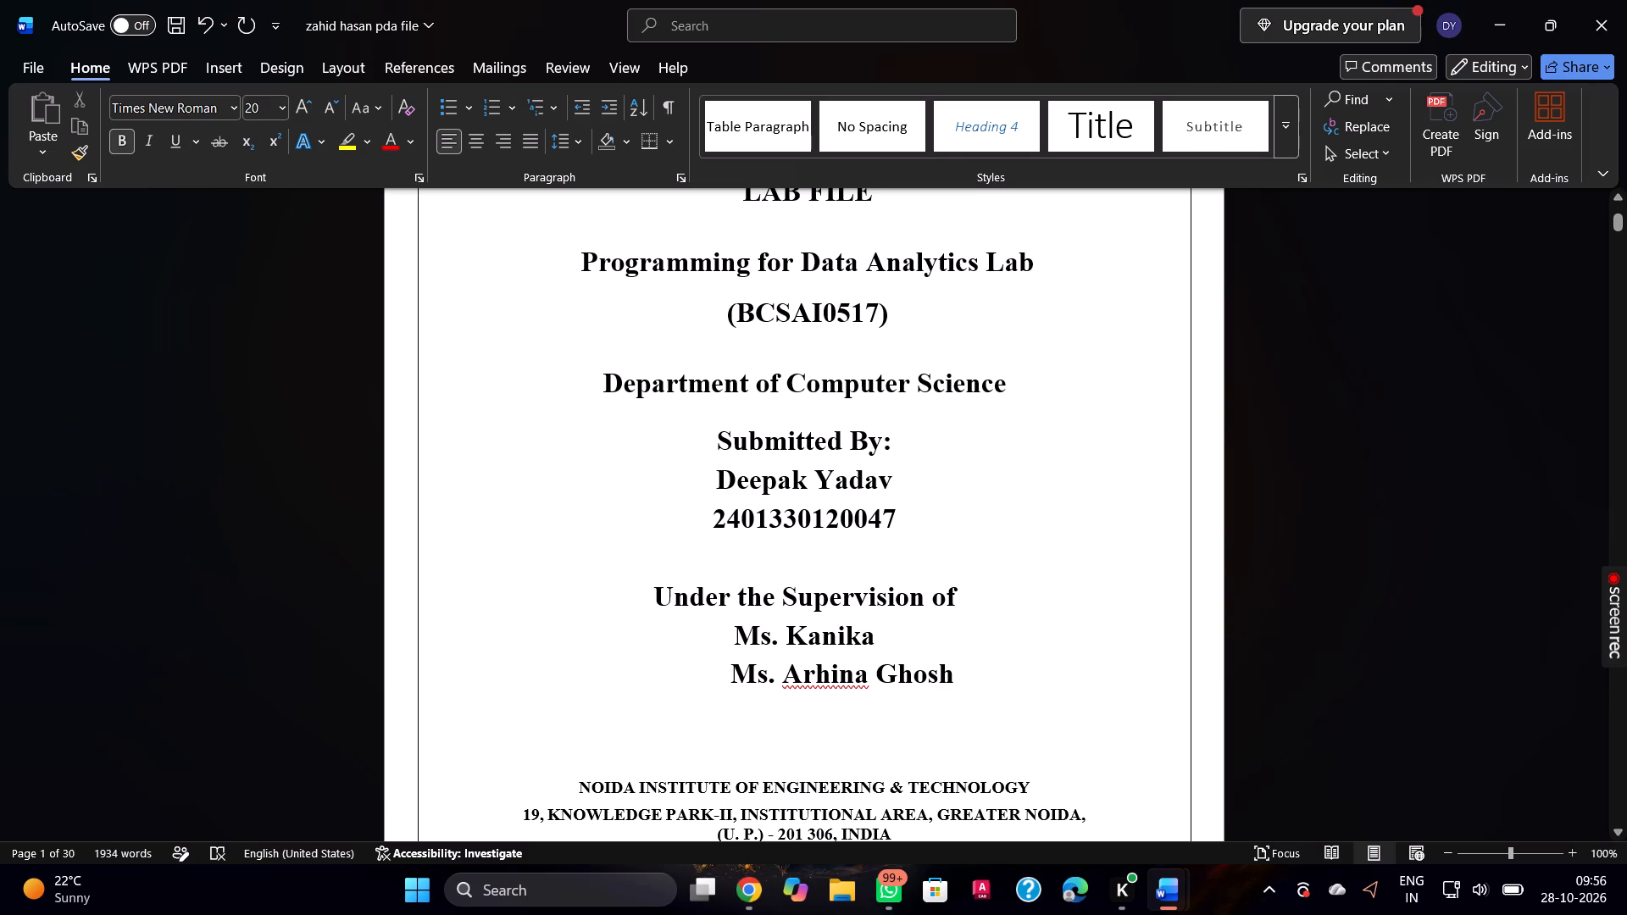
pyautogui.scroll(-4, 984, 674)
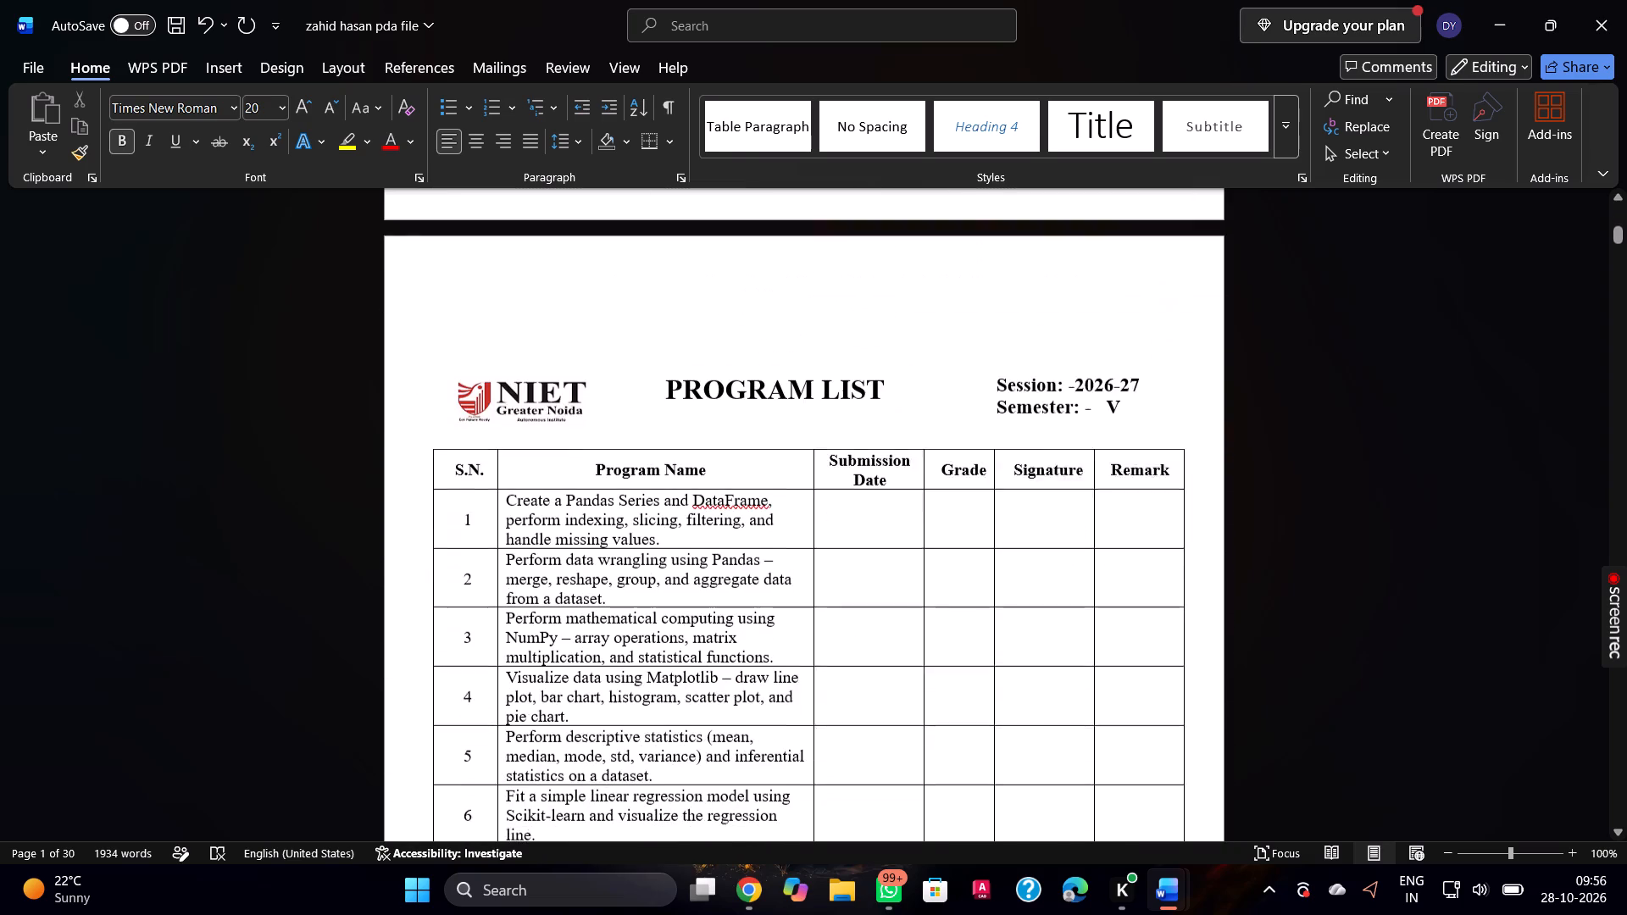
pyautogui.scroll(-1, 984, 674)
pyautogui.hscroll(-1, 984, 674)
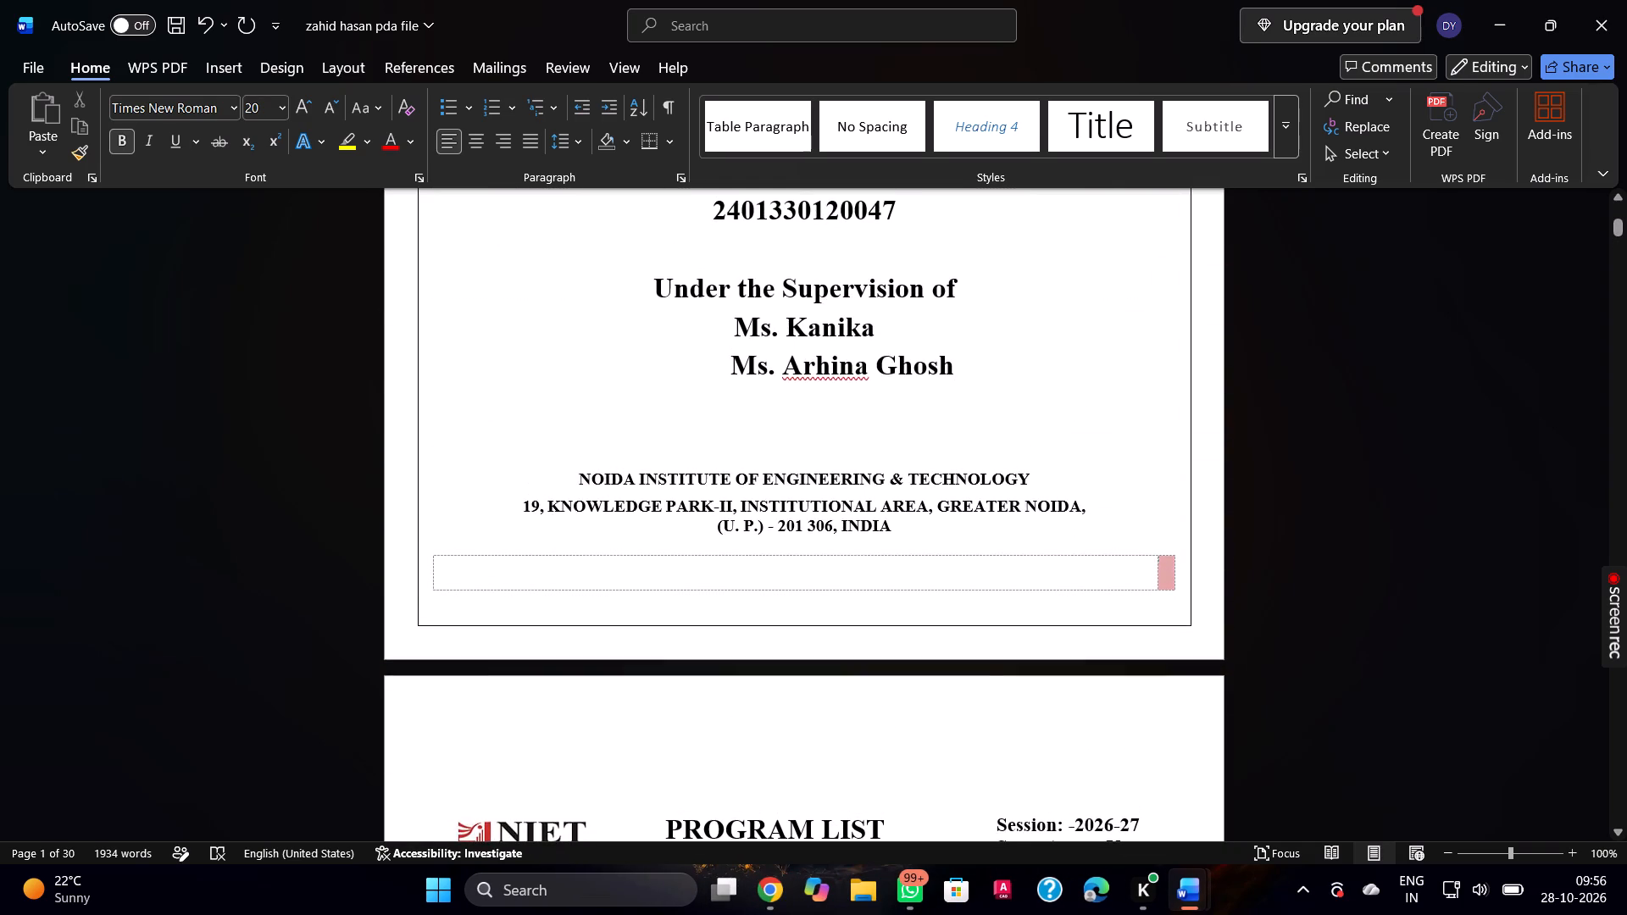
# Look through the Programming for Data Analytics lab file from the cover page and program list to the Program 2 code.
pyautogui.scroll(5, 984, 674)
pyautogui.scroll(-1, 984, 674)
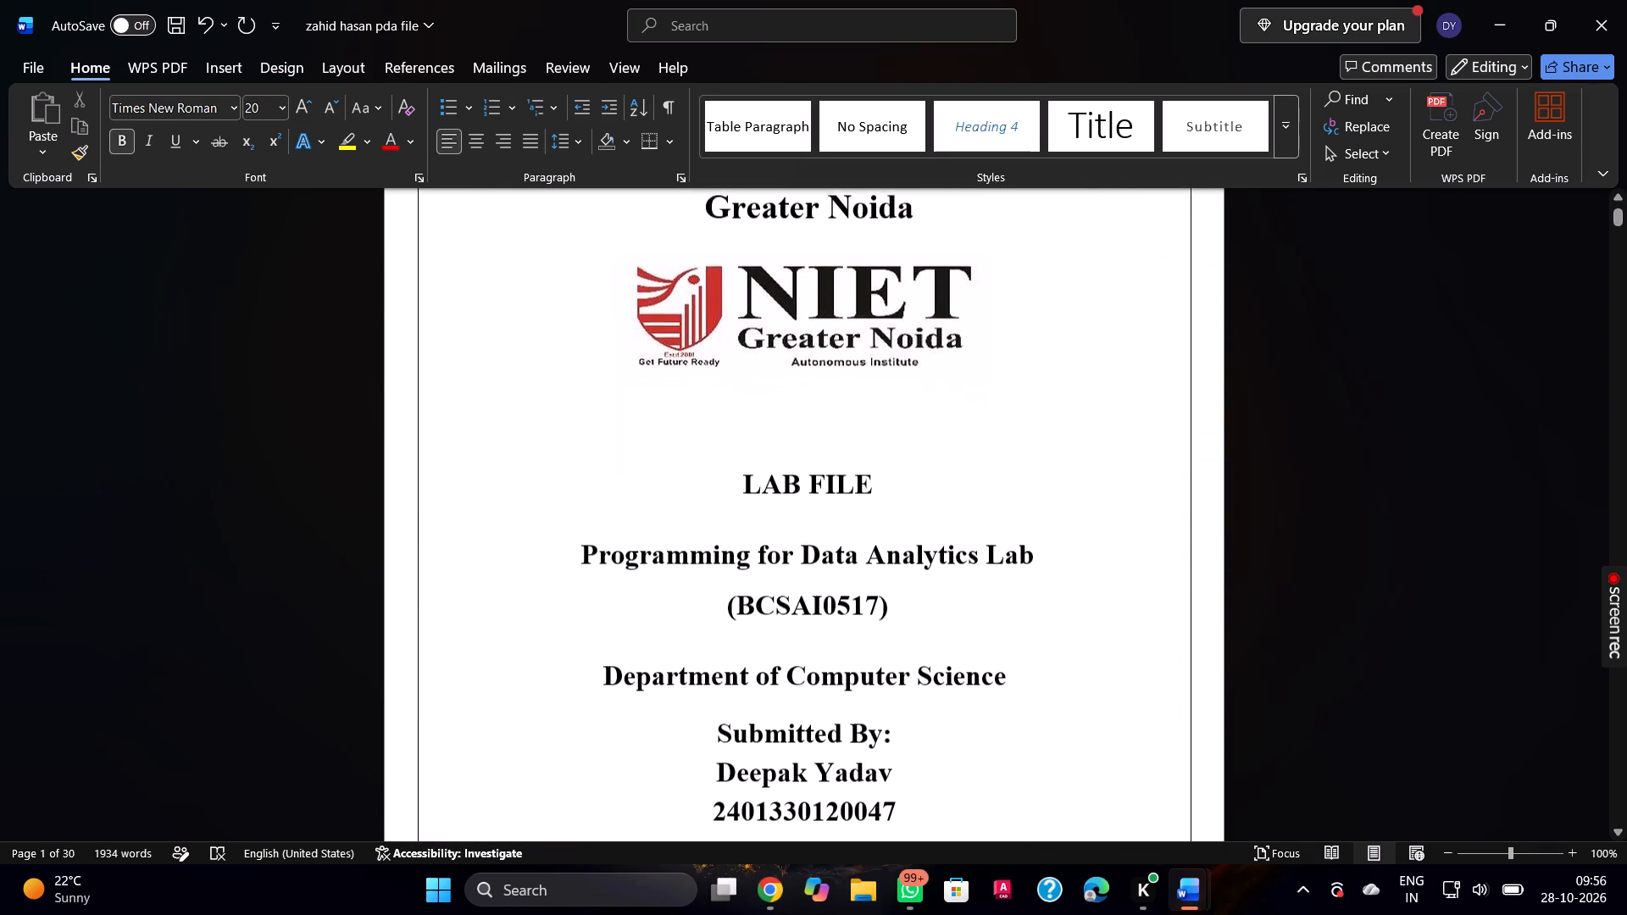
pyautogui.scroll(-3, 984, 674)
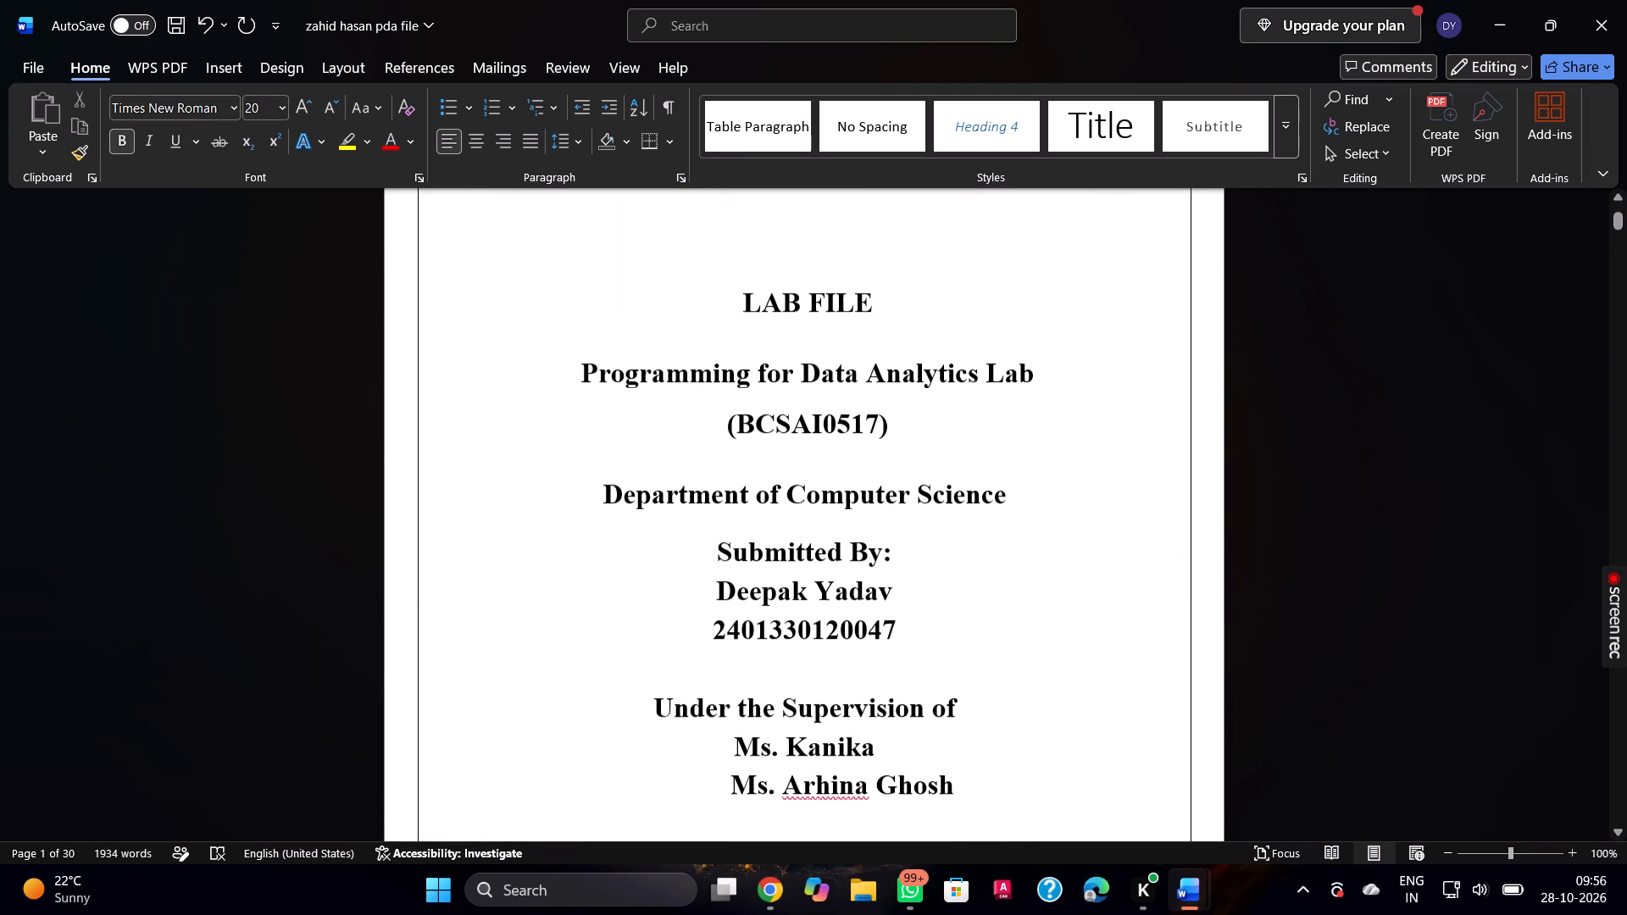
pyautogui.scroll(-6, 984, 674)
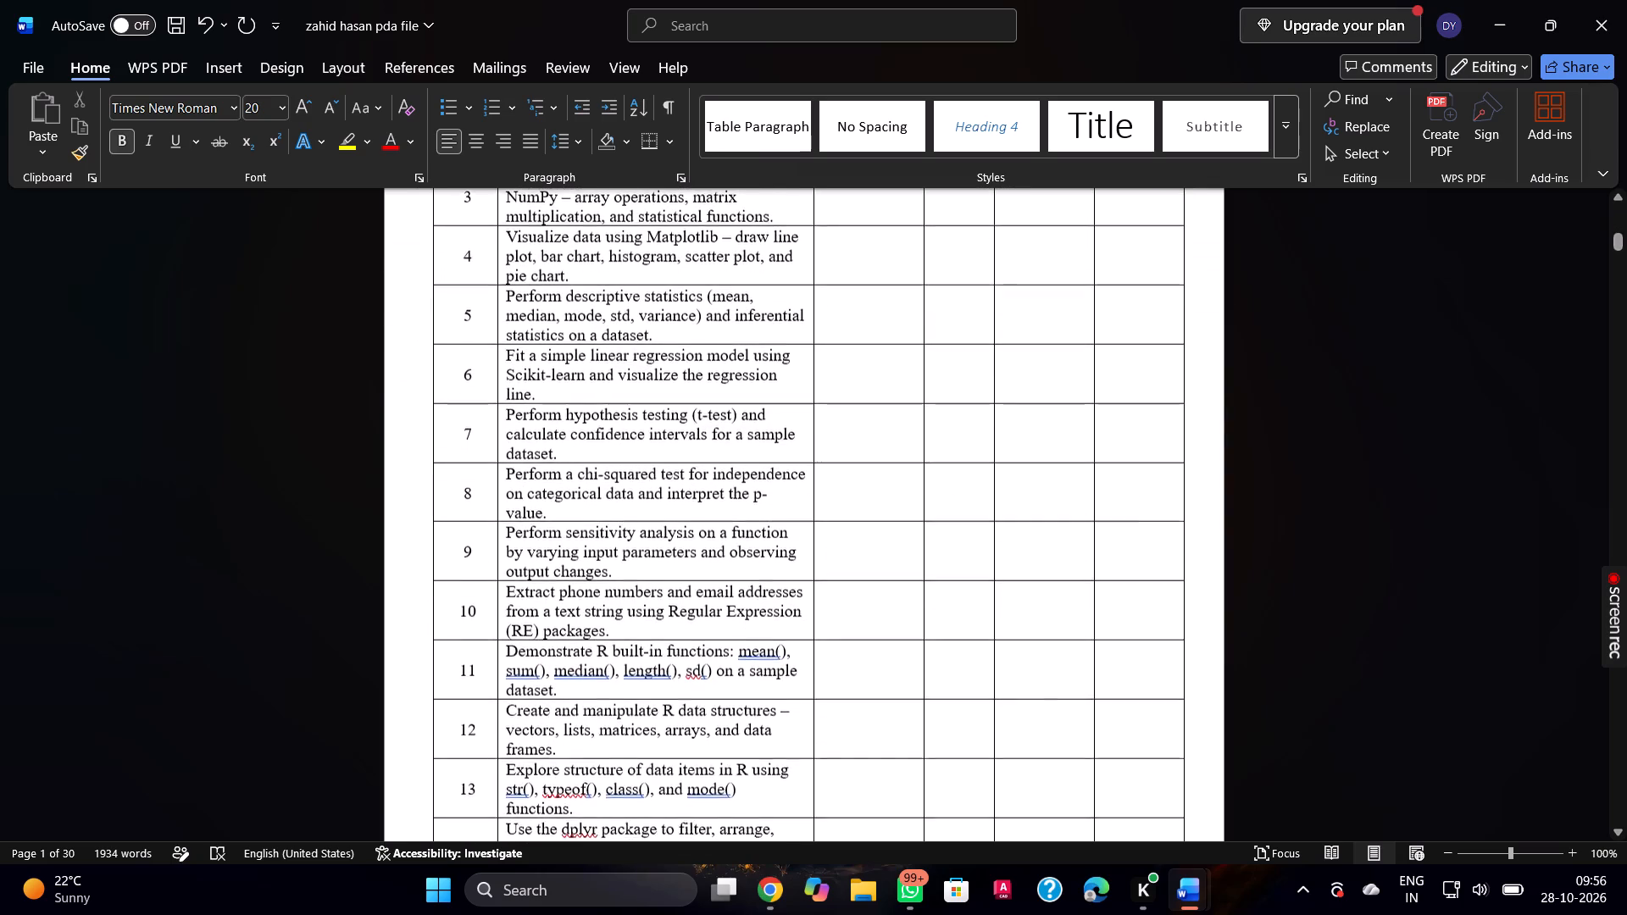
pyautogui.scroll(-9, 984, 674)
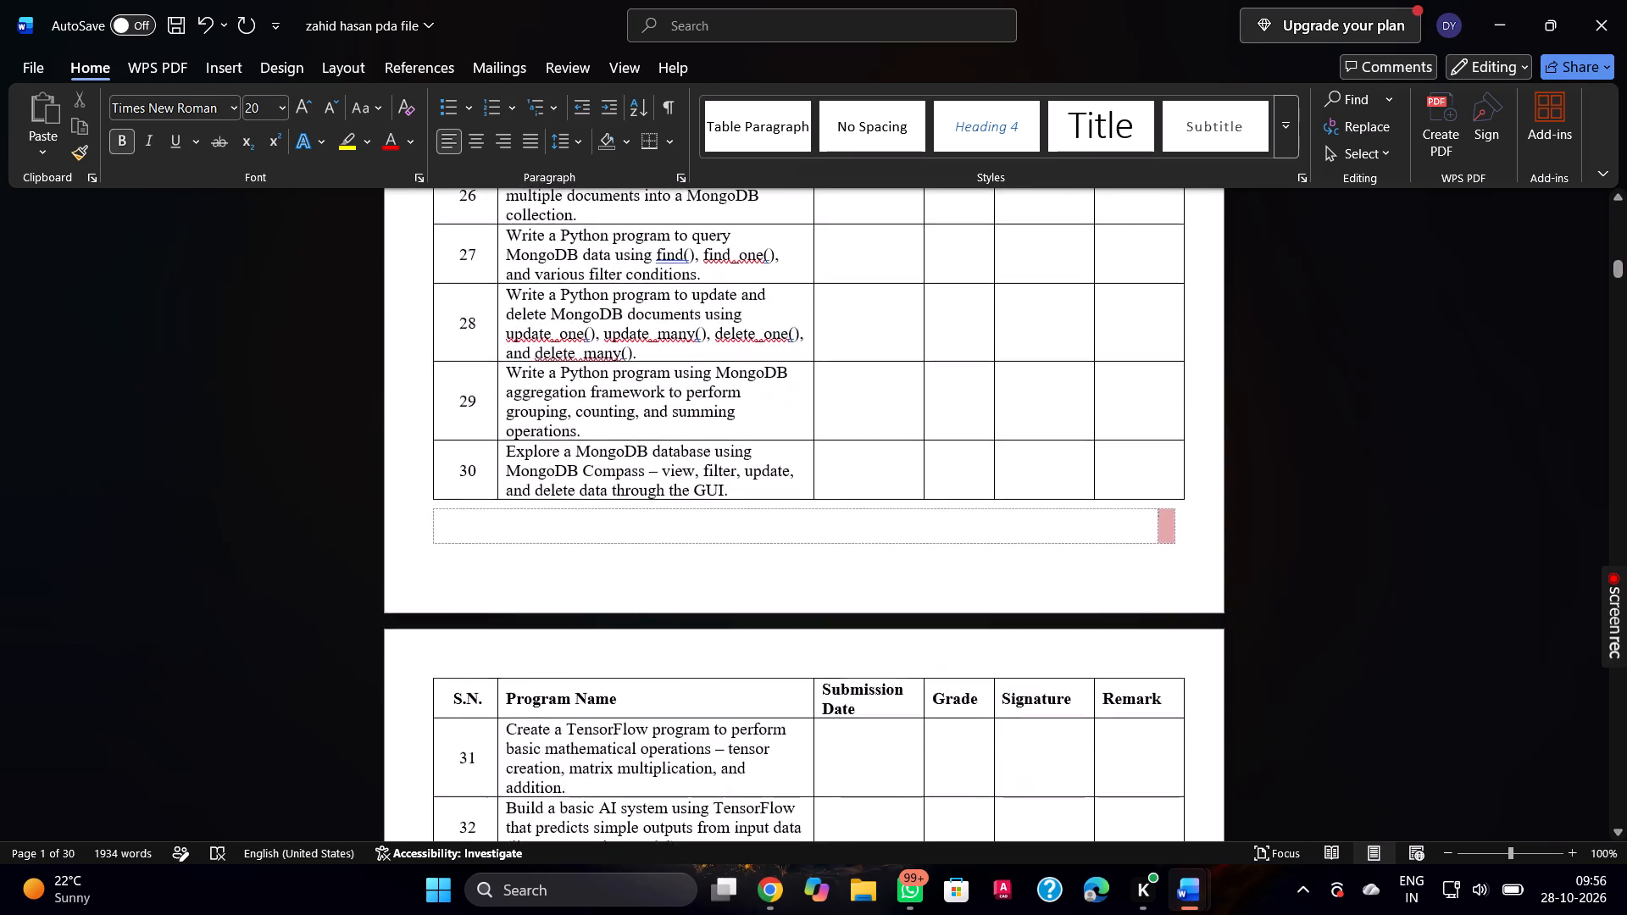
pyautogui.scroll(-7, 984, 674)
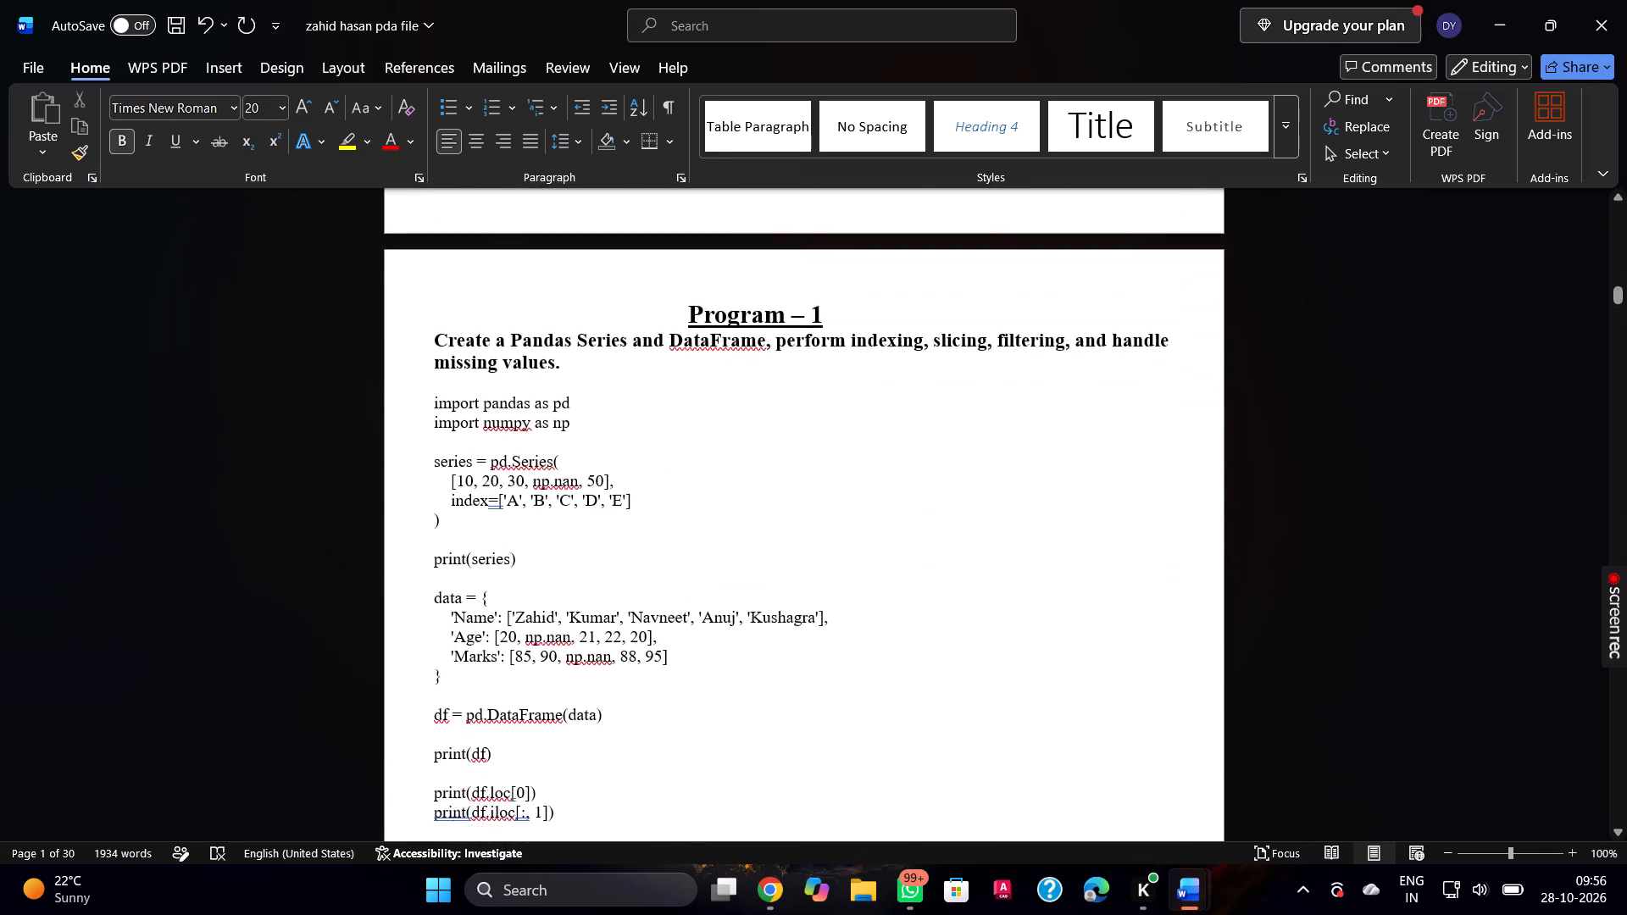
pyautogui.scroll(-6, 984, 674)
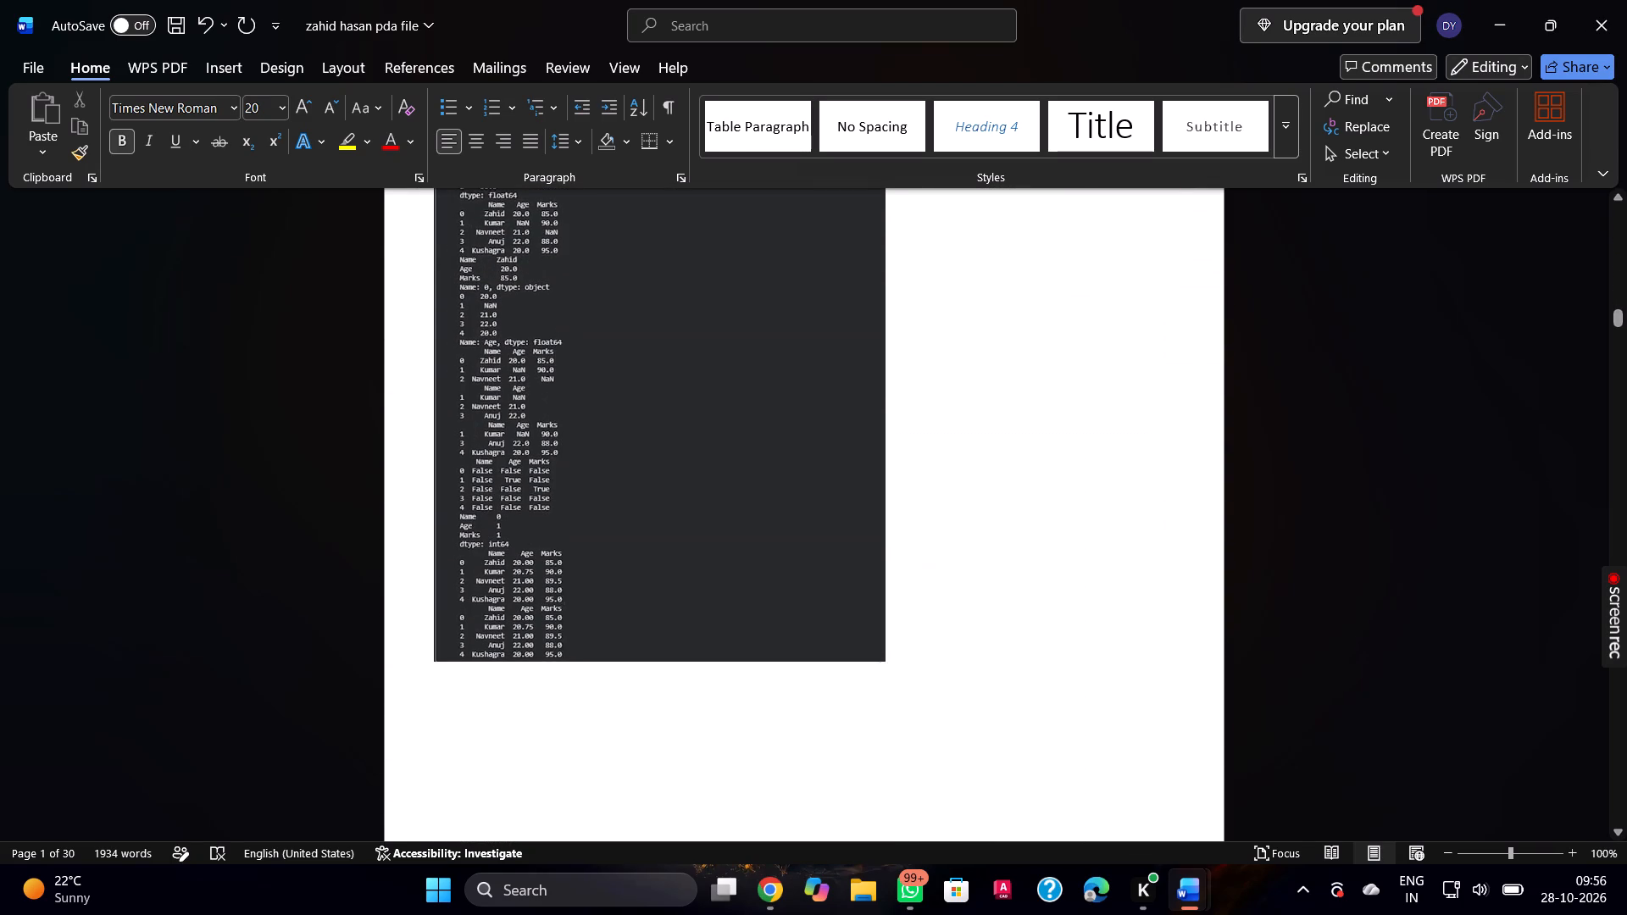
pyautogui.scroll(-5, 984, 674)
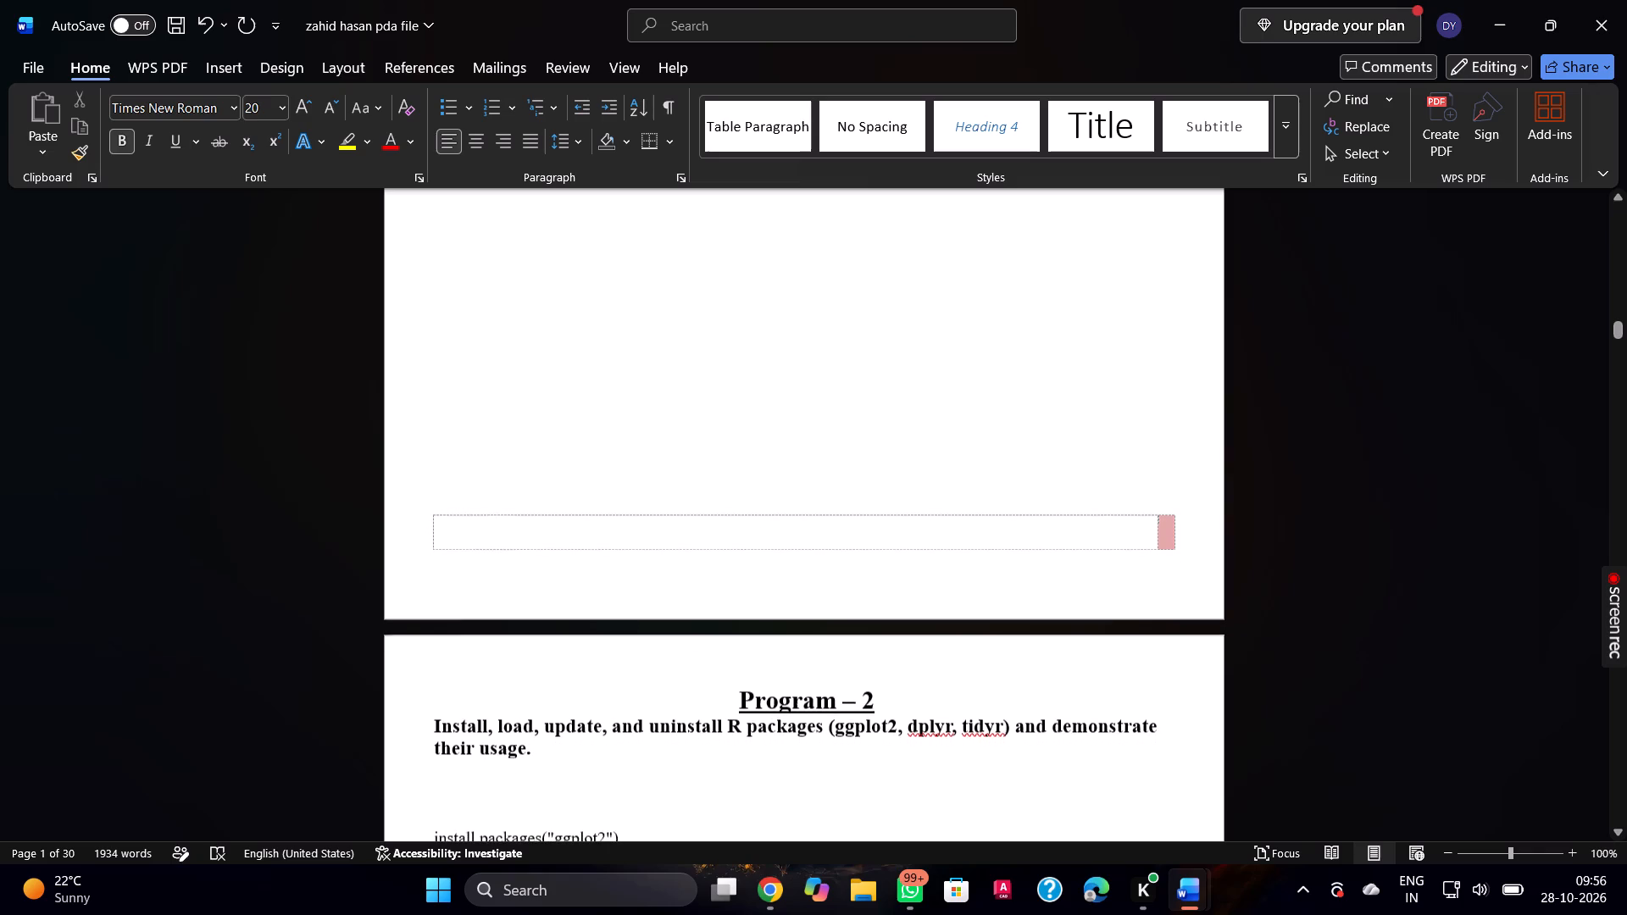
pyautogui.scroll(-3, 984, 674)
pyautogui.hscroll(-1, 984, 674)
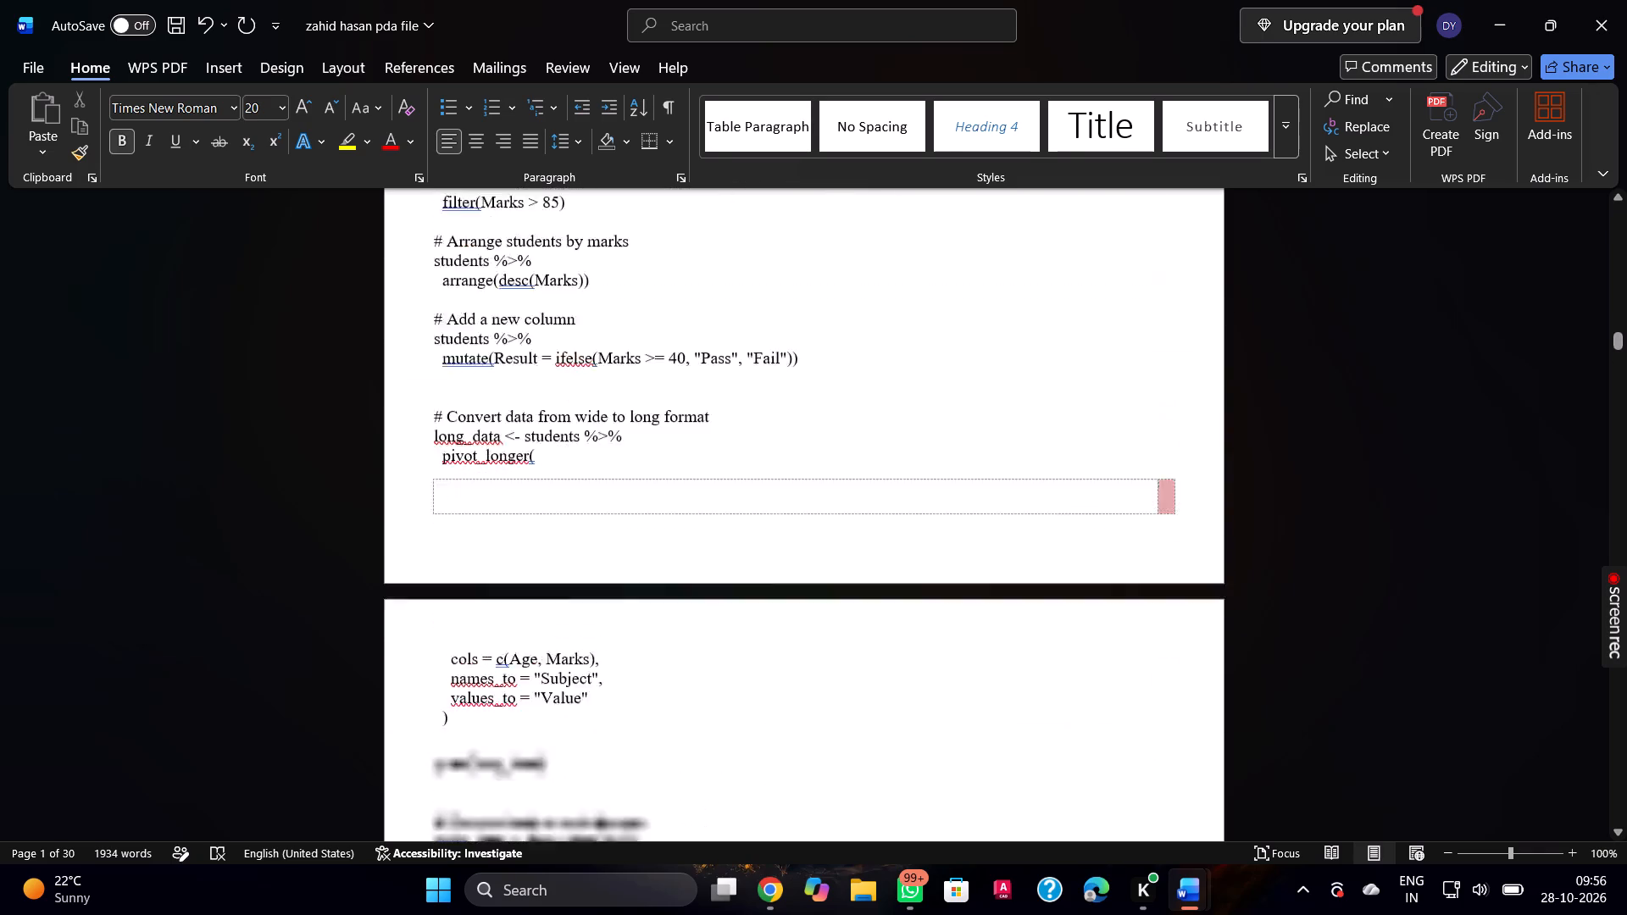
pyautogui.hscroll(-1, 984, 674)
# Review the lab file again from the cover page through the program list and all programs to the last pages.
pyautogui.scroll(9, 984, 674)
pyautogui.scroll(-1, 984, 674)
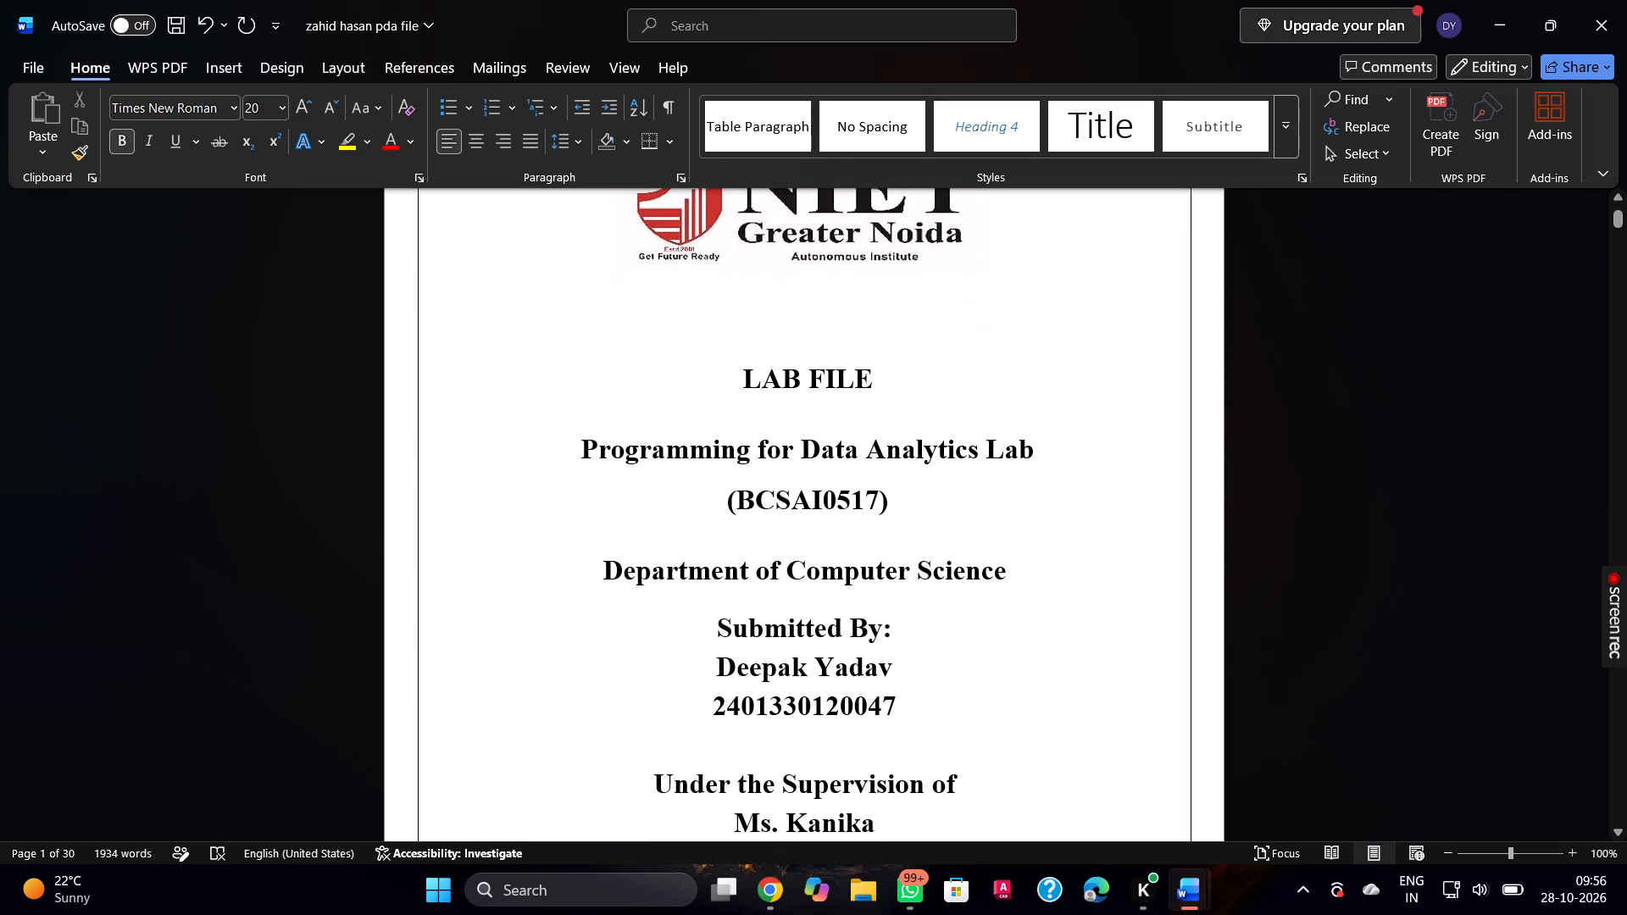
pyautogui.scroll(-2, 769, 635)
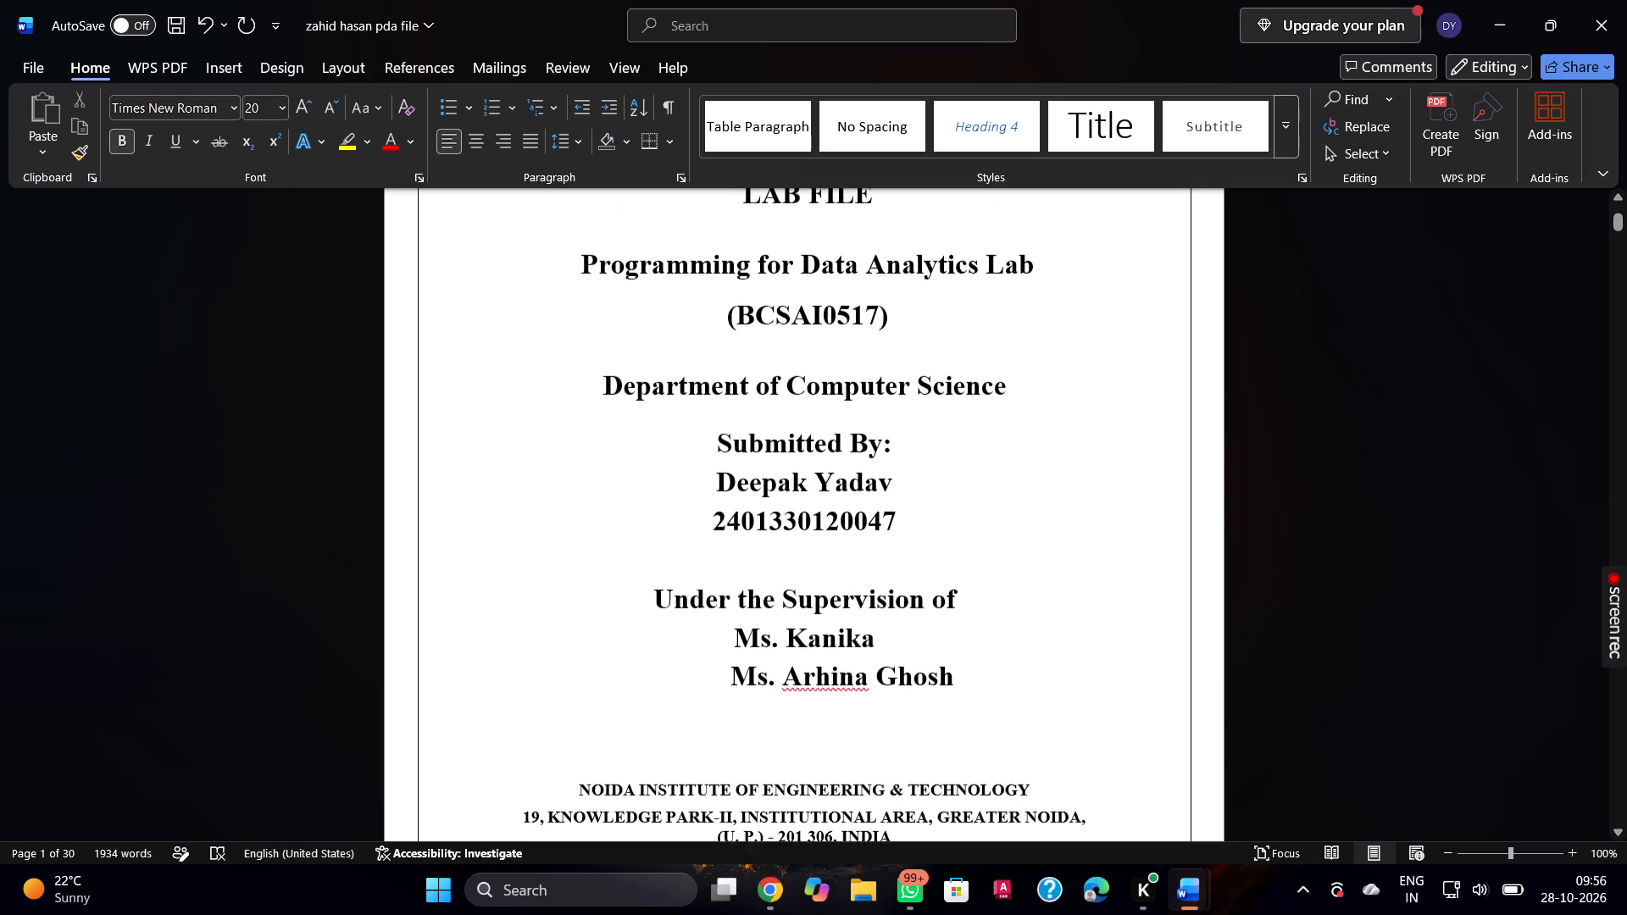
pyautogui.scroll(-5, 769, 635)
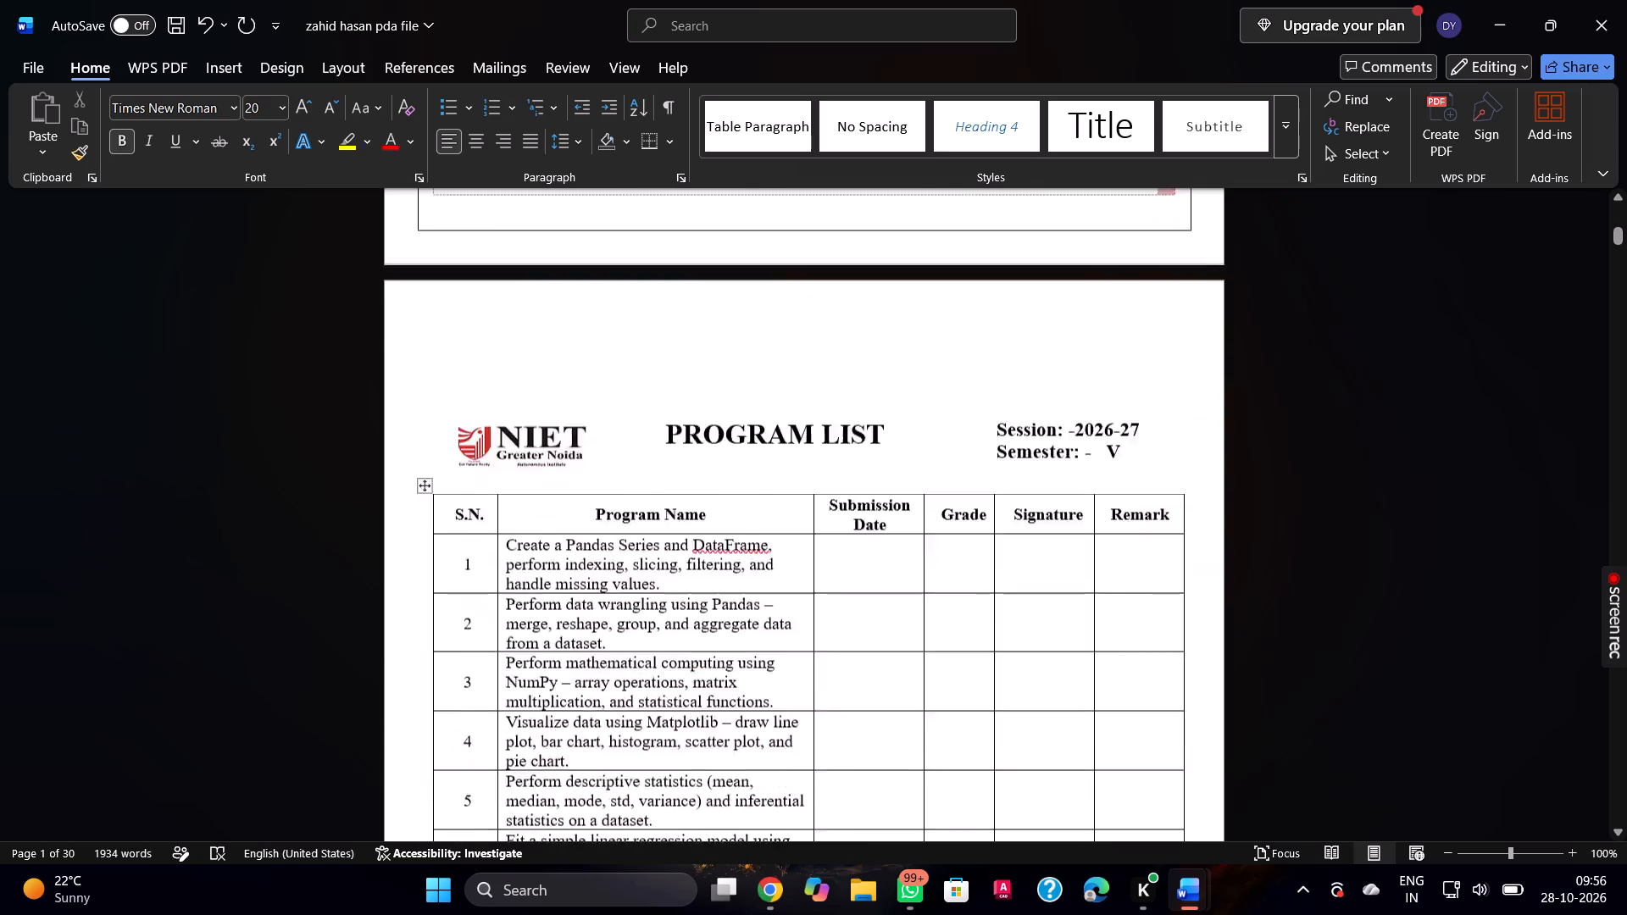
pyautogui.scroll(-8, 769, 635)
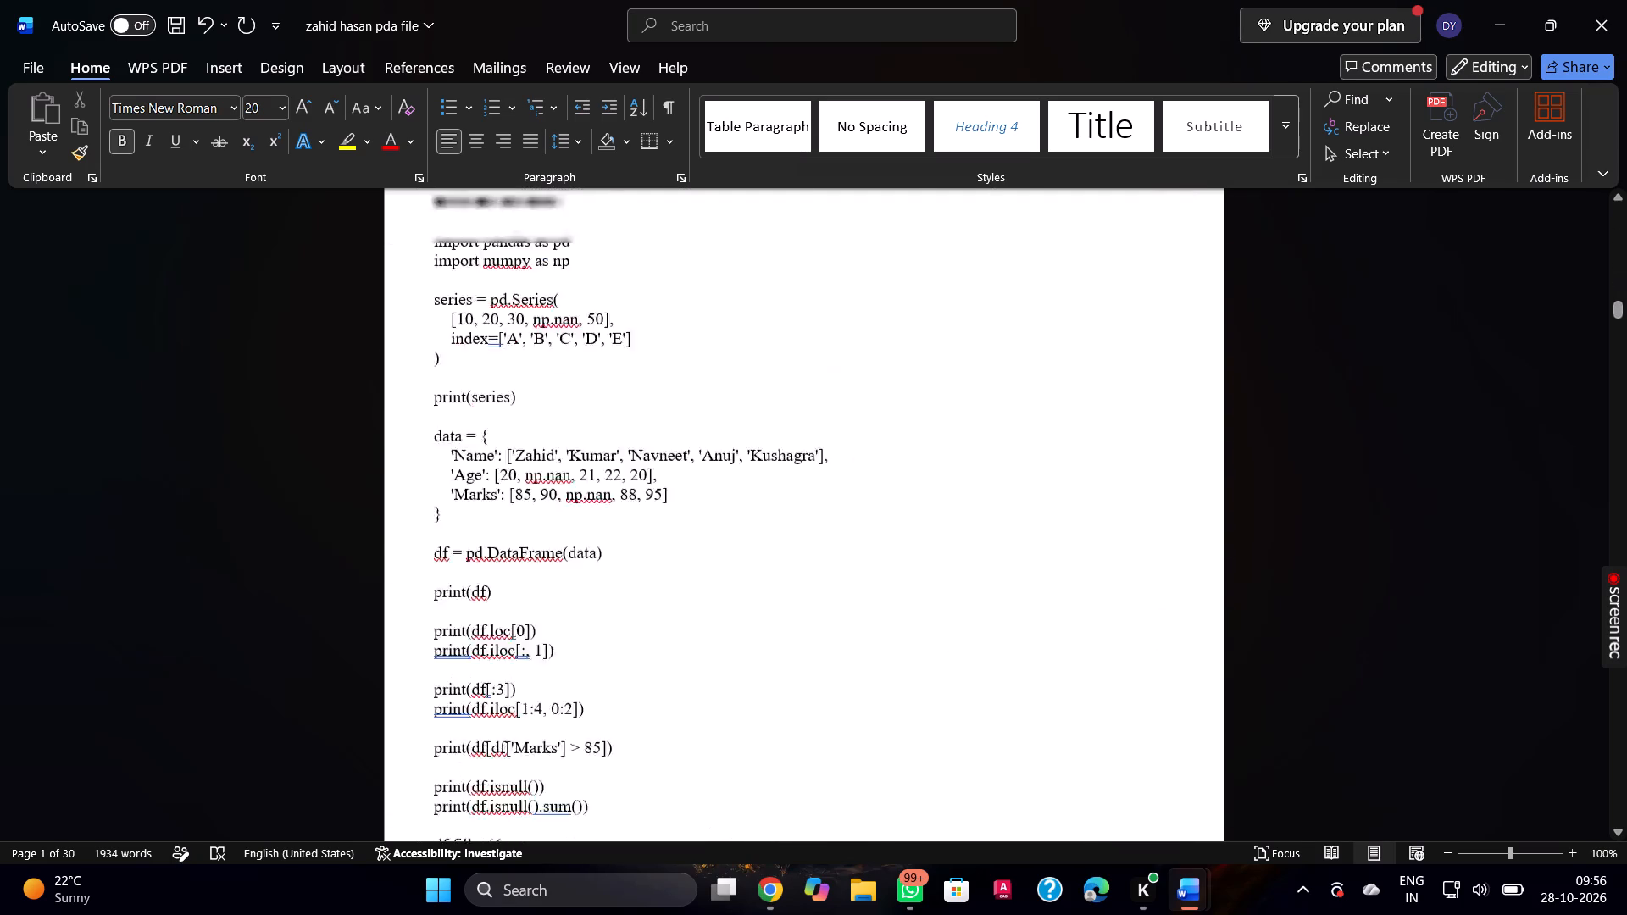
pyautogui.scroll(-4, 769, 635)
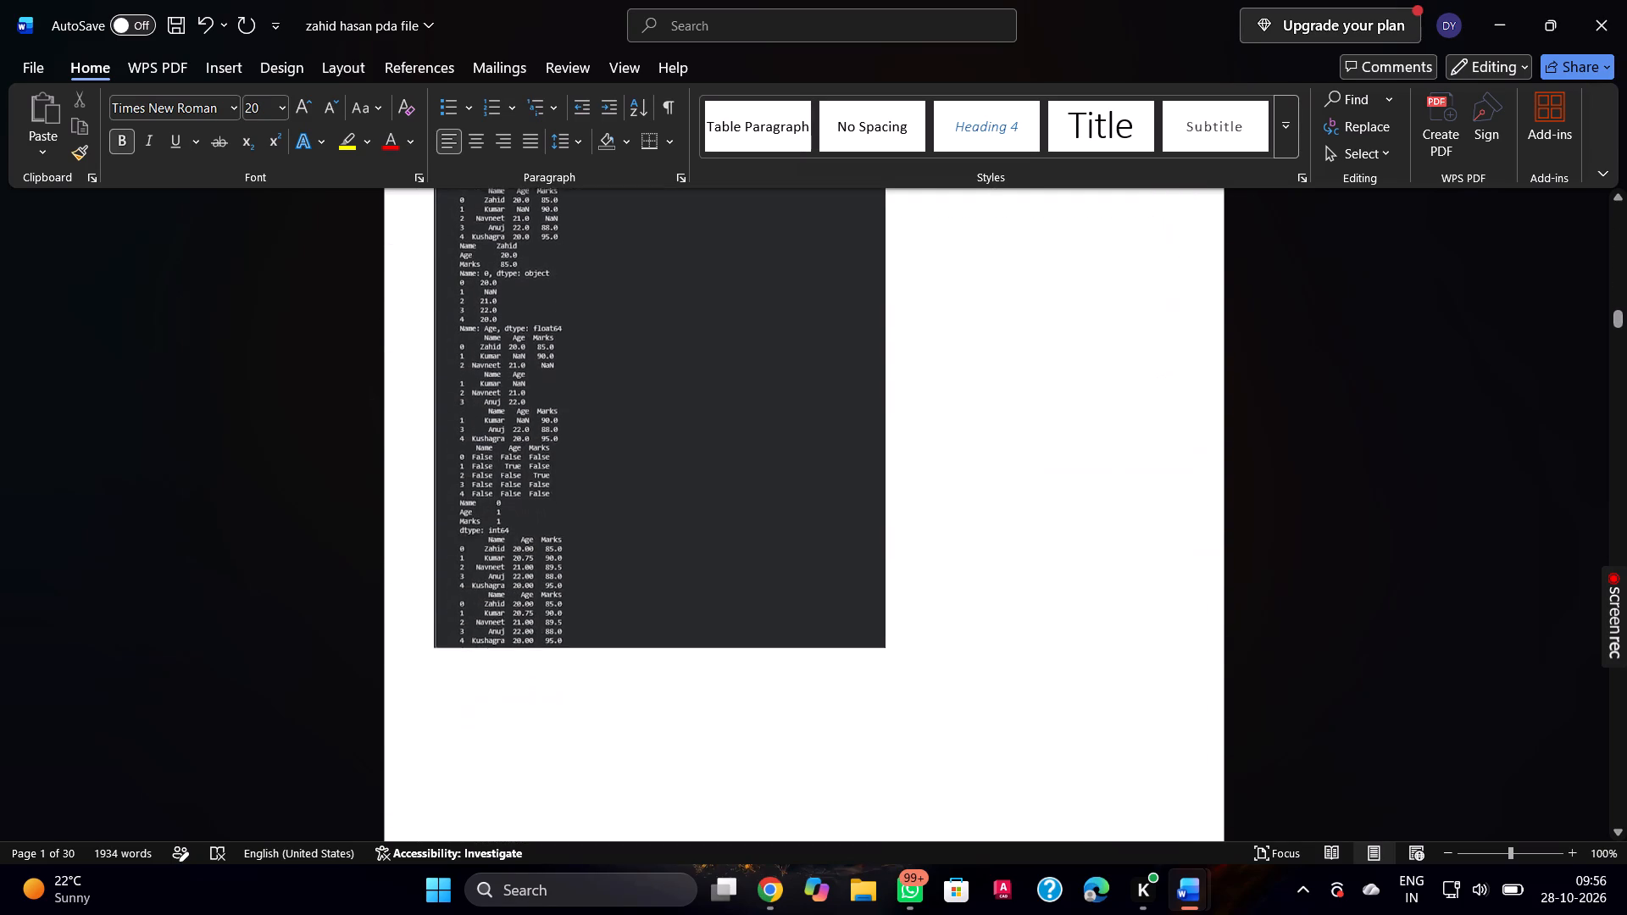
pyautogui.scroll(-12, 769, 635)
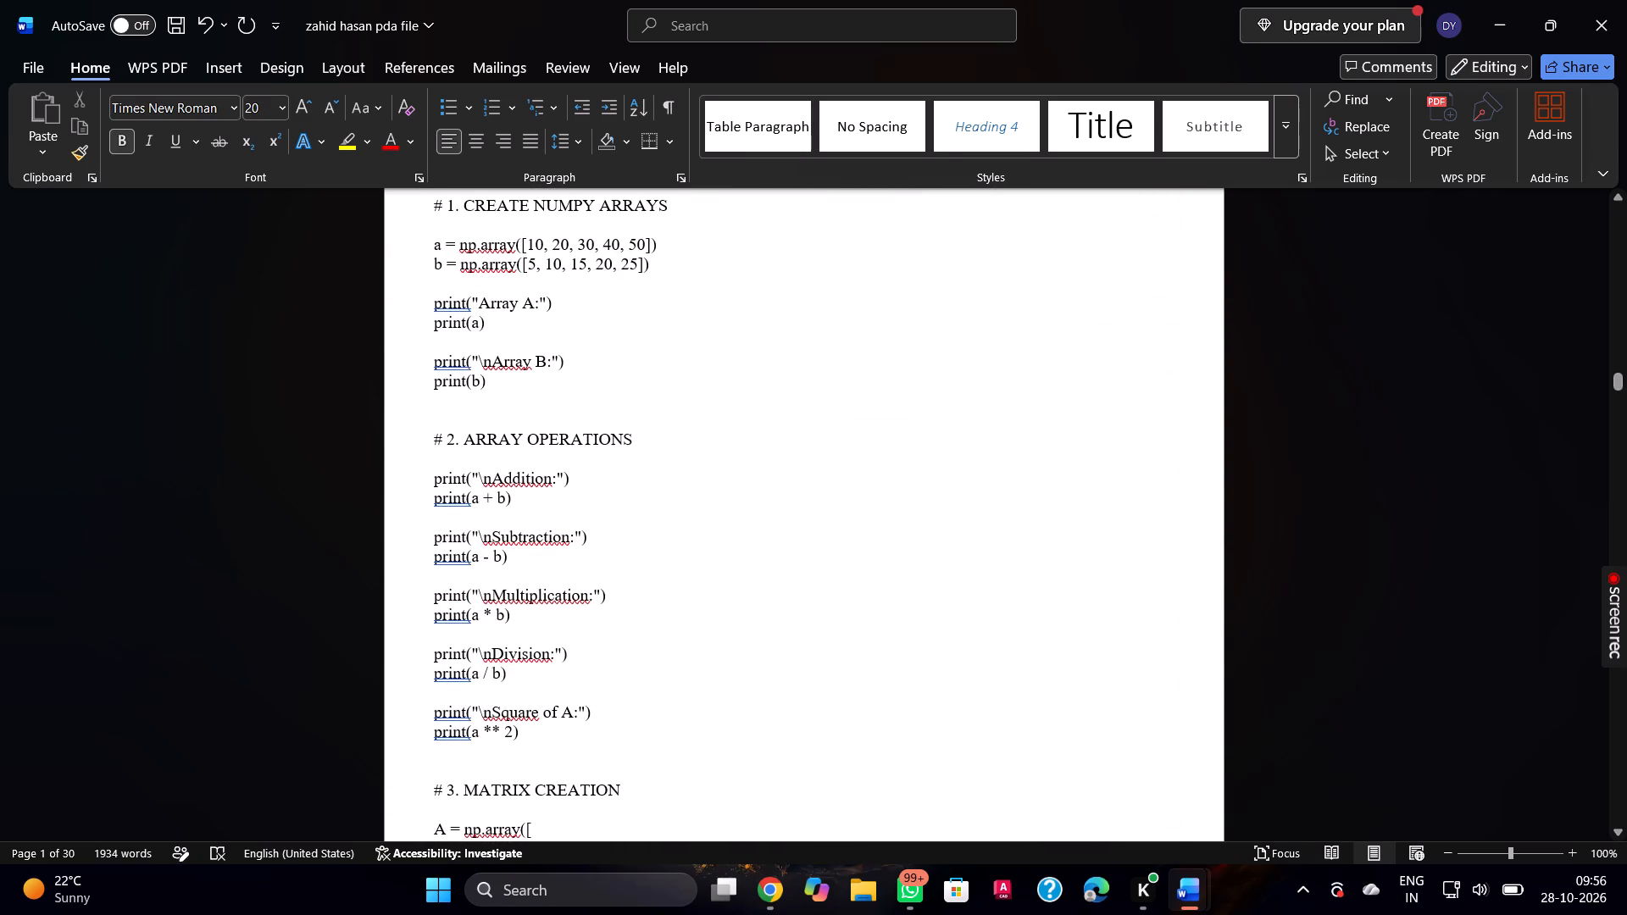
pyautogui.scroll(3, 769, 635)
pyautogui.scroll(-1, 769, 635)
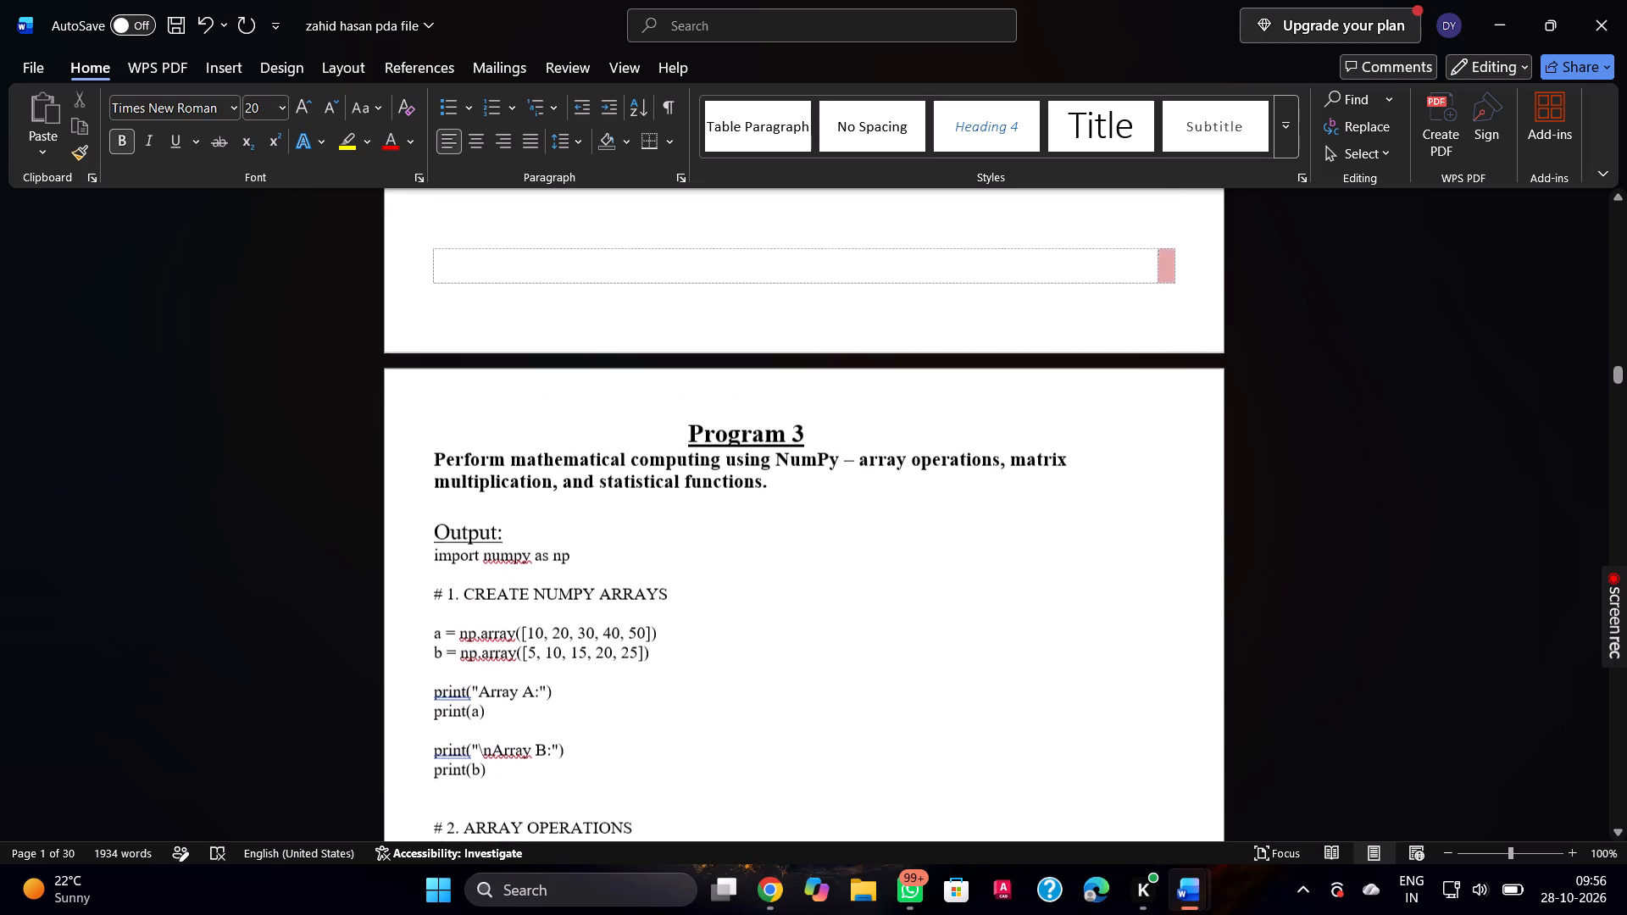
pyautogui.scroll(-10, 769, 635)
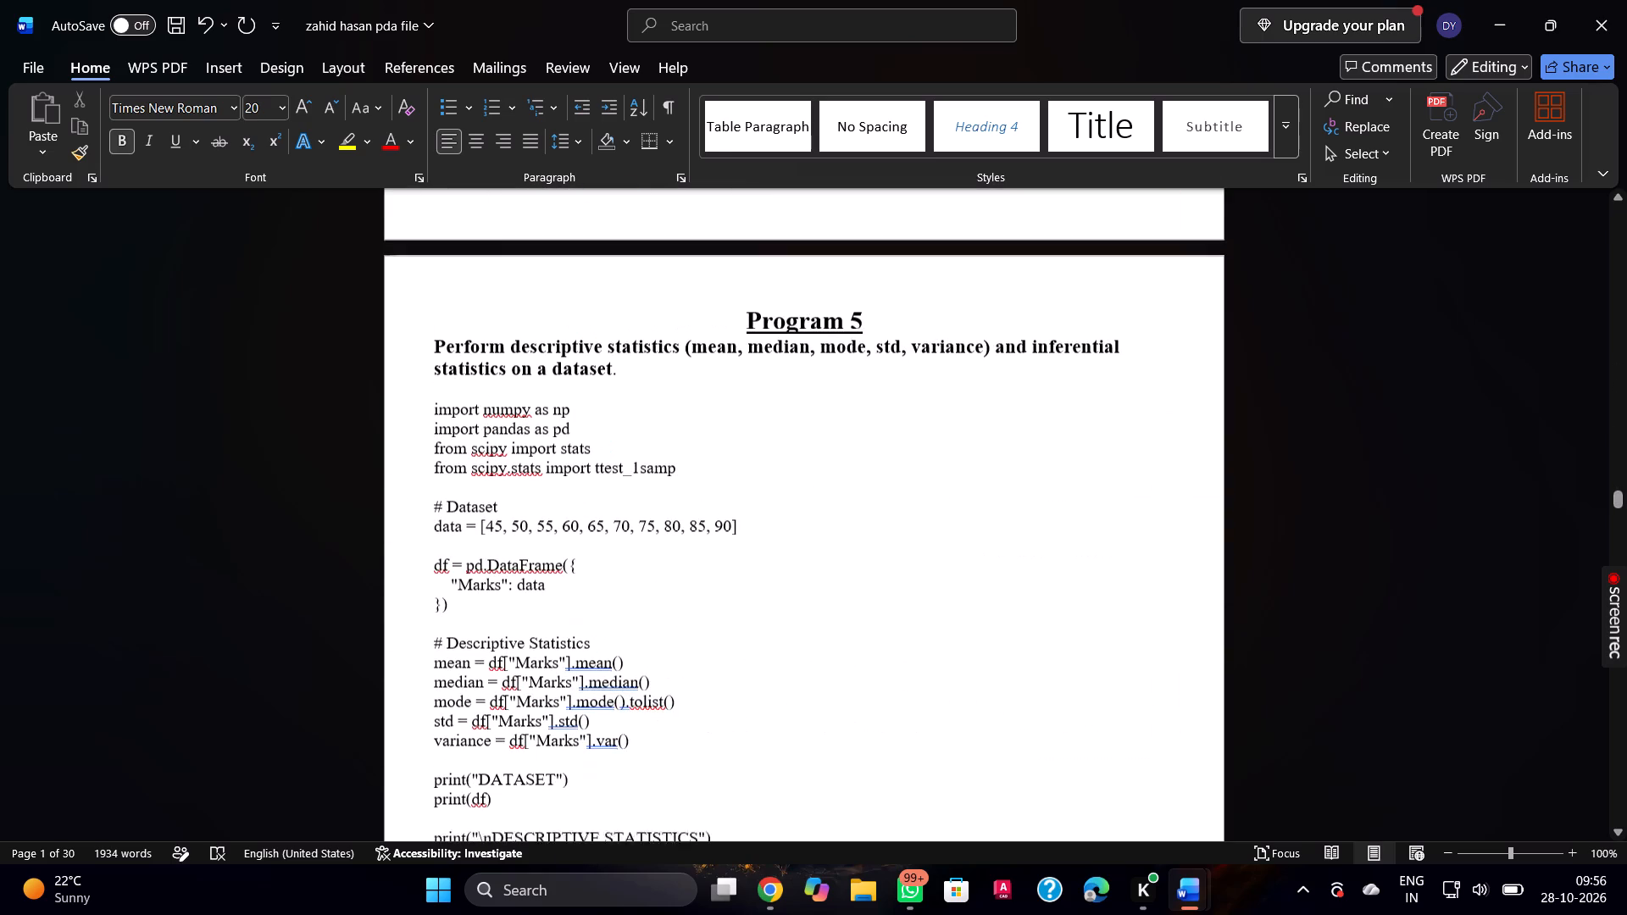
pyautogui.scroll(-16, 769, 635)
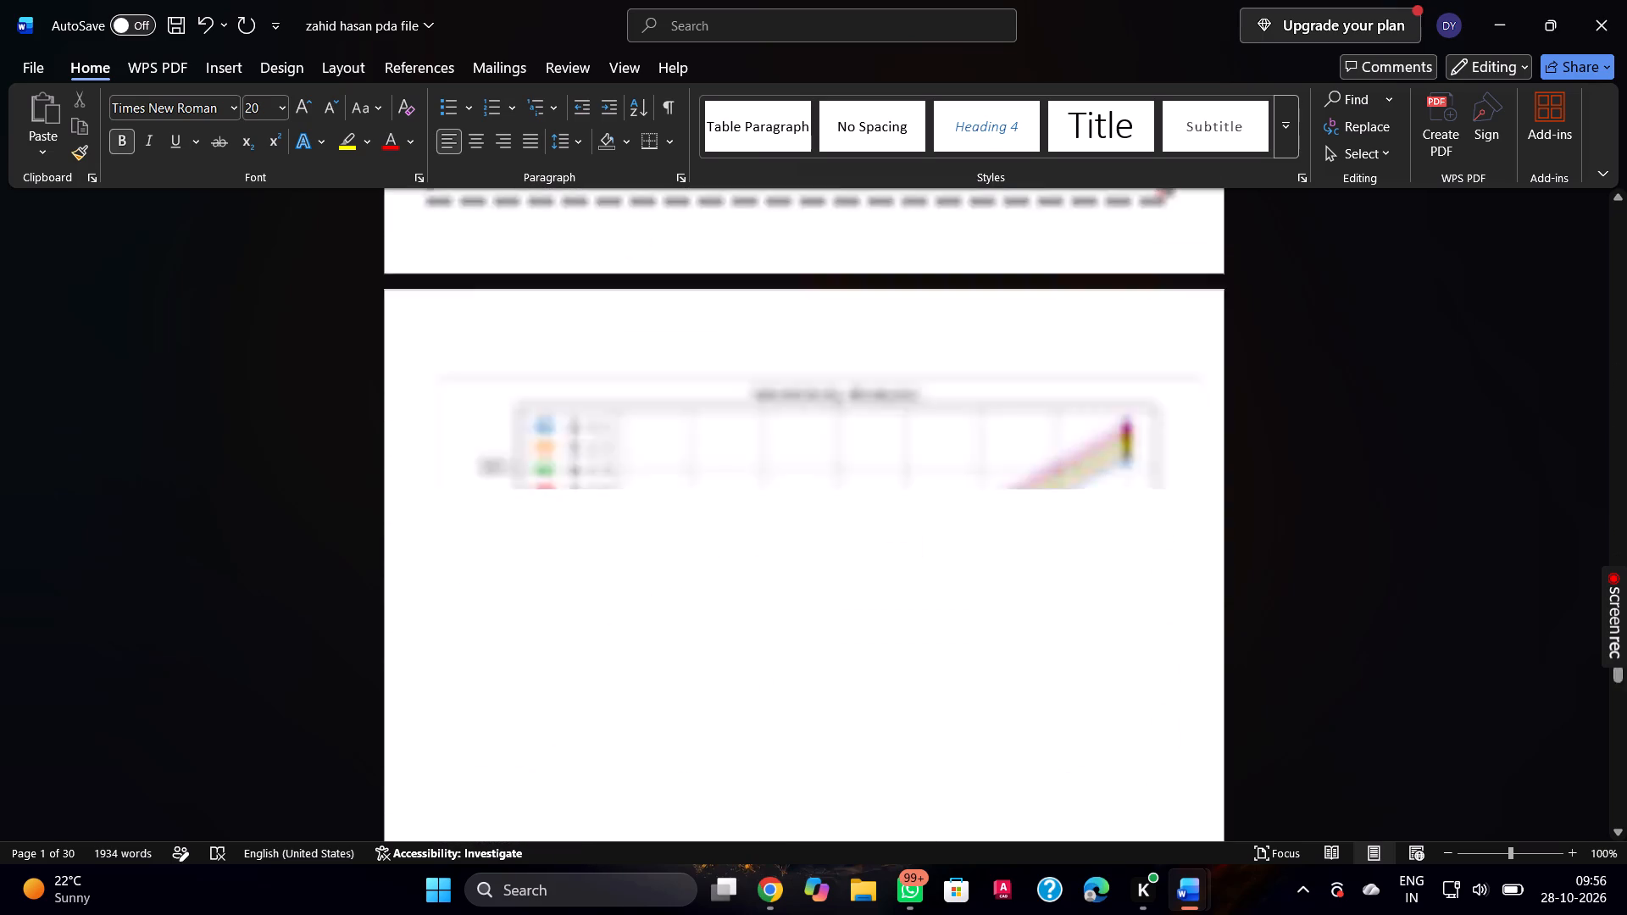
pyautogui.scroll(-20, 769, 635)
# Examine the Program-13 code on R data structures, its output screenshot and the pages that follow it.
pyautogui.scroll(4, 769, 635)
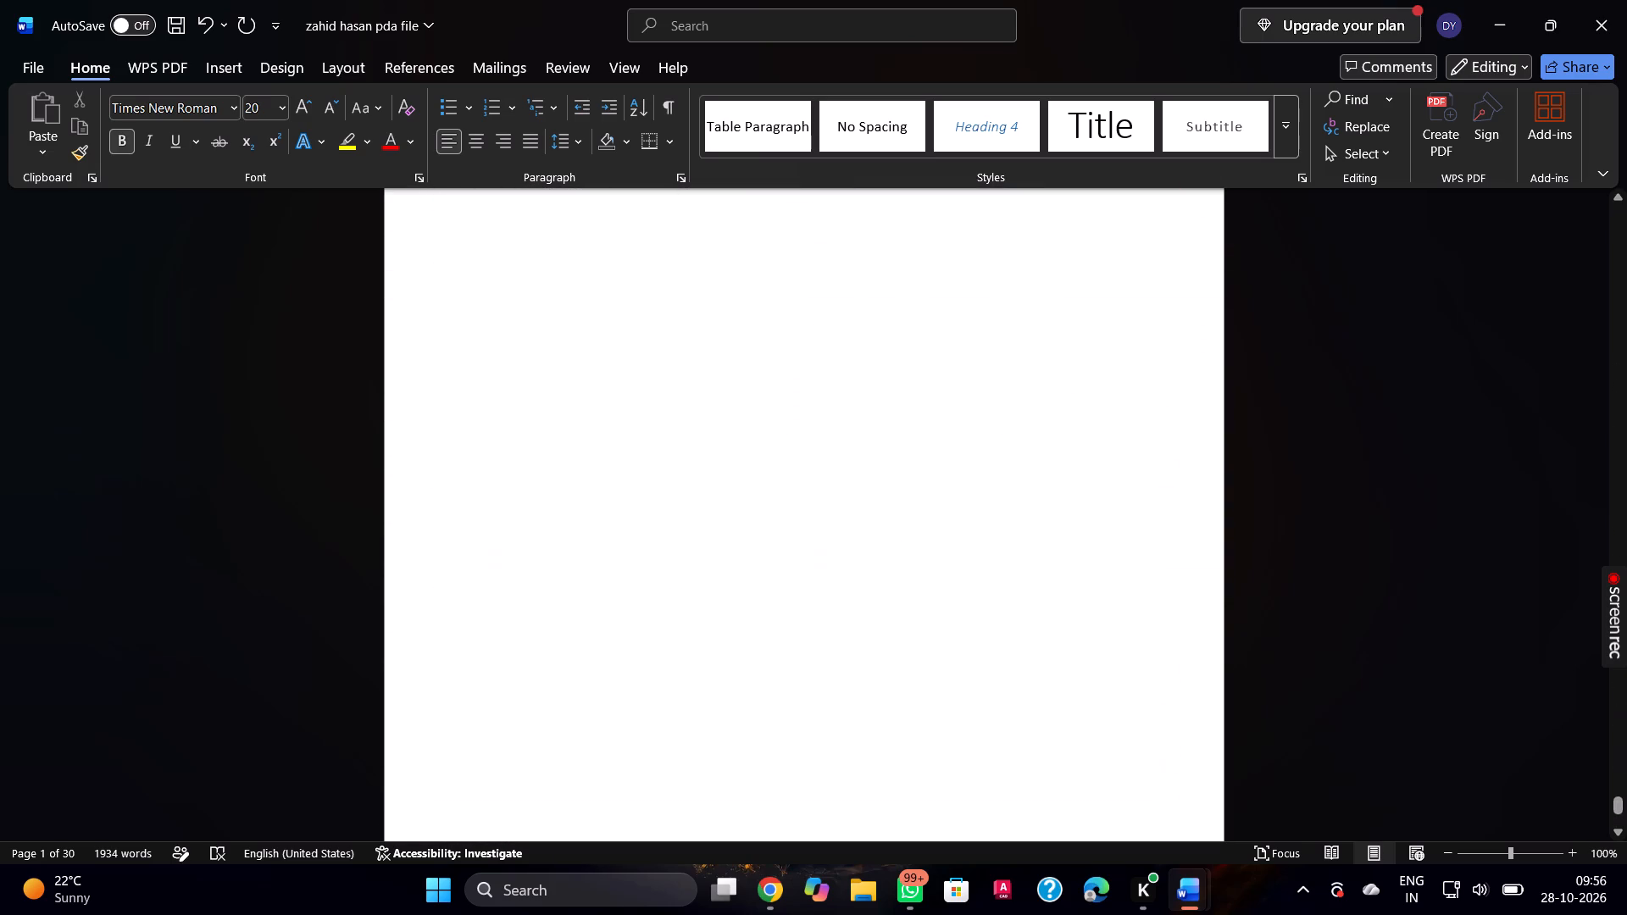
pyautogui.scroll(9, 769, 635)
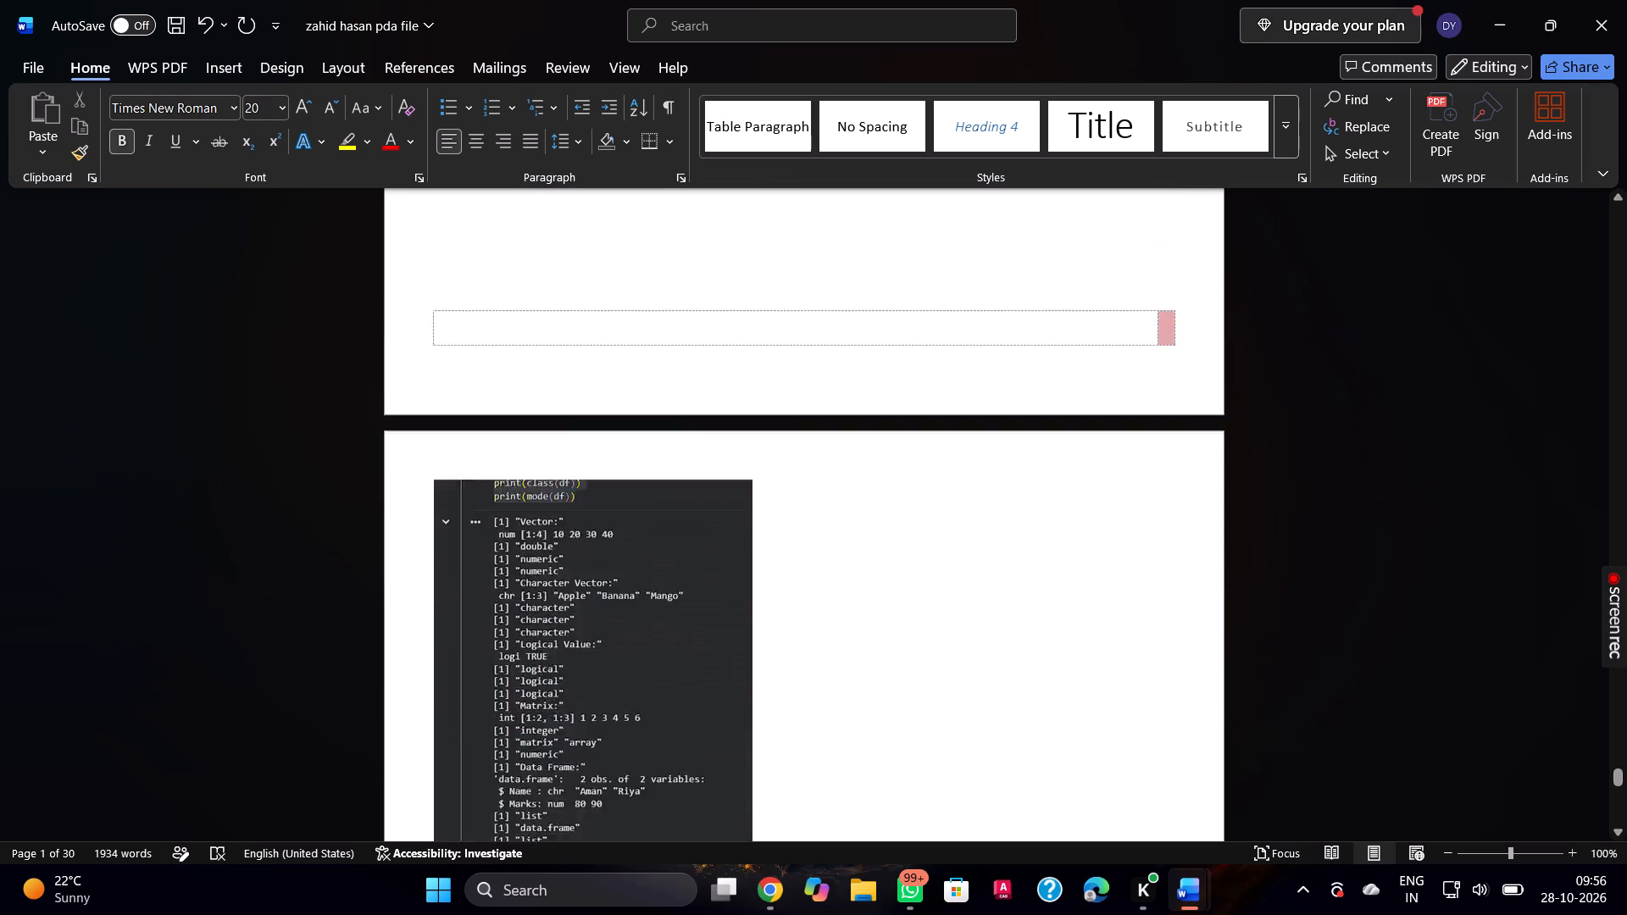
pyautogui.scroll(1, 769, 635)
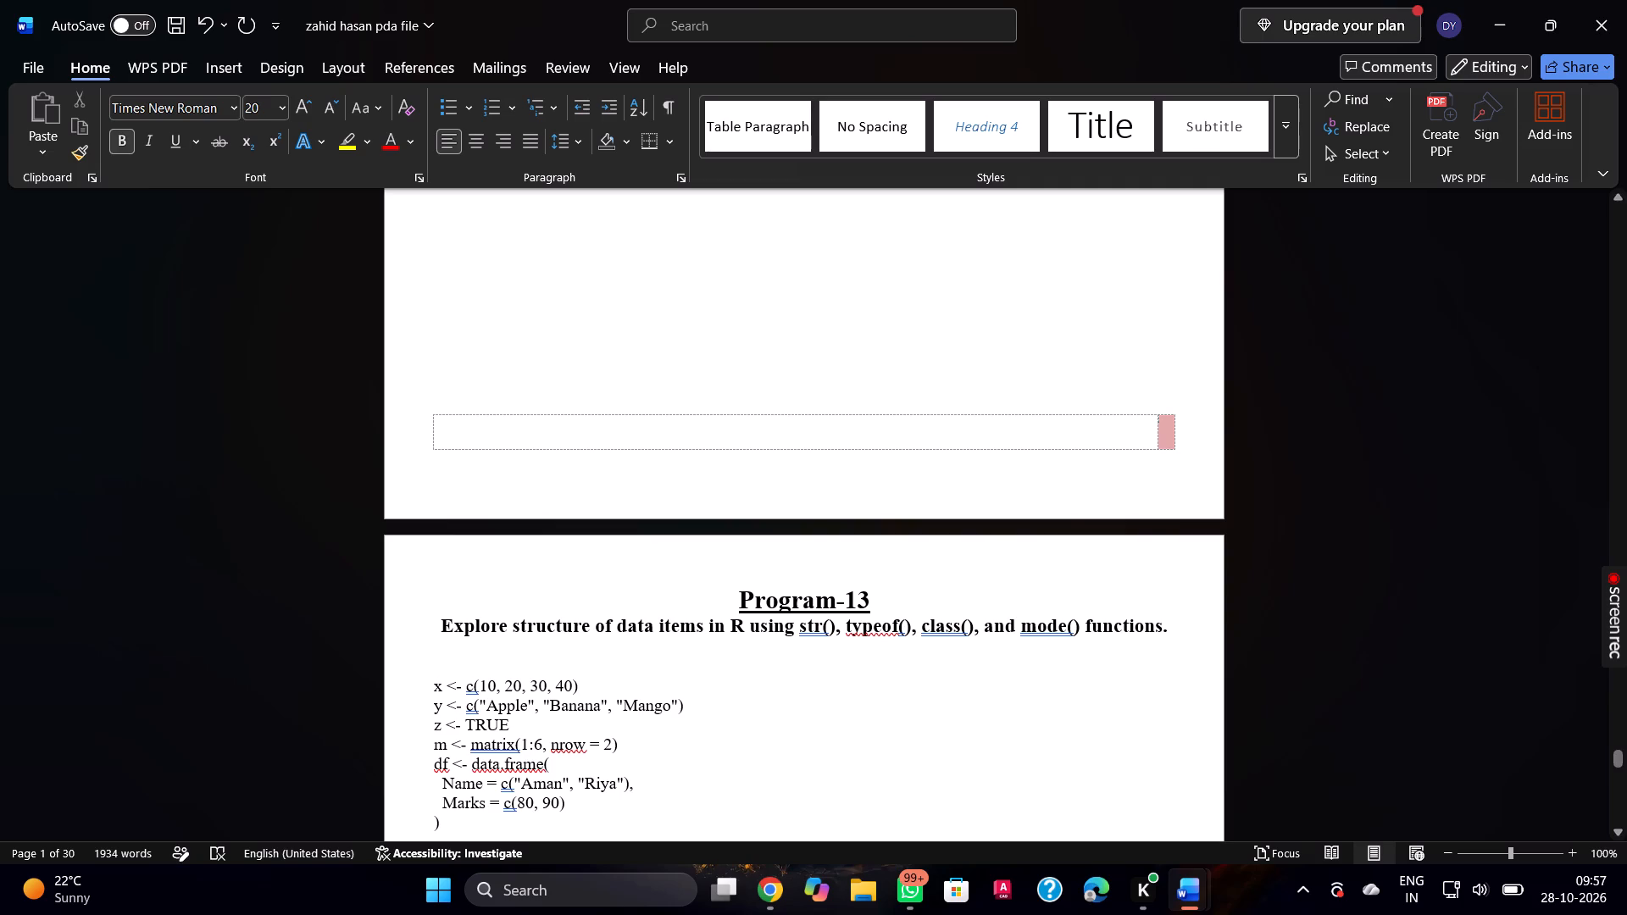
pyautogui.scroll(-6, 742, 718)
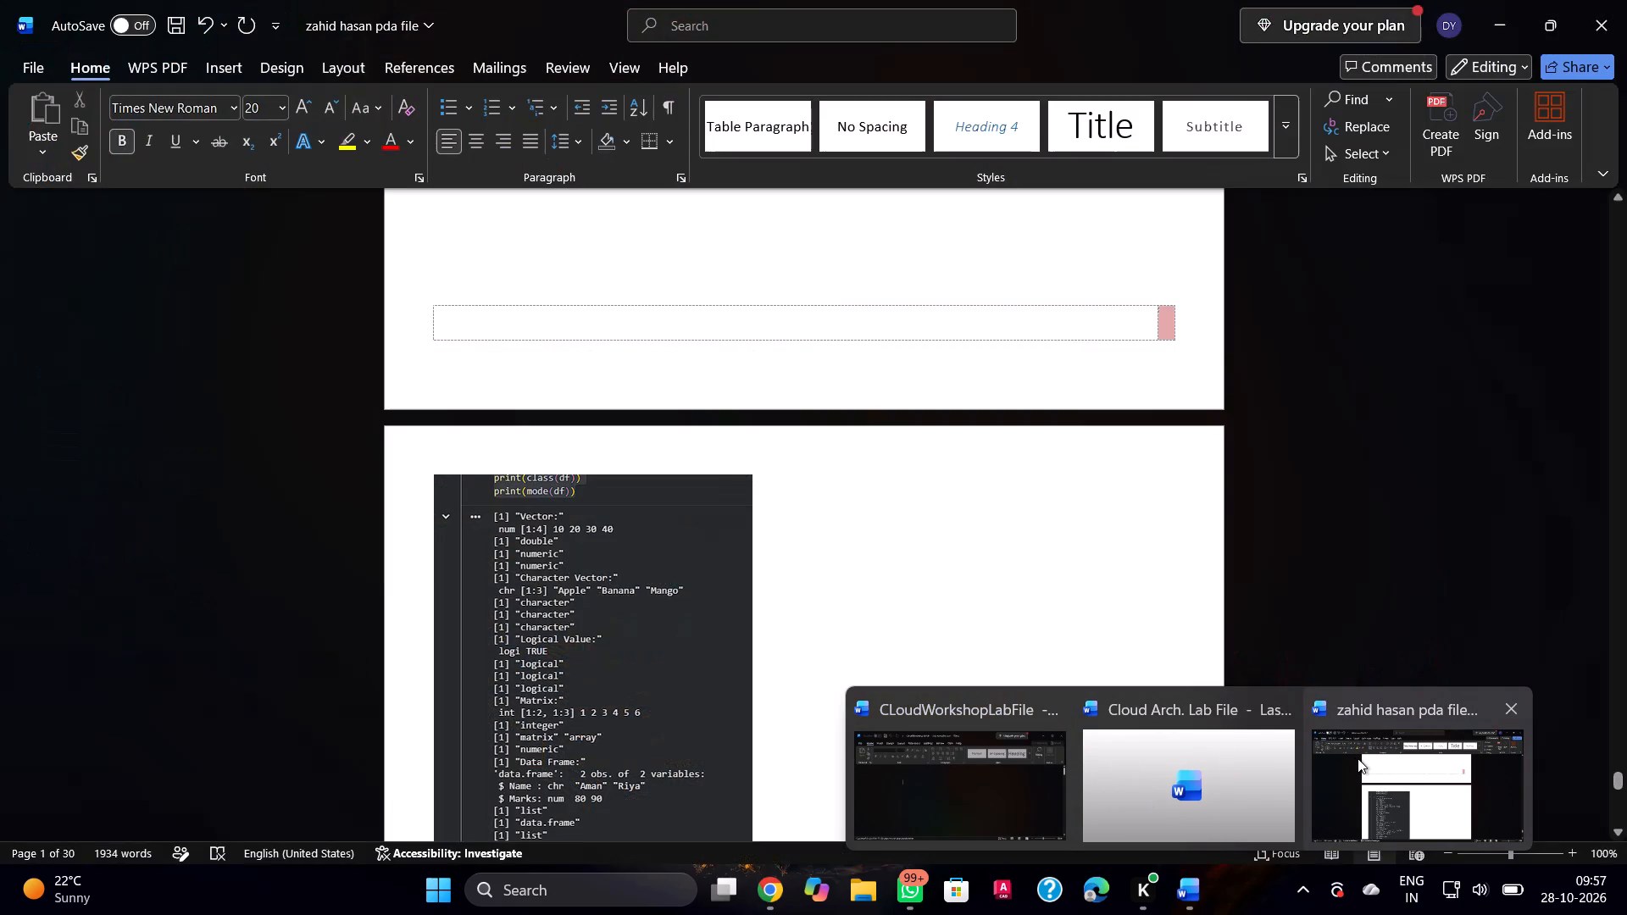
pyautogui.click(1358, 758)
pyautogui.hscroll(-1, 813, 528)
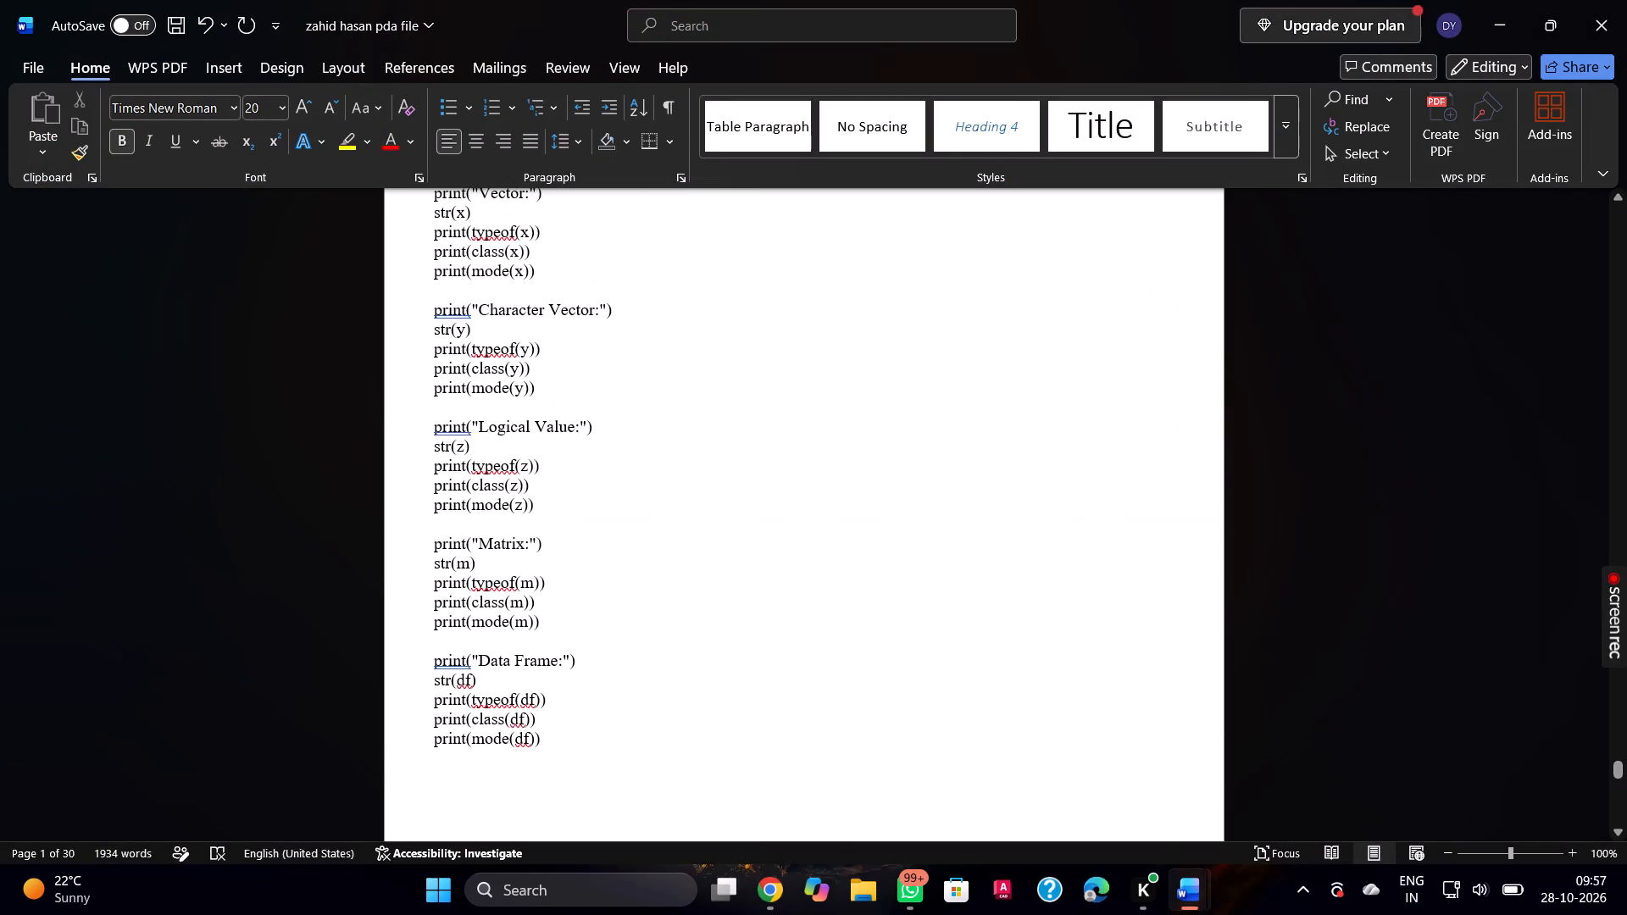
pyautogui.scroll(2, 813, 528)
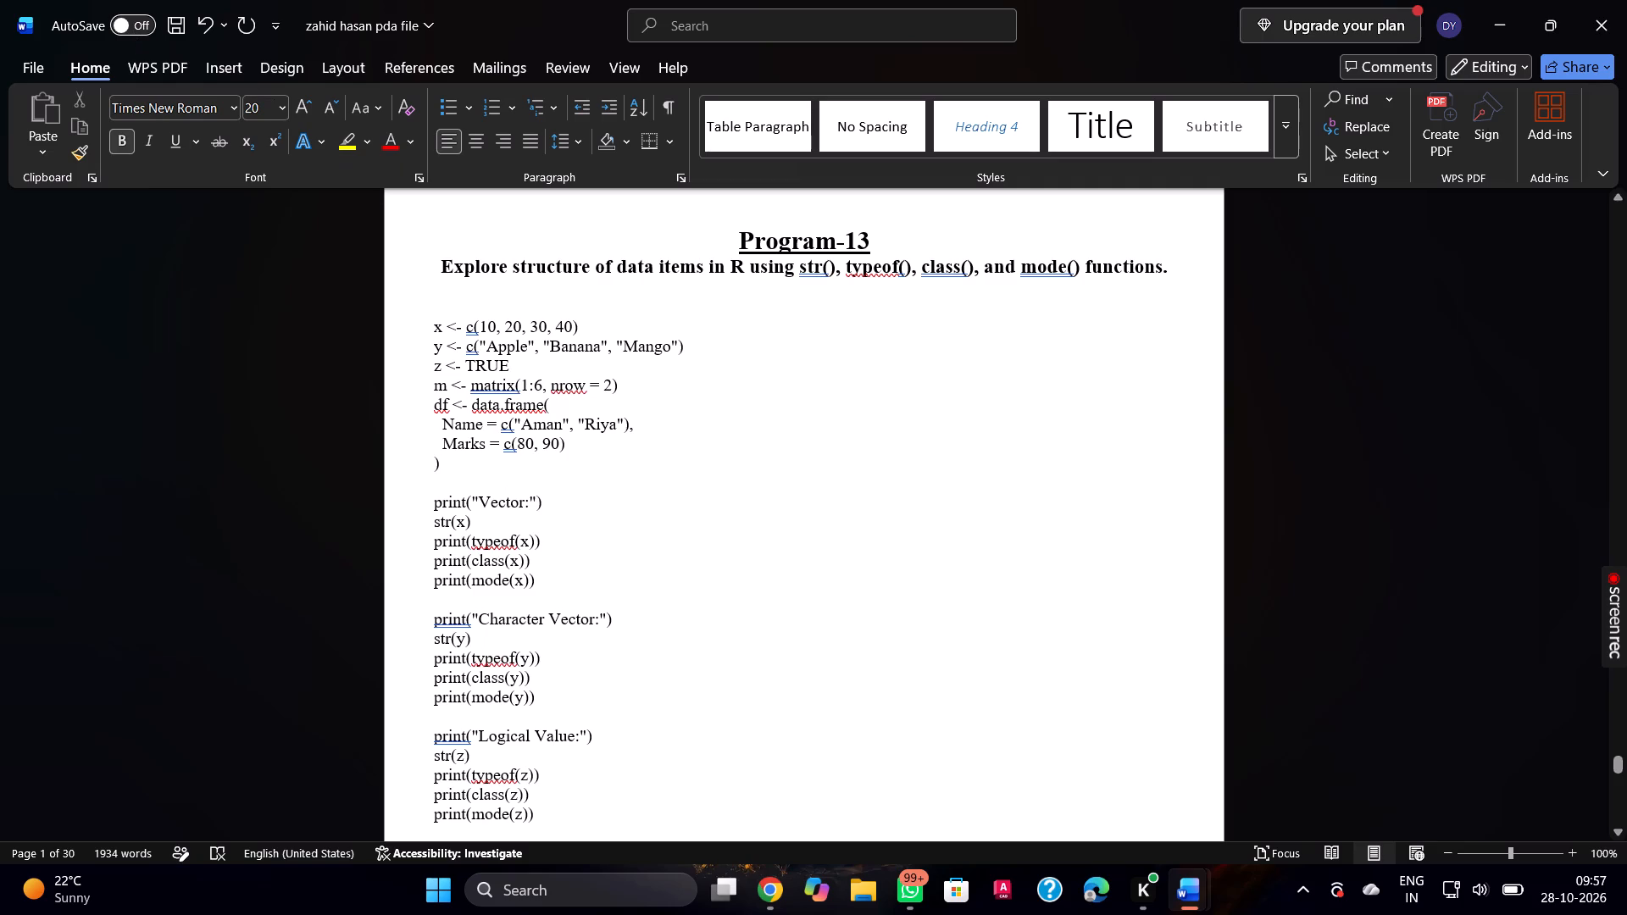
pyautogui.scroll(-7, 560, 382)
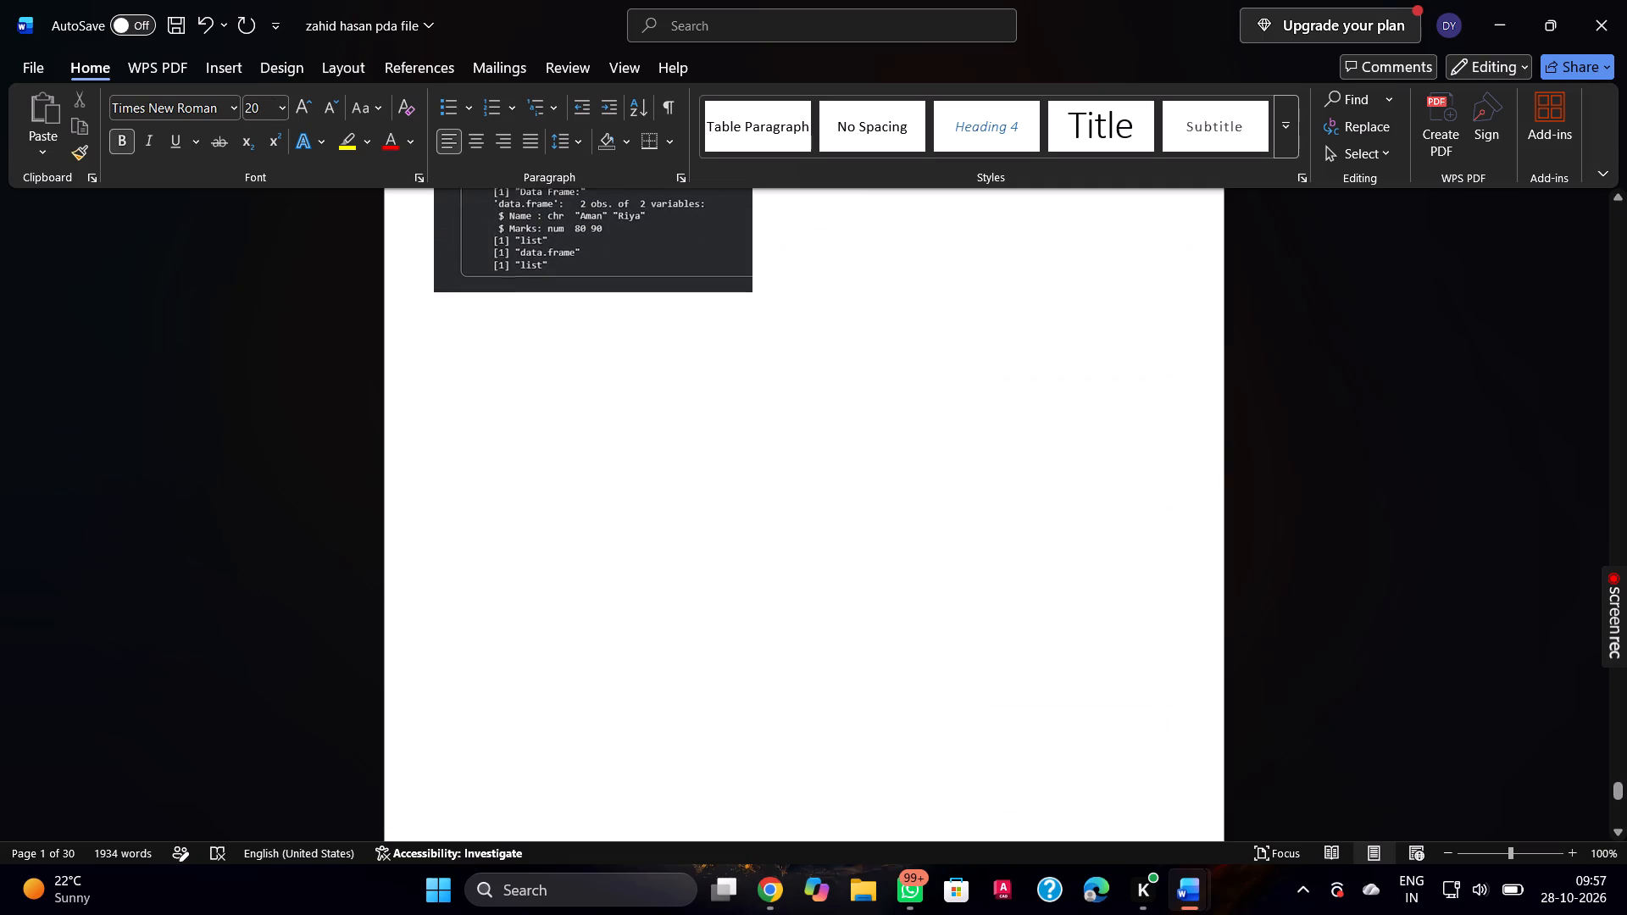
pyautogui.scroll(-7, 560, 382)
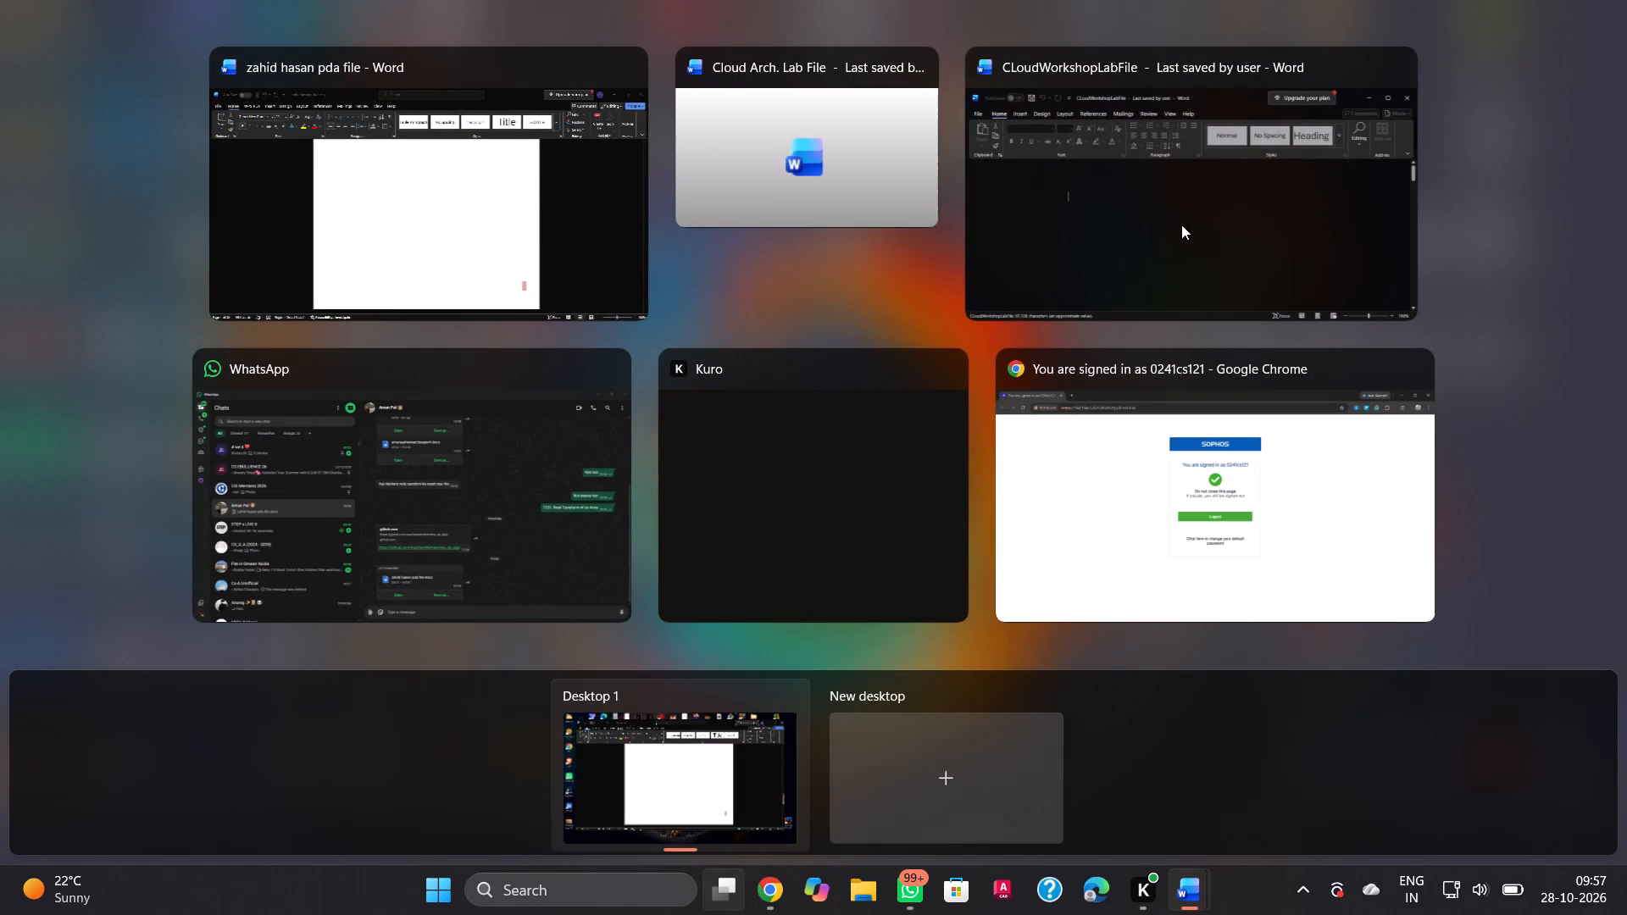
# Switch to the CLoudWorkshopLabFile document, maximize its window and look through the Lab 1 IAM tasks.
pyautogui.click(1108, 199)
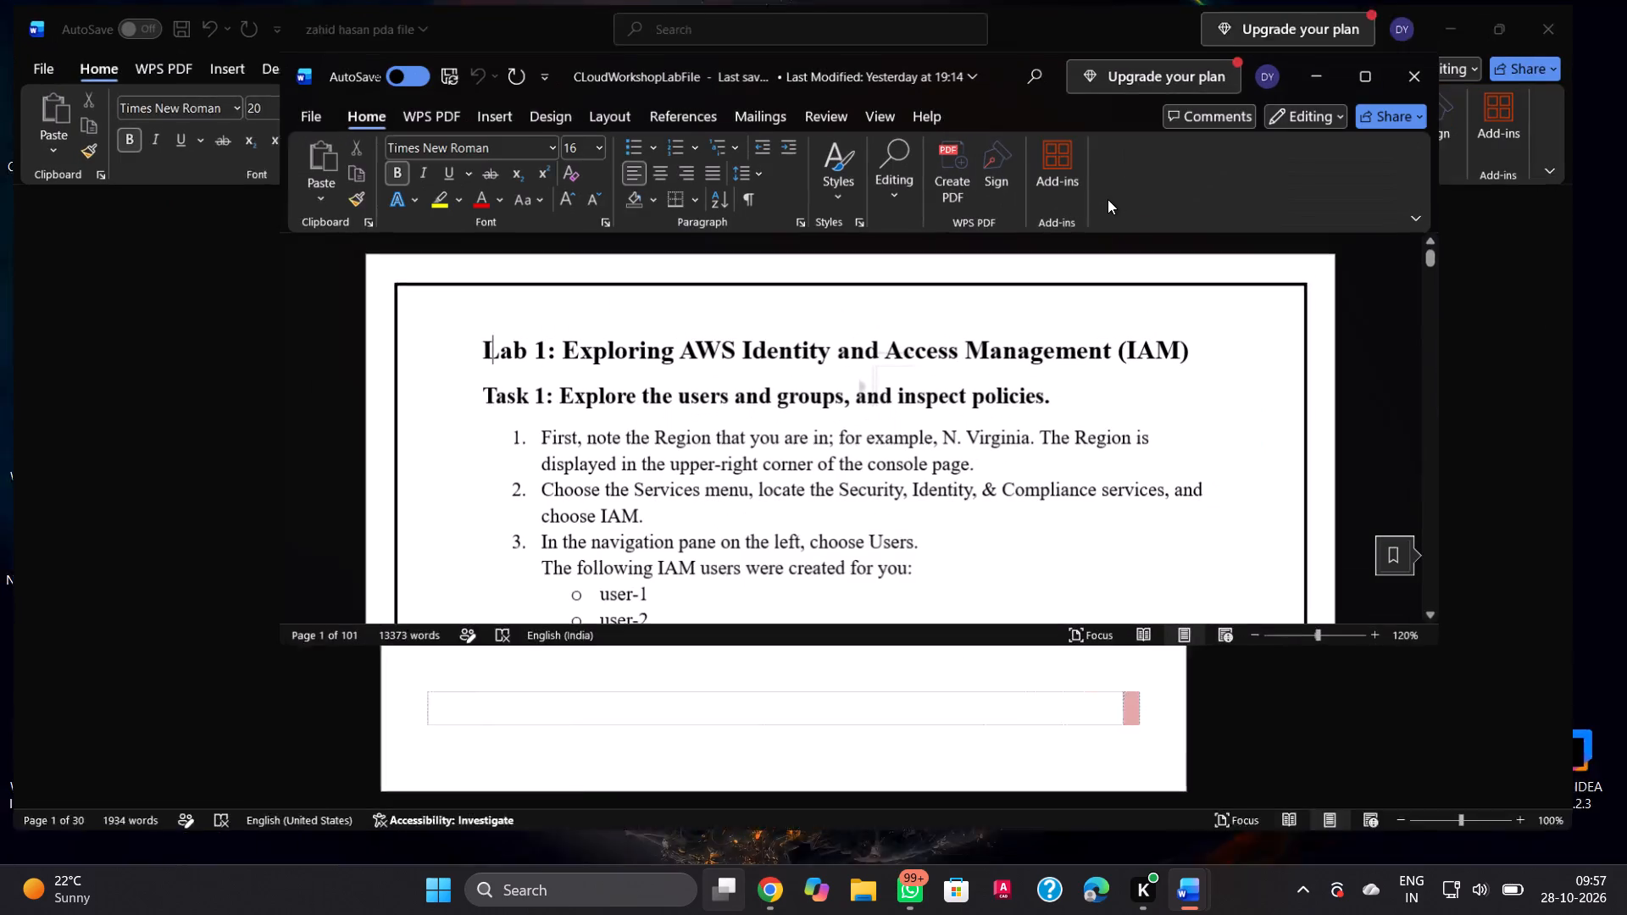
pyautogui.click(1374, 73)
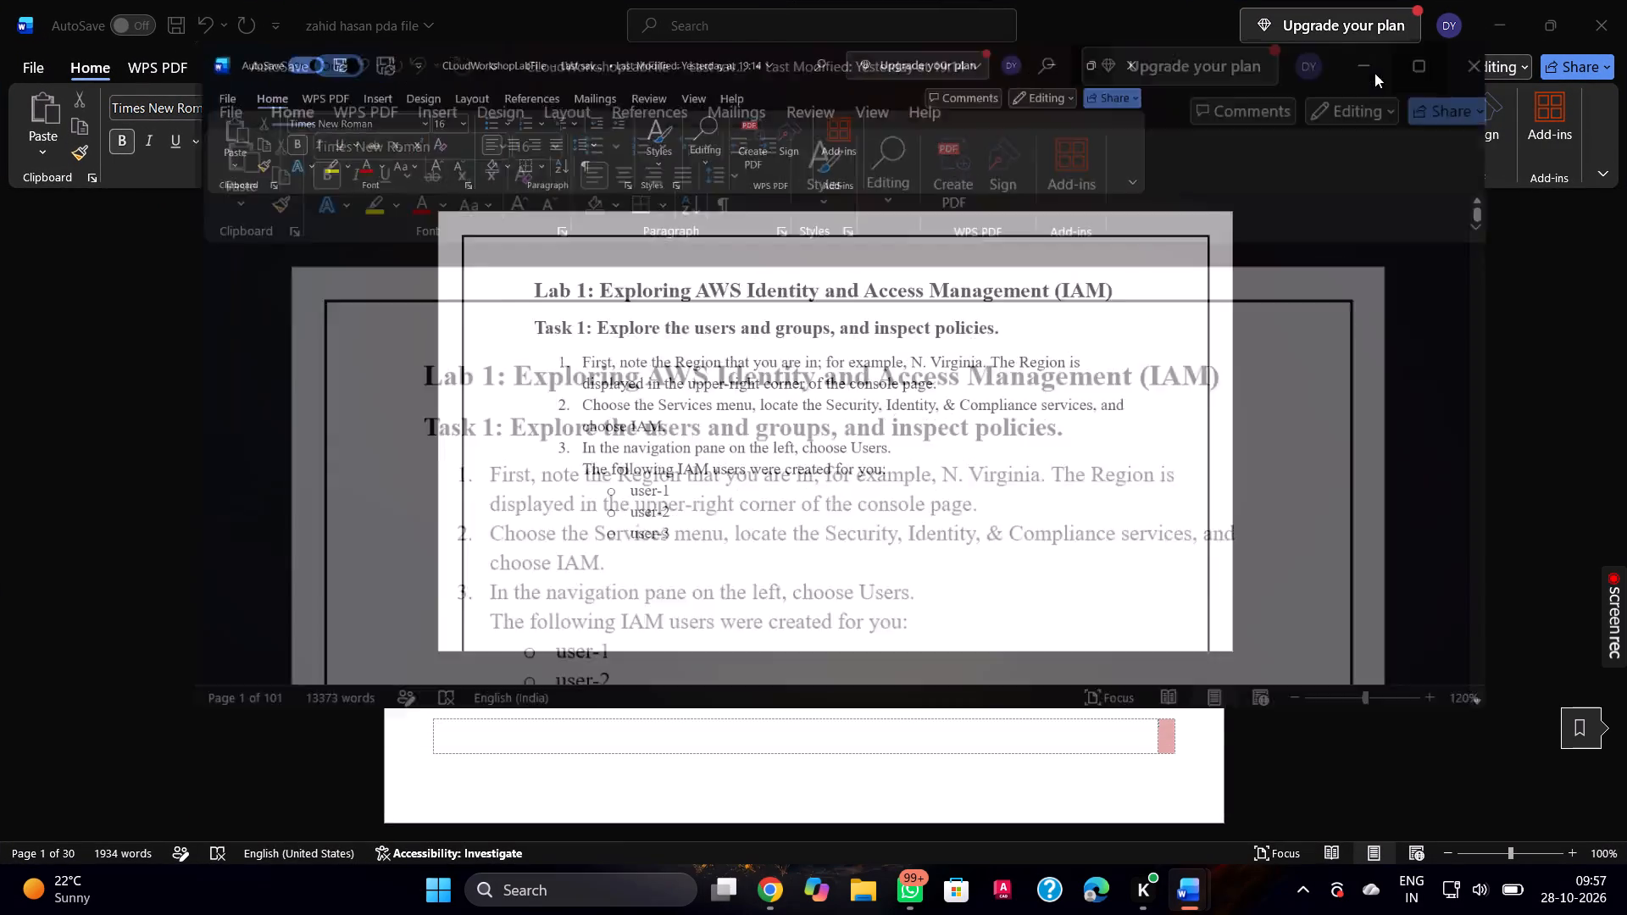
pyautogui.scroll(-1, 808, 513)
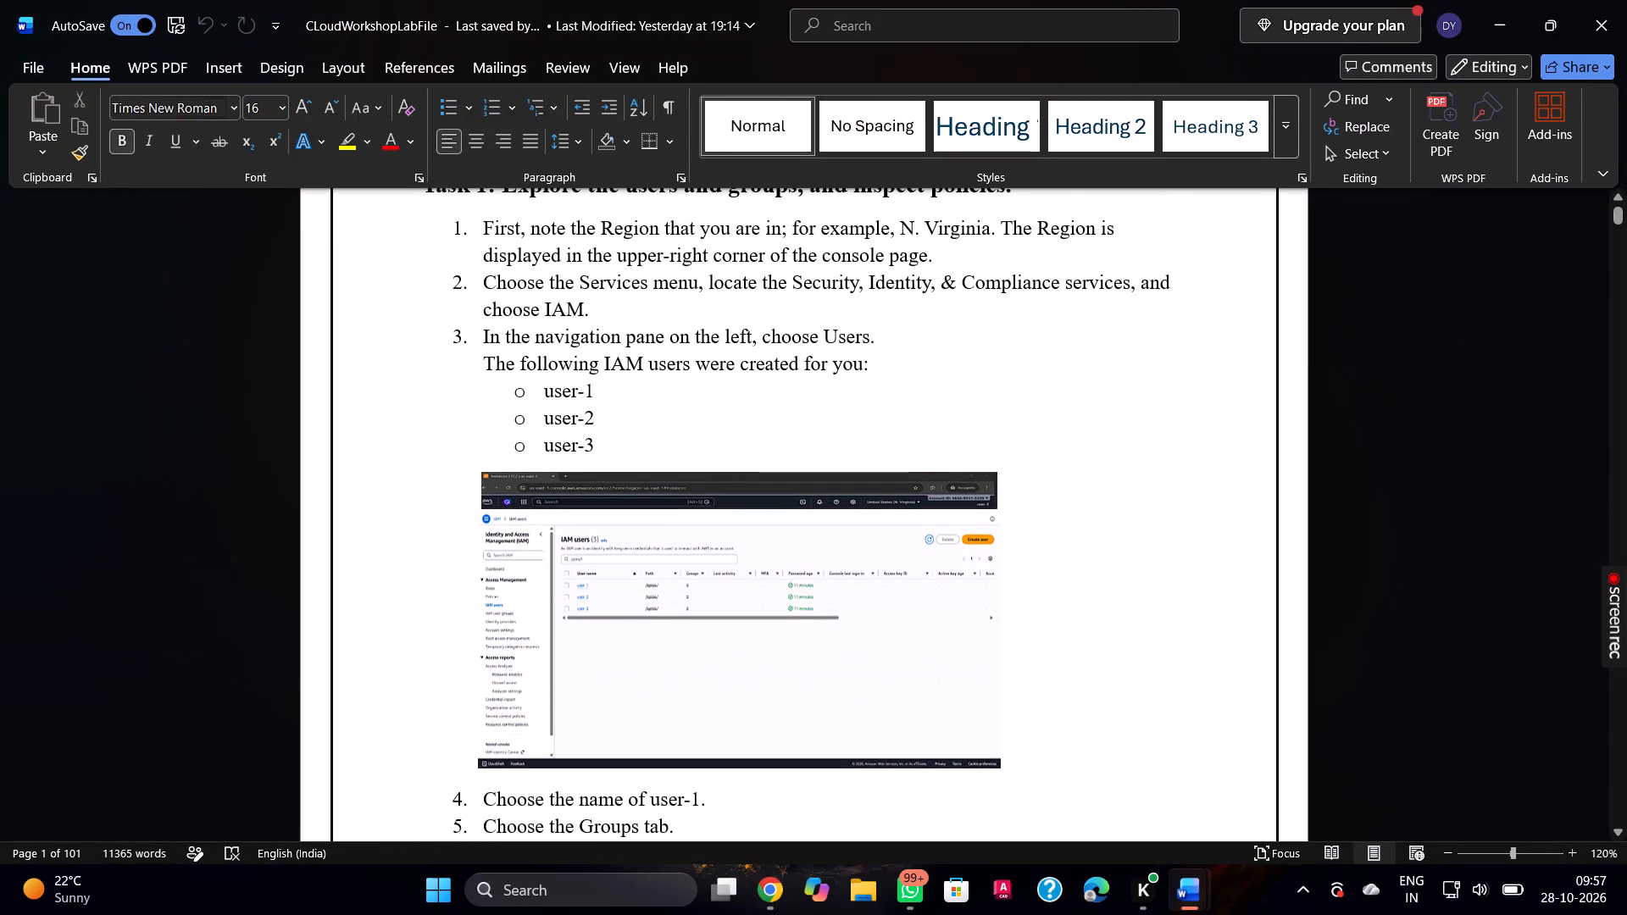
pyautogui.scroll(-6, 808, 513)
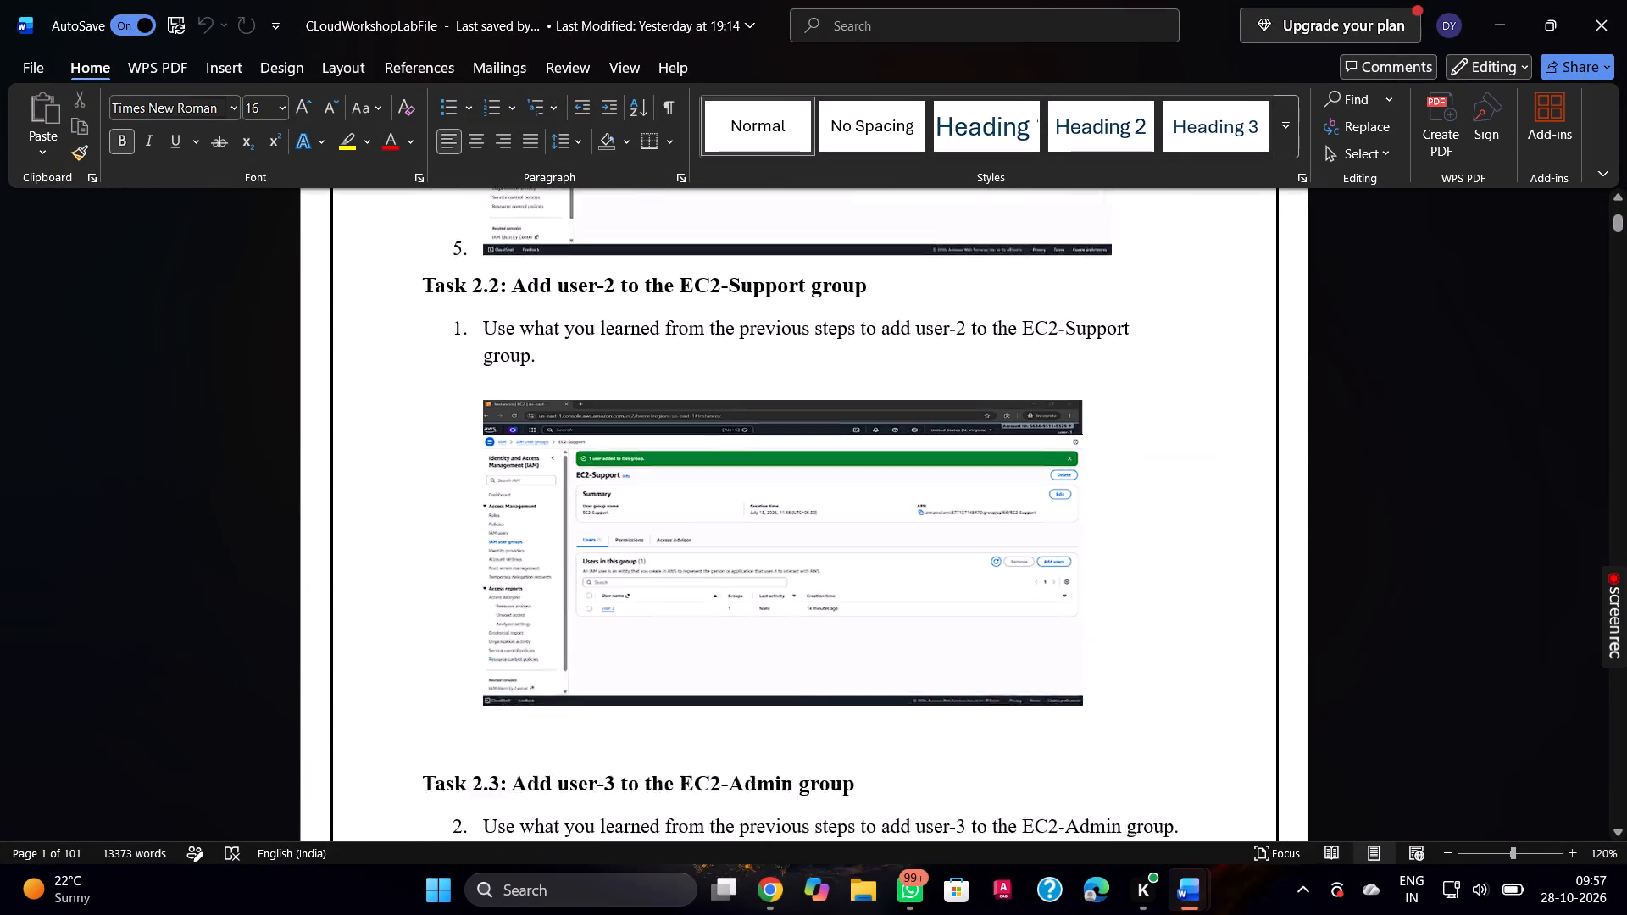
pyautogui.scroll(-1, 808, 513)
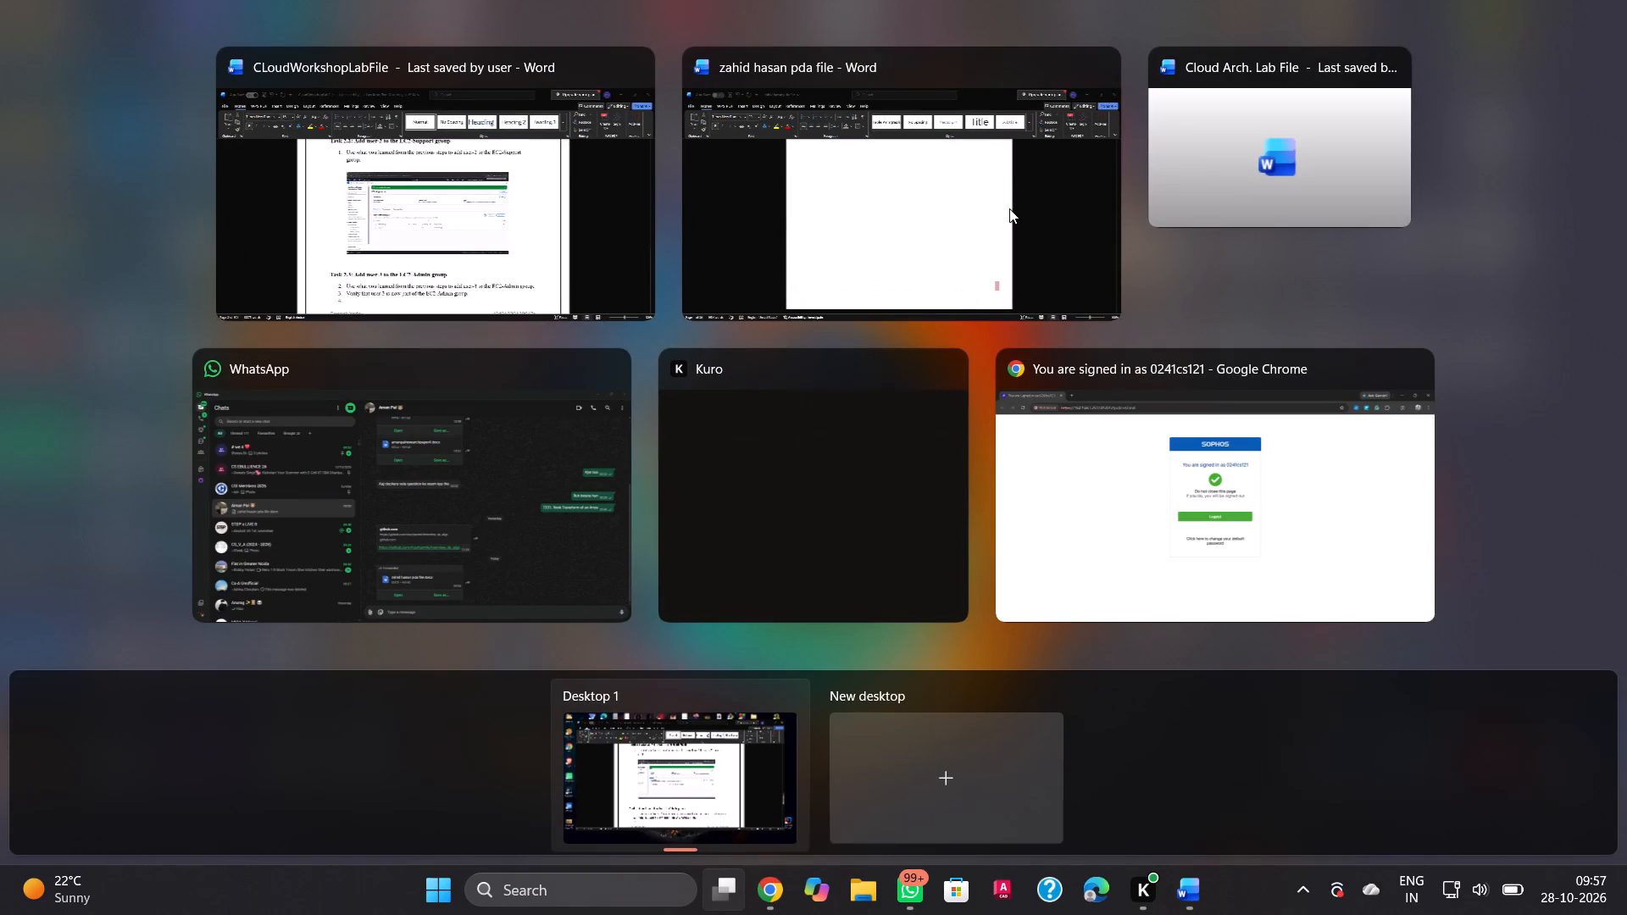
# Switch to the Cloud Arch. Lab File document, maximize its window and examine the index of practicals.
pyautogui.click(1233, 196)
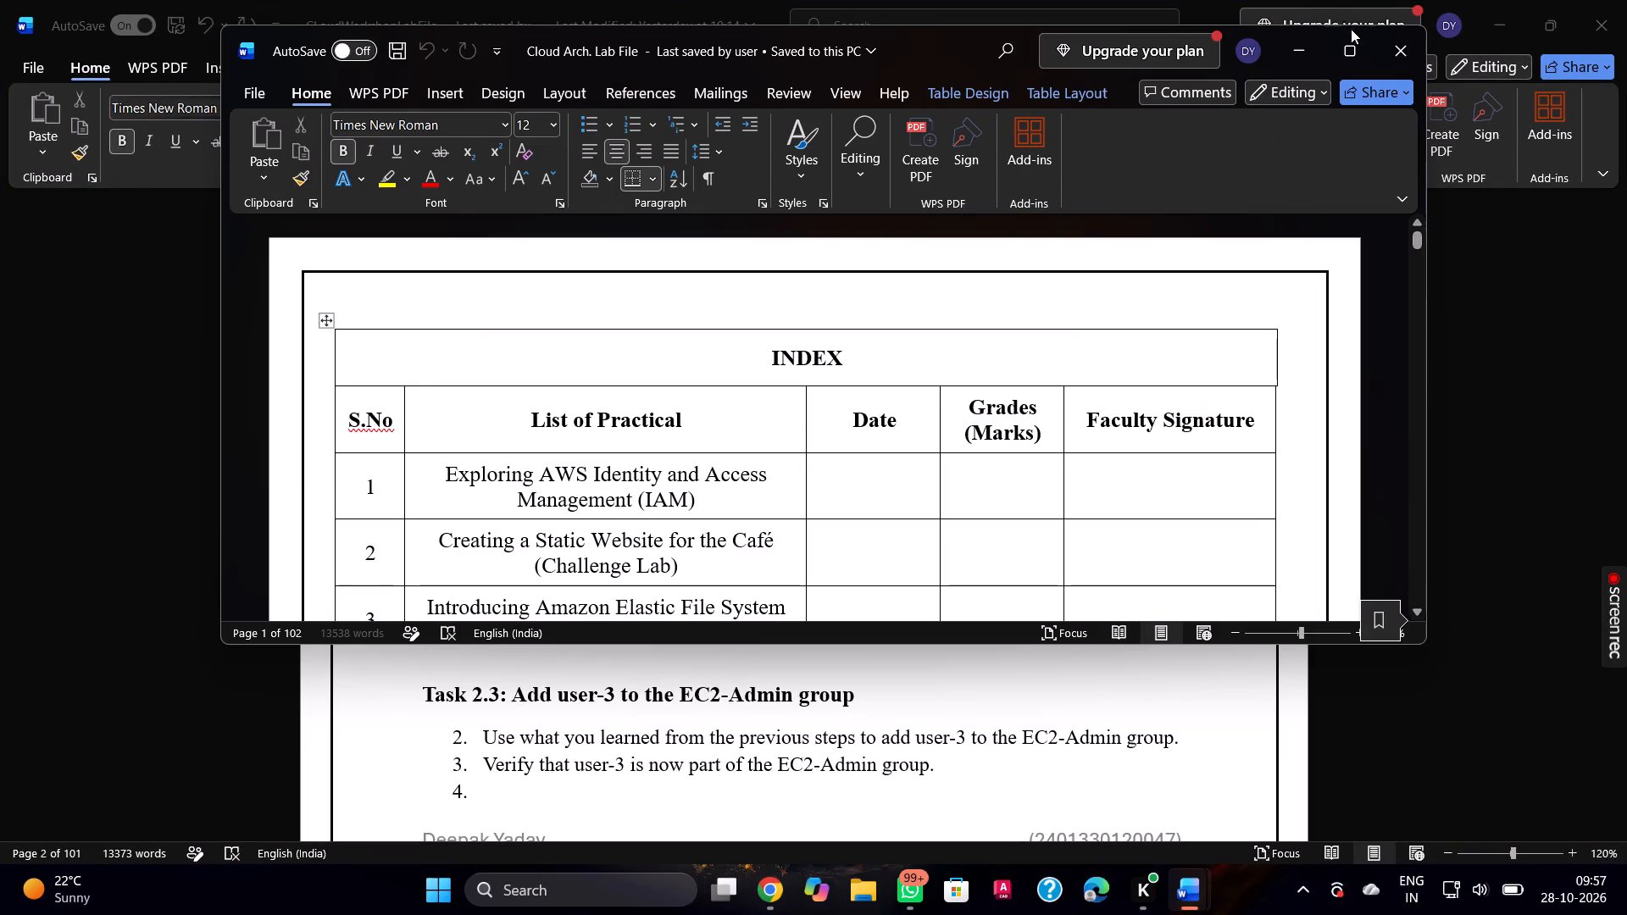
pyautogui.click(1355, 45)
pyautogui.scroll(-2, 847, 433)
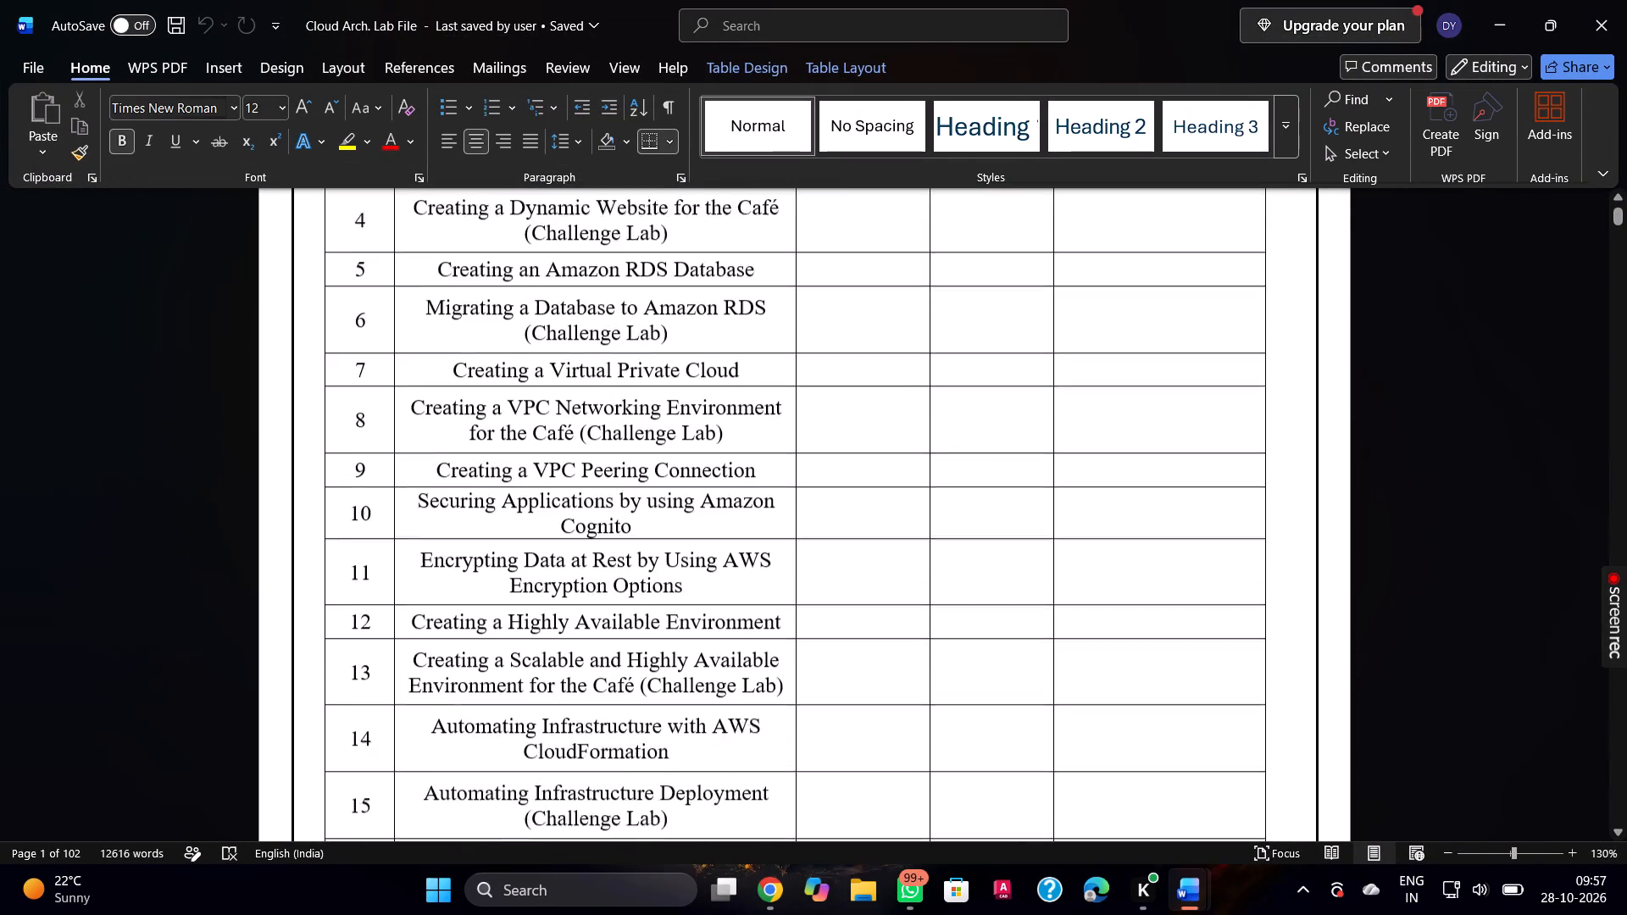
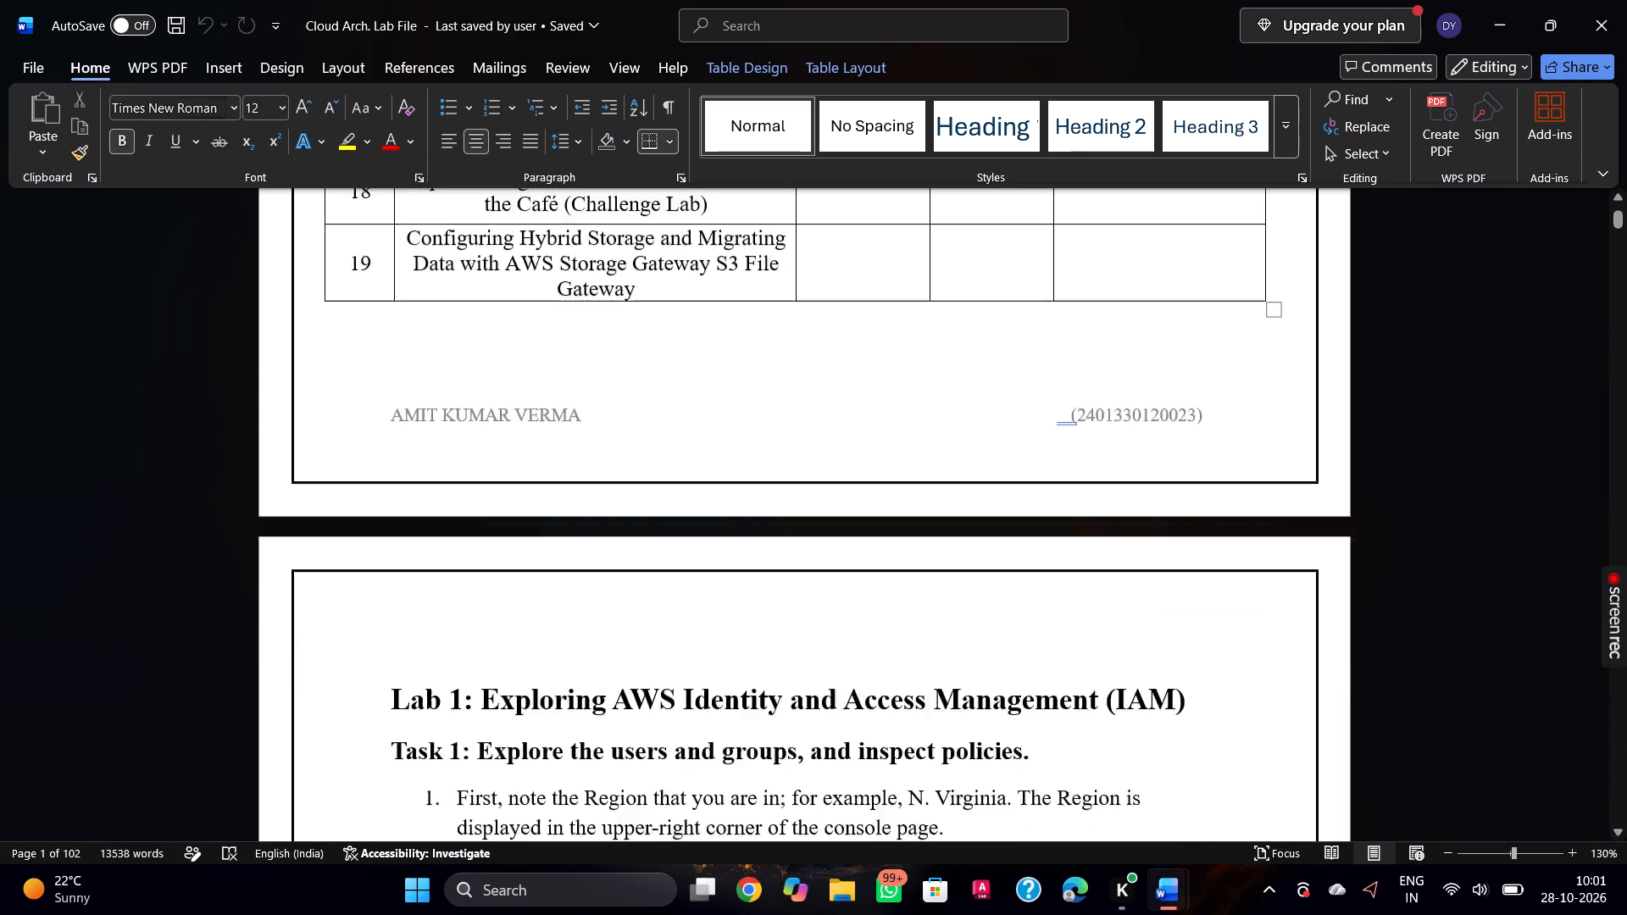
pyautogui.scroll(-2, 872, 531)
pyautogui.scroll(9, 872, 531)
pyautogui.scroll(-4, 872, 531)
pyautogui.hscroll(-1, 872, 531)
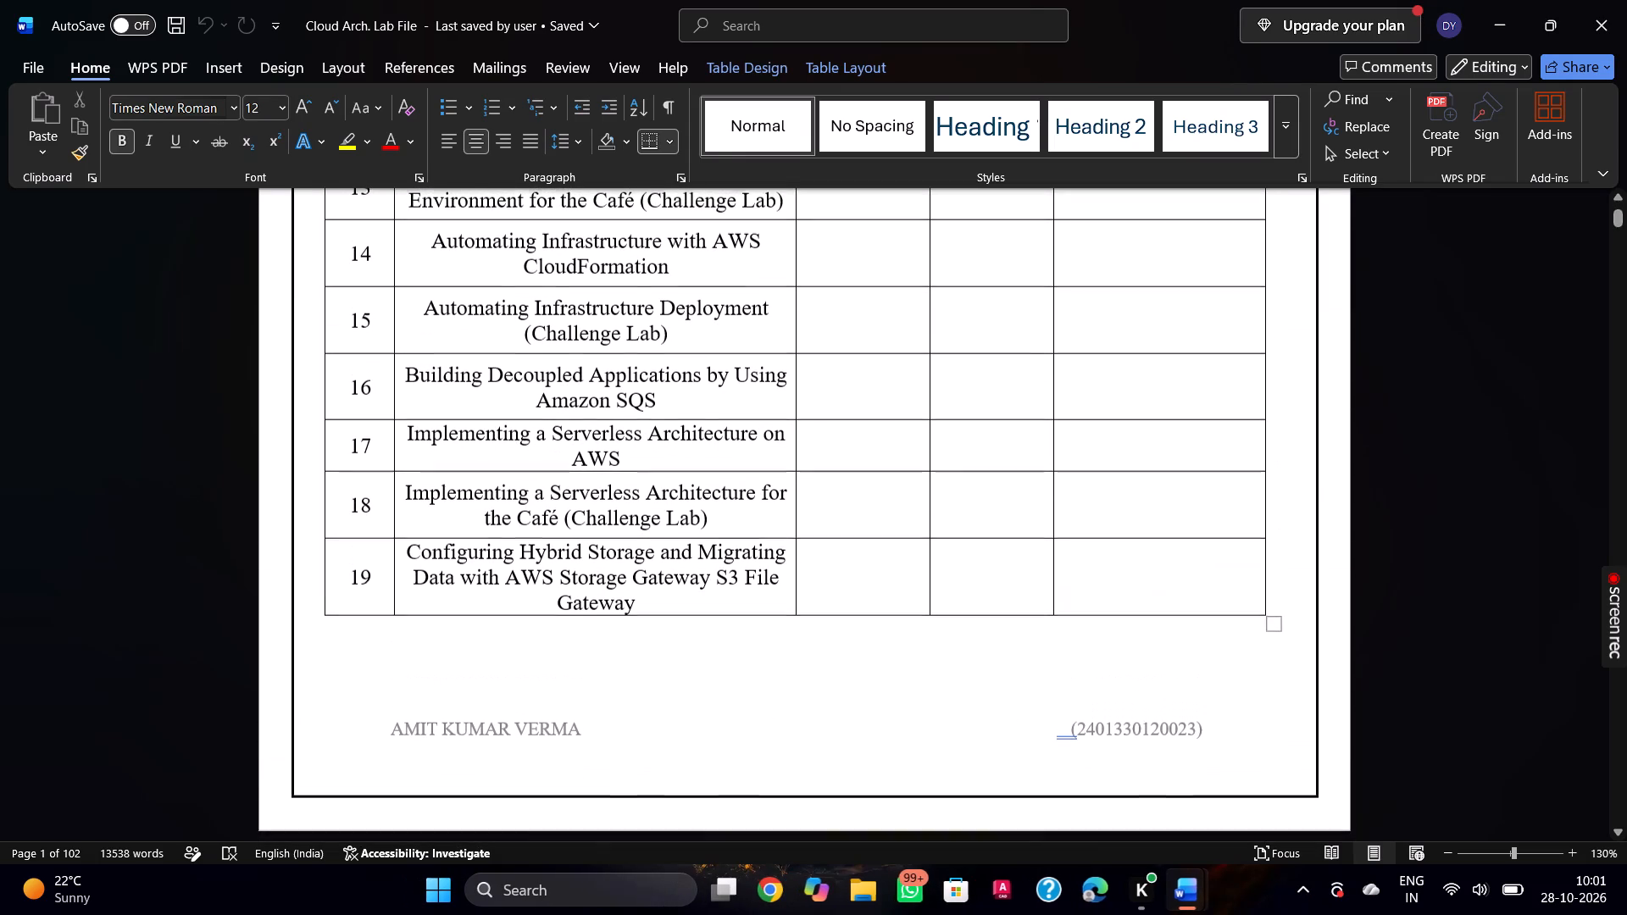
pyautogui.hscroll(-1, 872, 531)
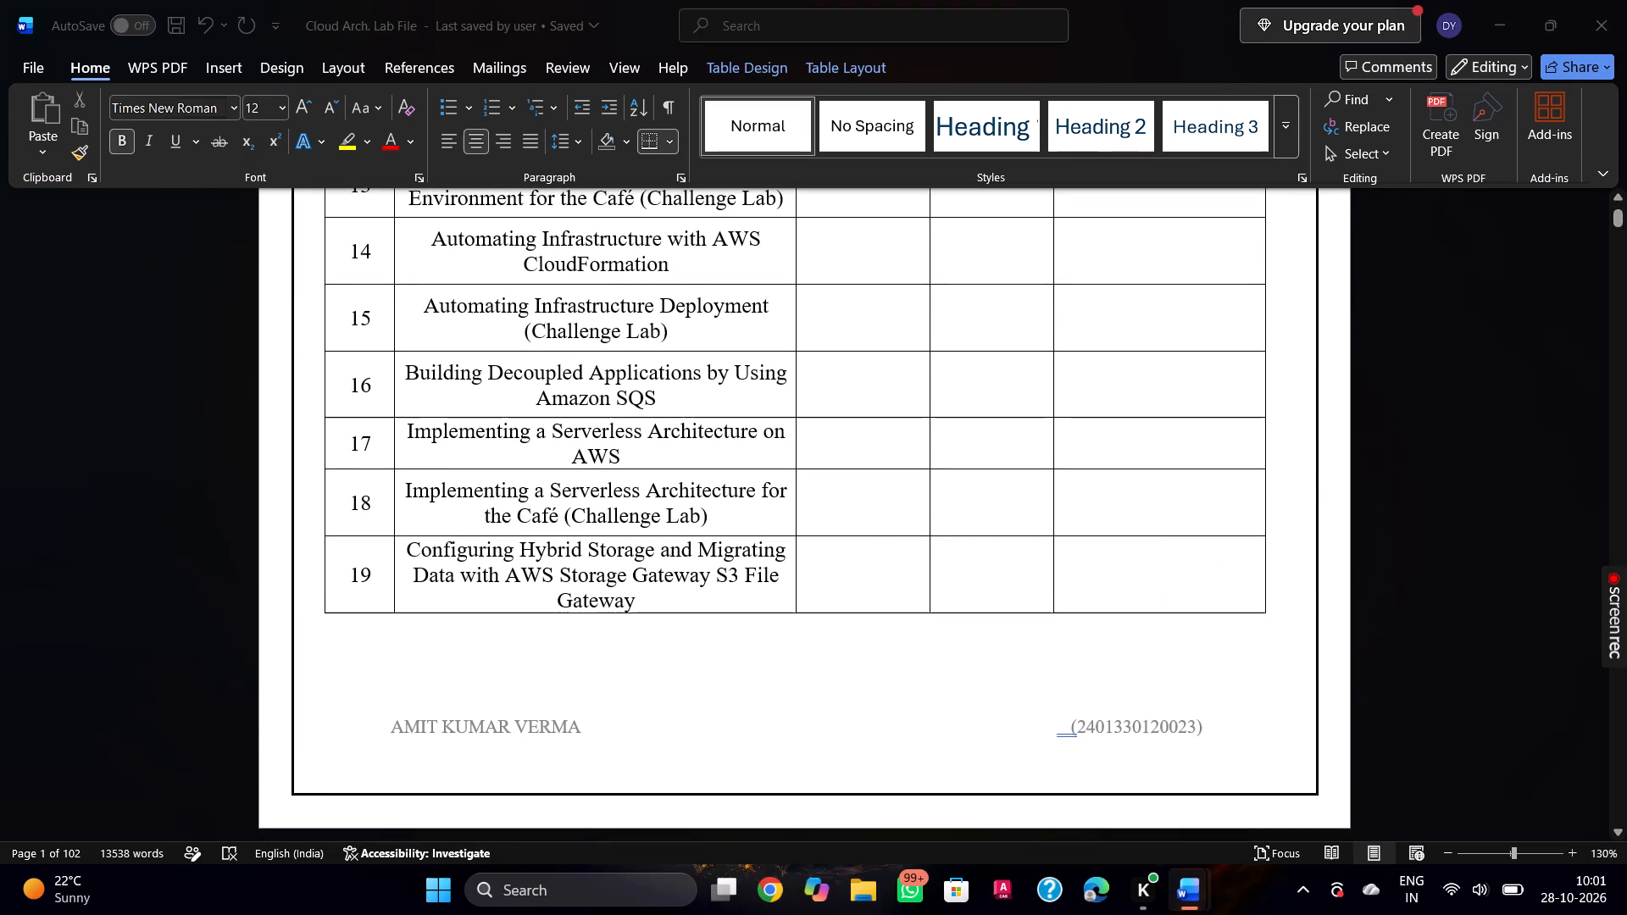
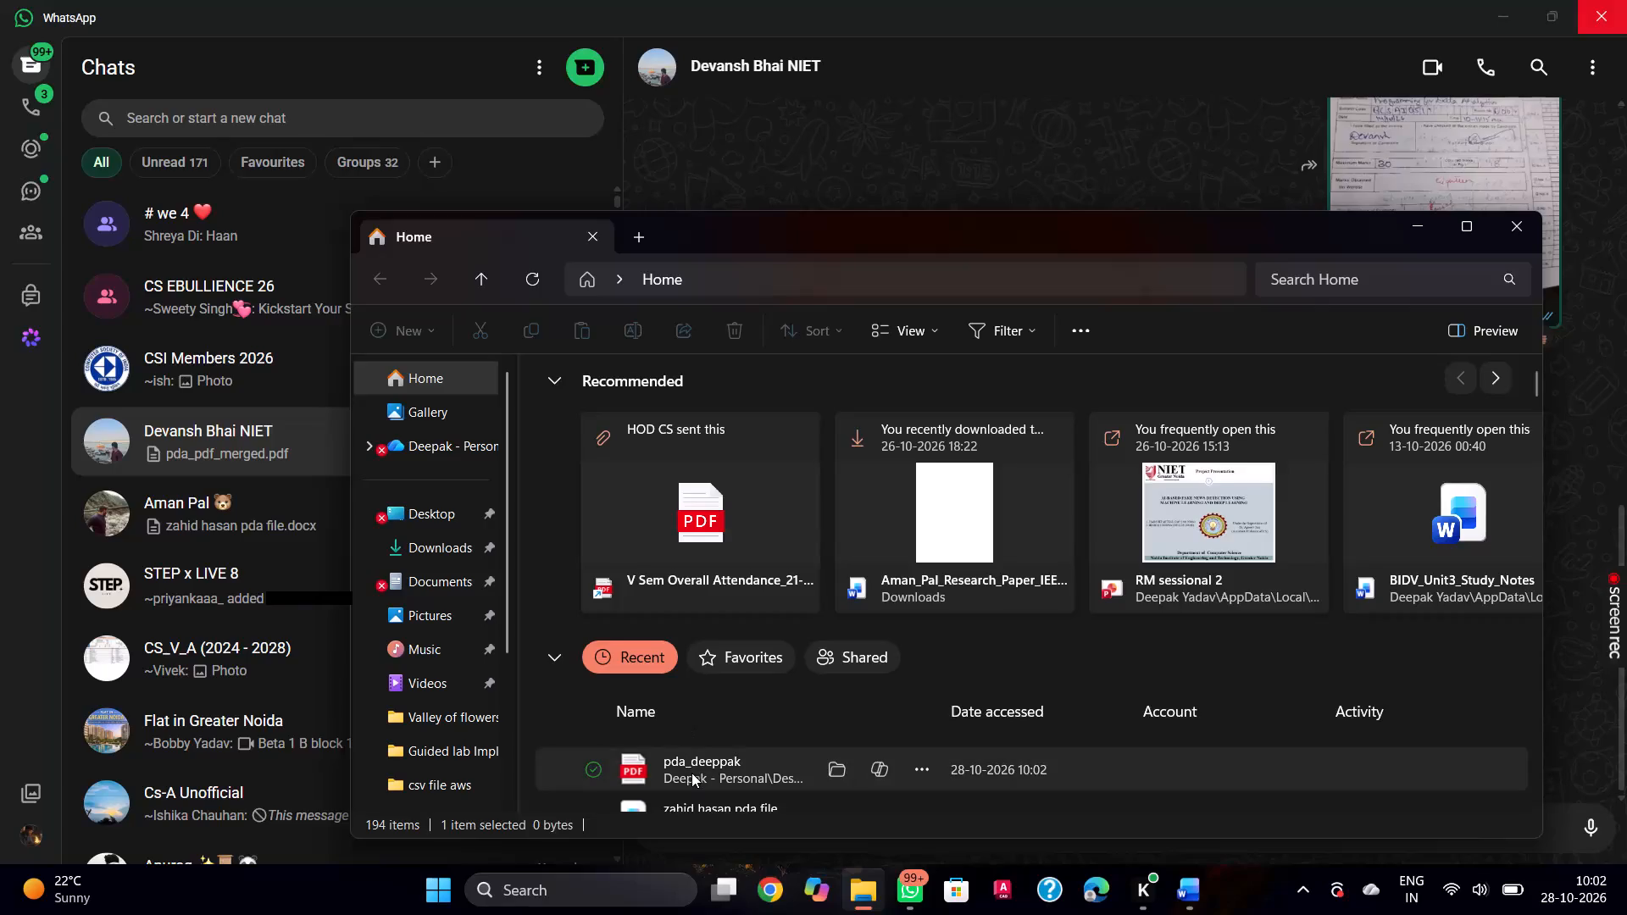
# Open the recent pda_deeppak PDF from File Explorer, maximize its window and examine the cover page down to the start of the index.
pyautogui.doubleClick(691, 773)
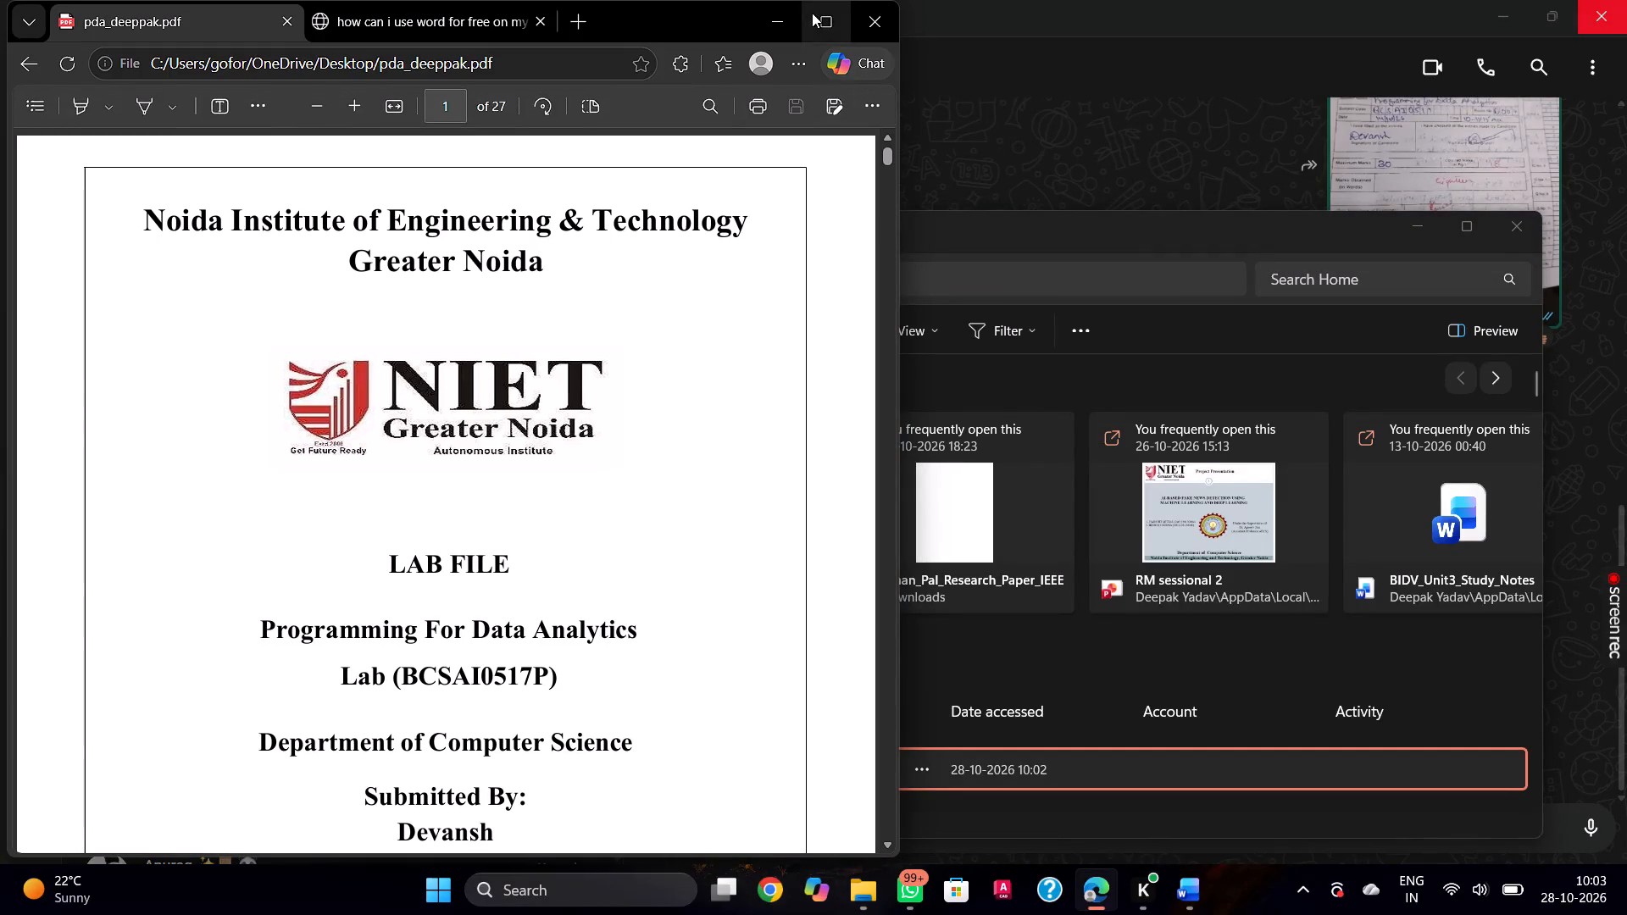
pyautogui.click(812, 13)
pyautogui.scroll(-2, 709, 556)
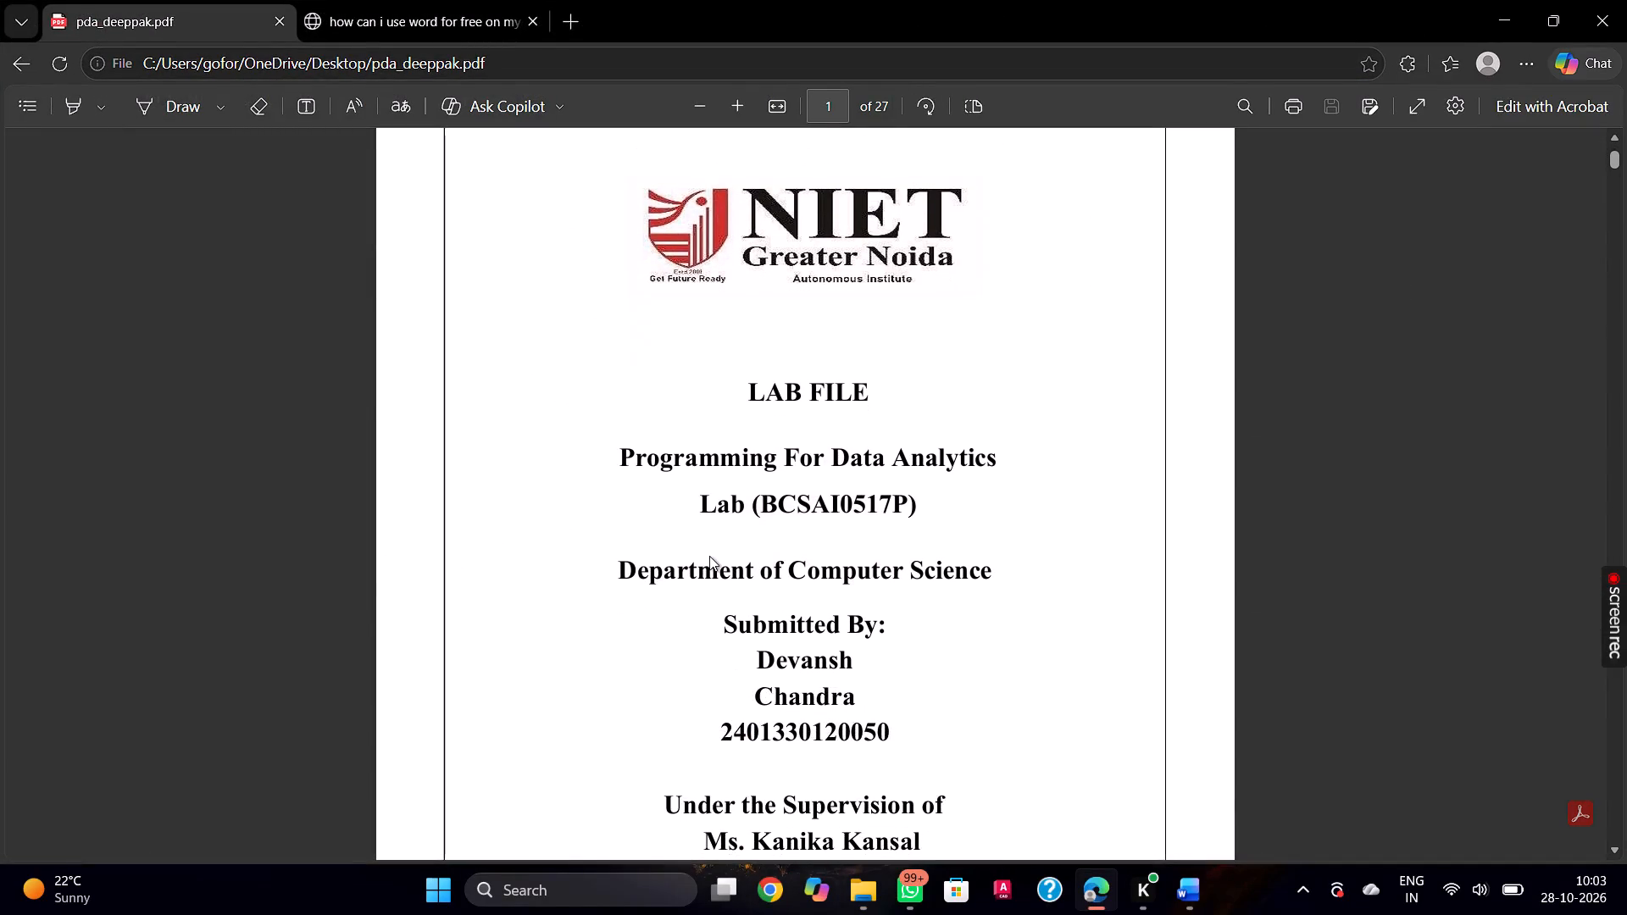
pyautogui.scroll(-5, 709, 556)
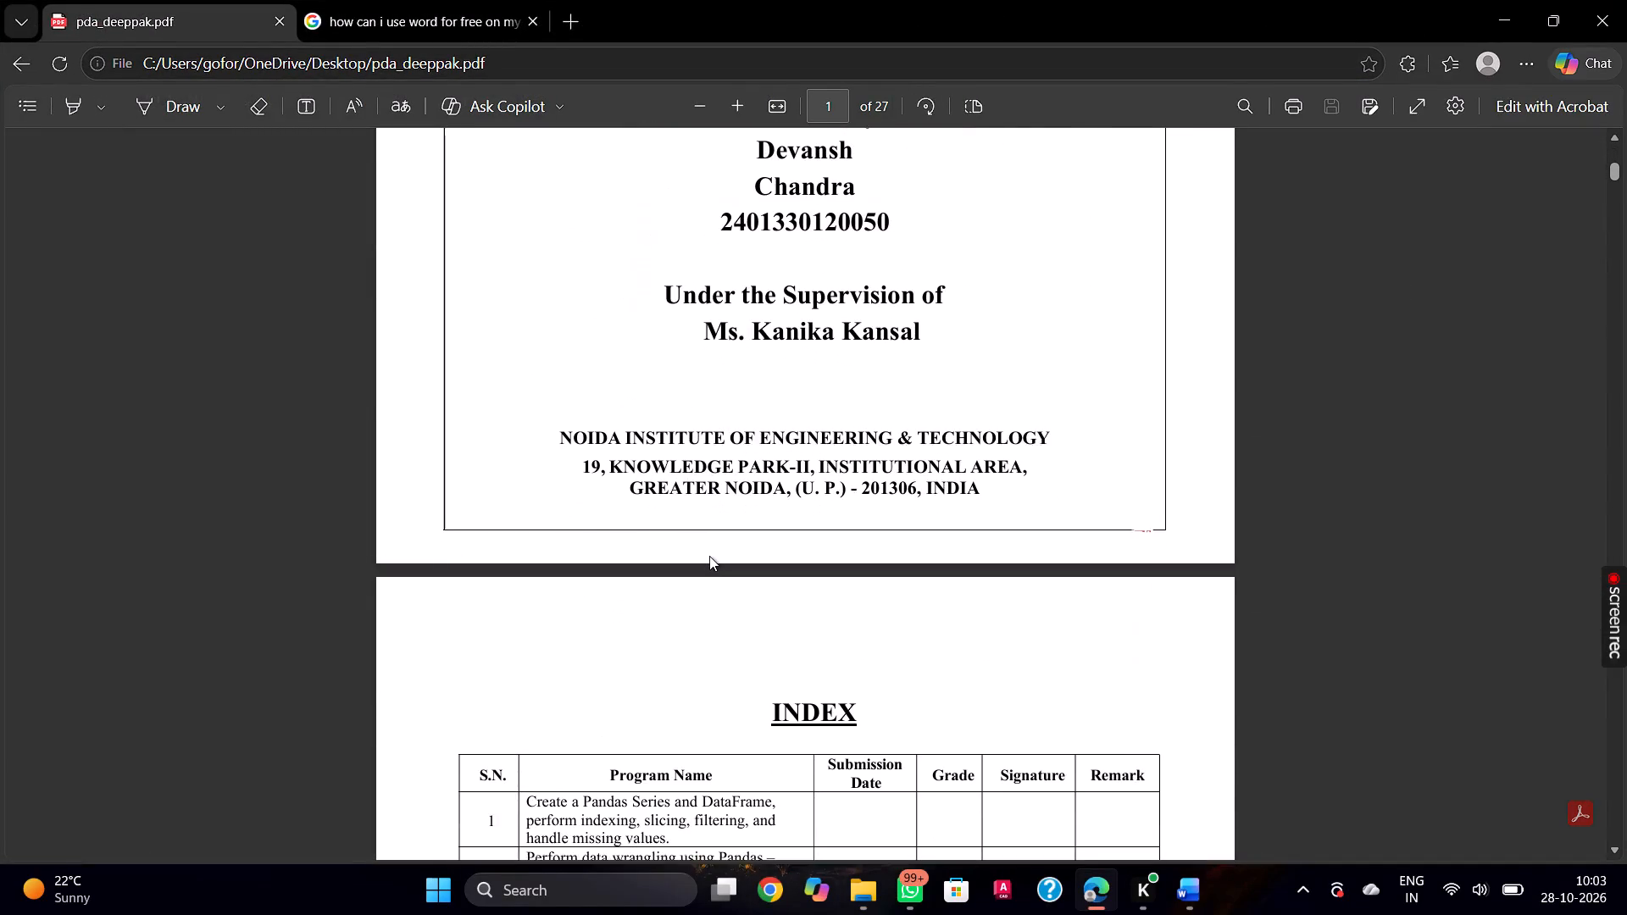
pyautogui.scroll(4, 709, 556)
pyautogui.scroll(-1, 709, 556)
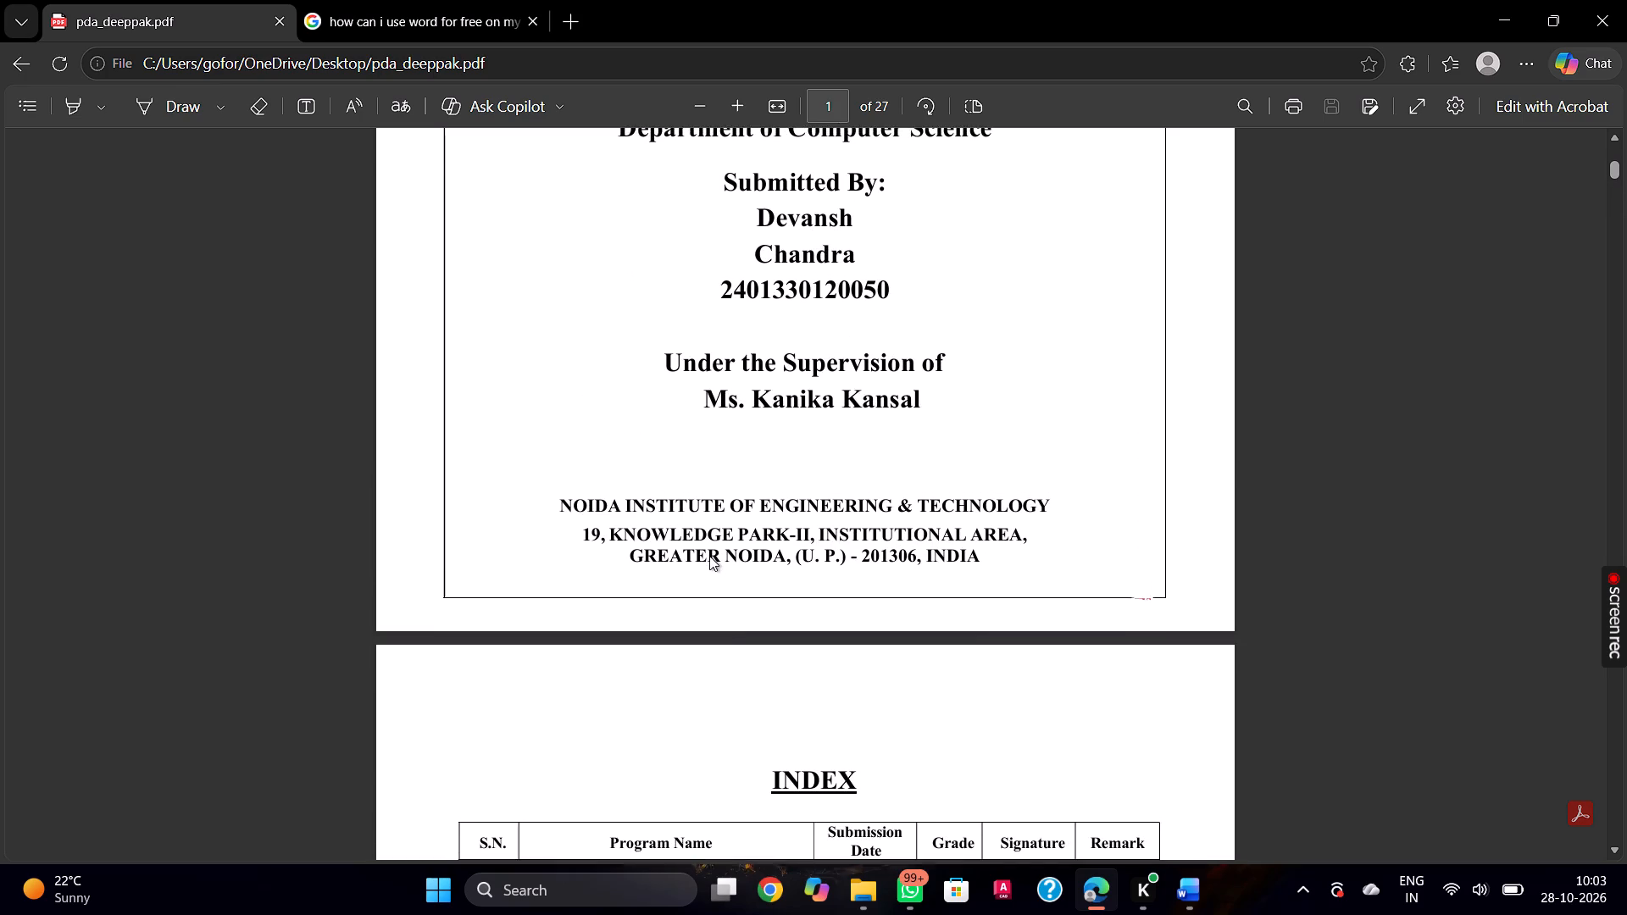
pyautogui.scroll(-1, 709, 556)
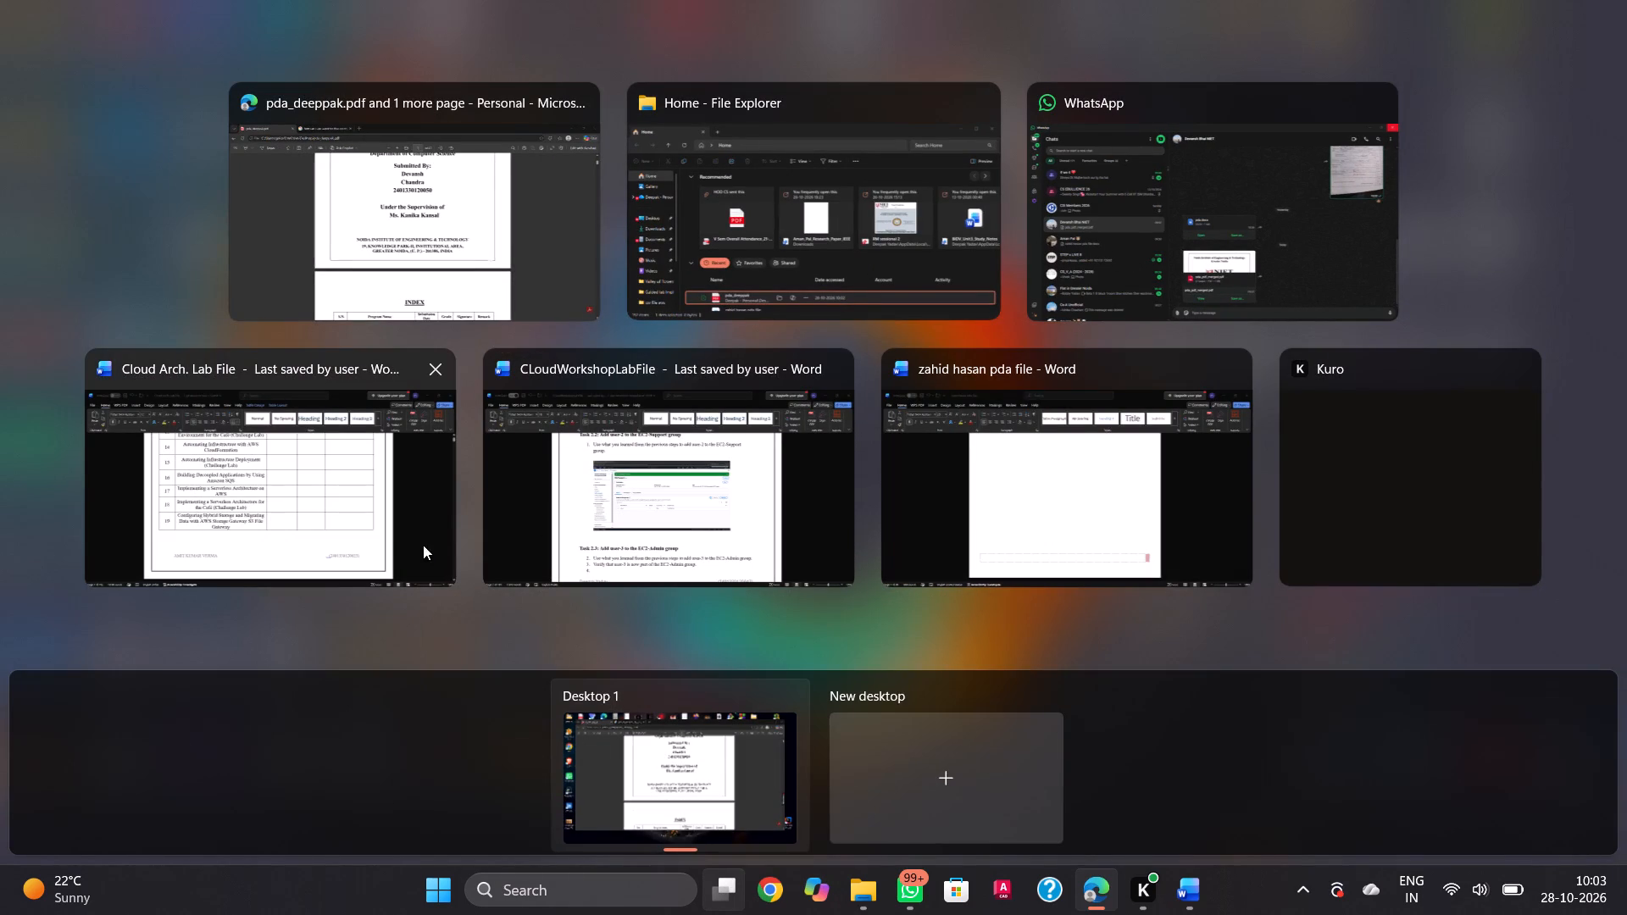
# Switch to the PDA file document in Word and look through its first program pages.
pyautogui.click(1008, 525)
pyautogui.scroll(20, 729, 537)
pyautogui.scroll(20, 729, 537)
pyautogui.scroll(2, 729, 537)
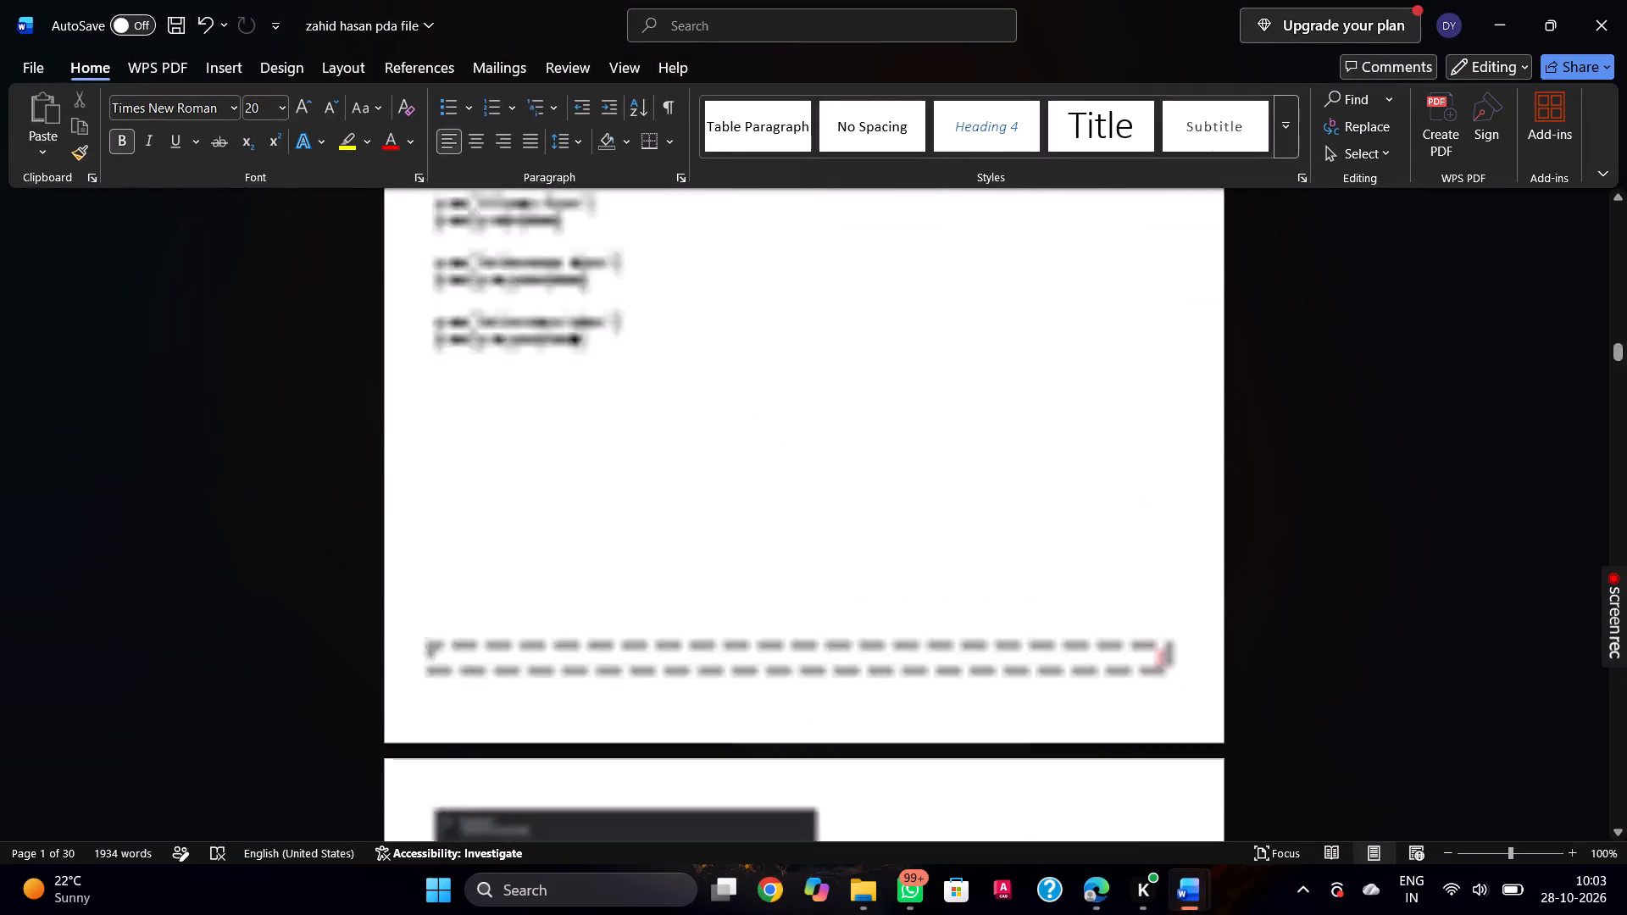
pyautogui.scroll(15, 729, 537)
pyautogui.scroll(-4, 711, 627)
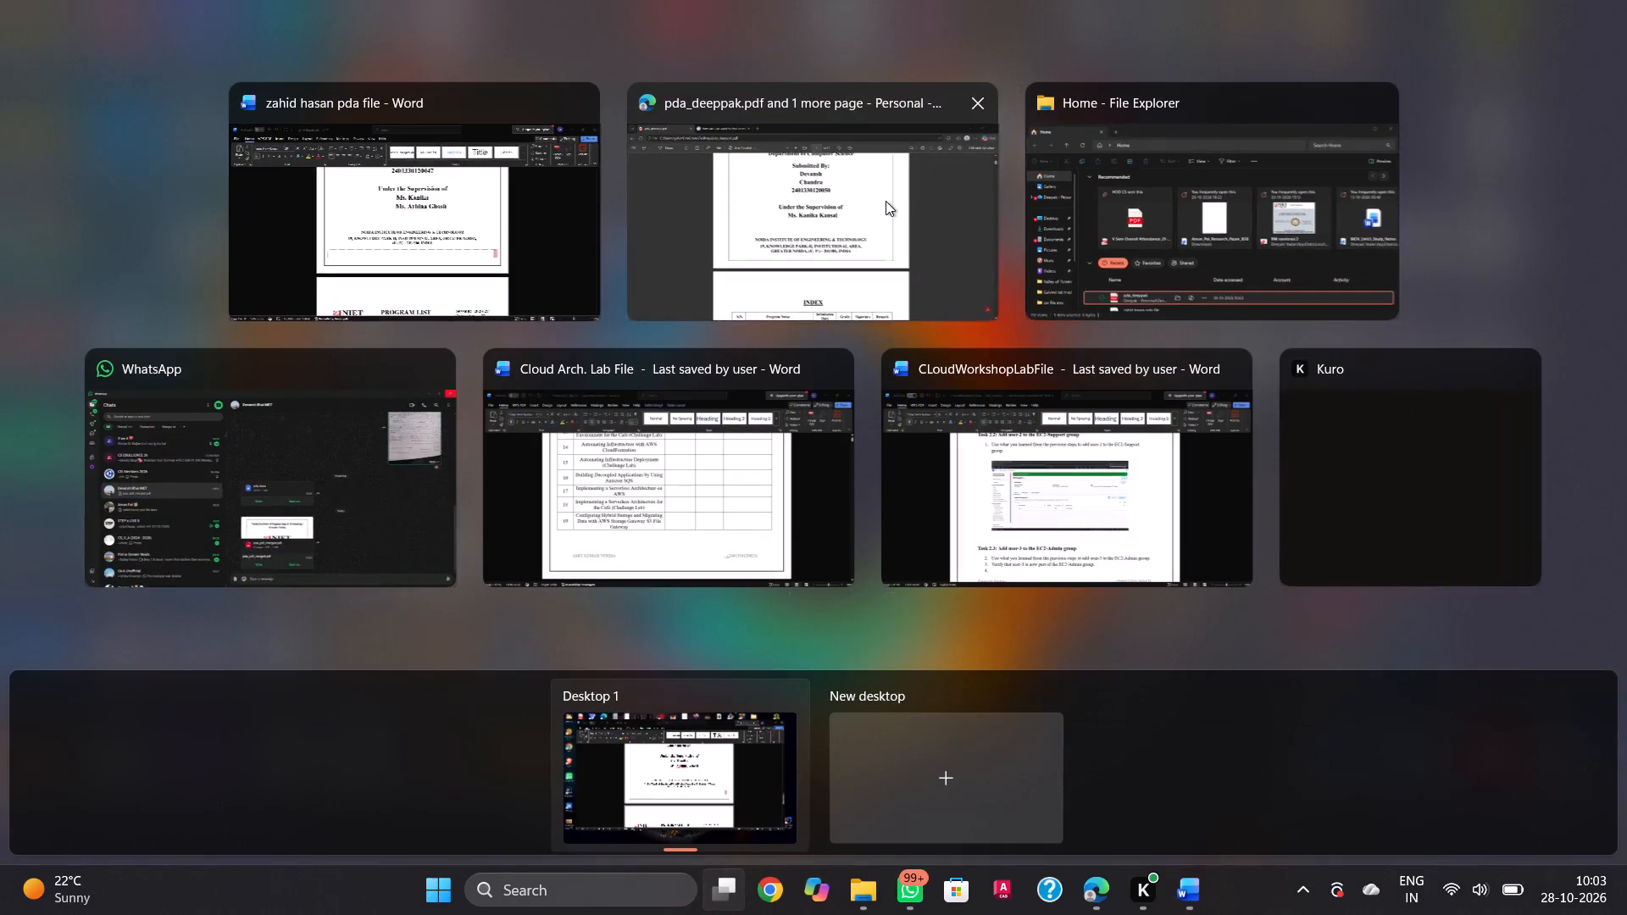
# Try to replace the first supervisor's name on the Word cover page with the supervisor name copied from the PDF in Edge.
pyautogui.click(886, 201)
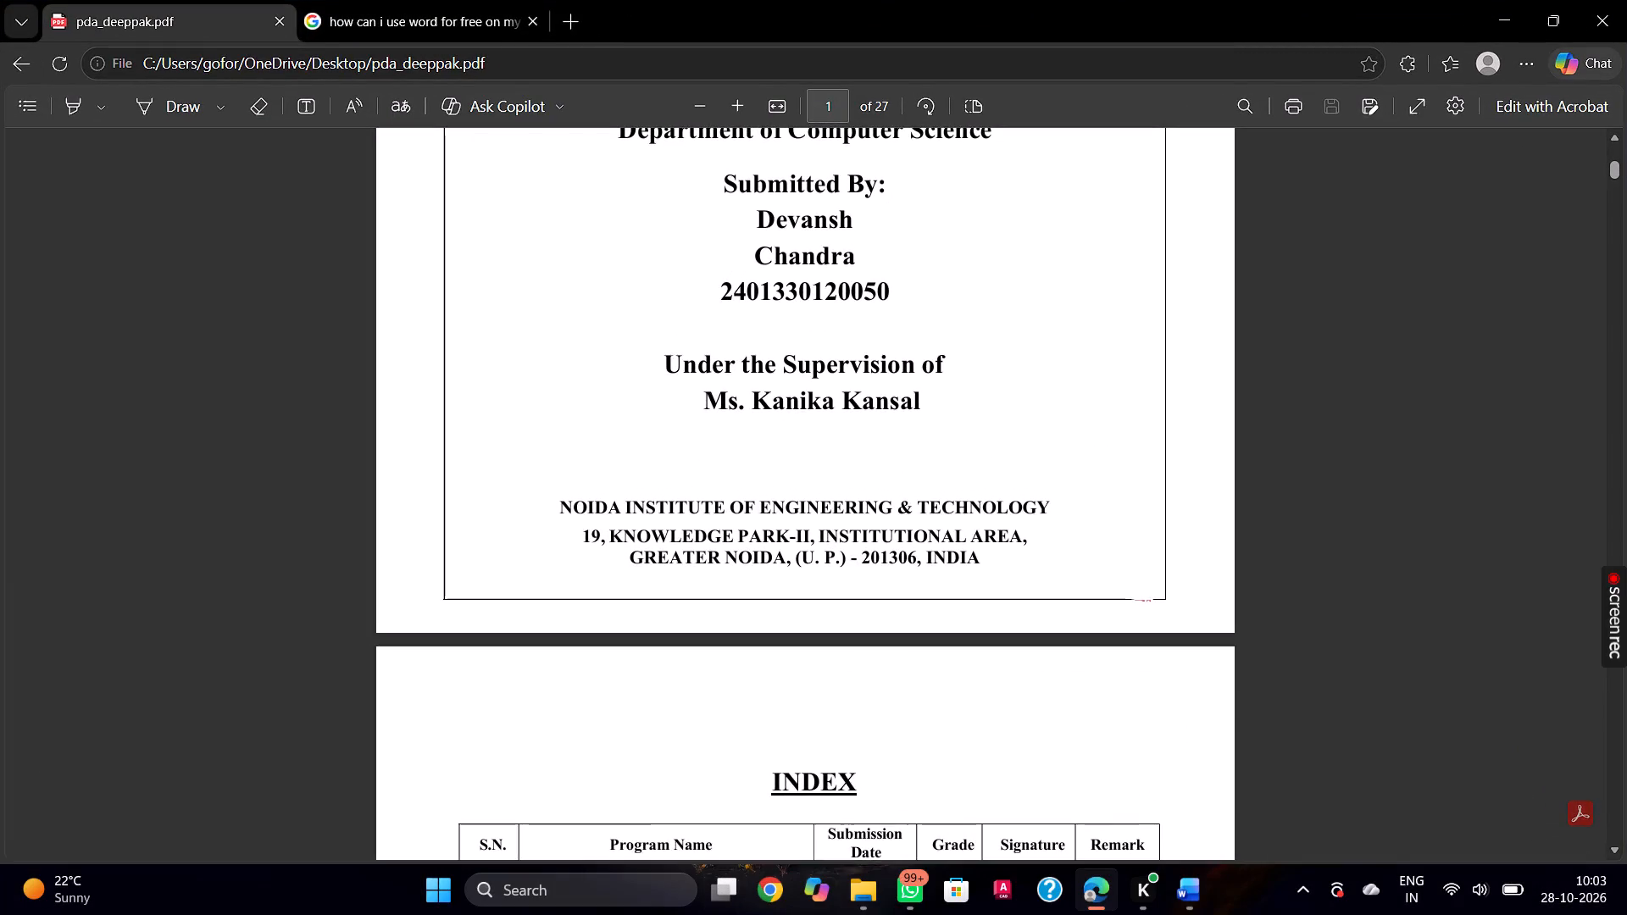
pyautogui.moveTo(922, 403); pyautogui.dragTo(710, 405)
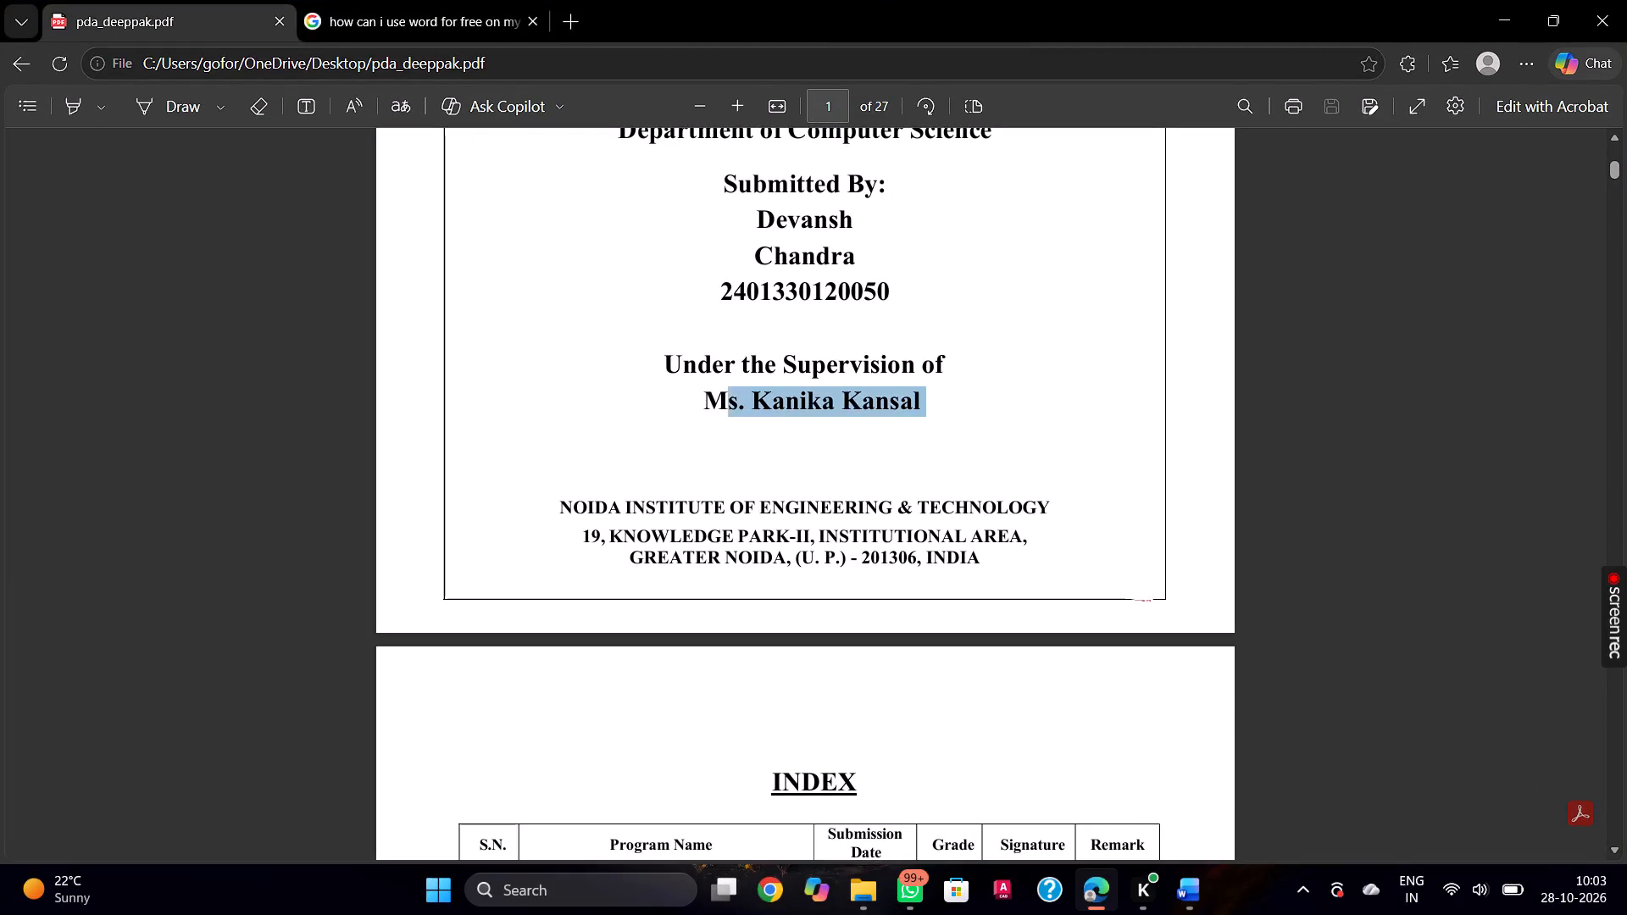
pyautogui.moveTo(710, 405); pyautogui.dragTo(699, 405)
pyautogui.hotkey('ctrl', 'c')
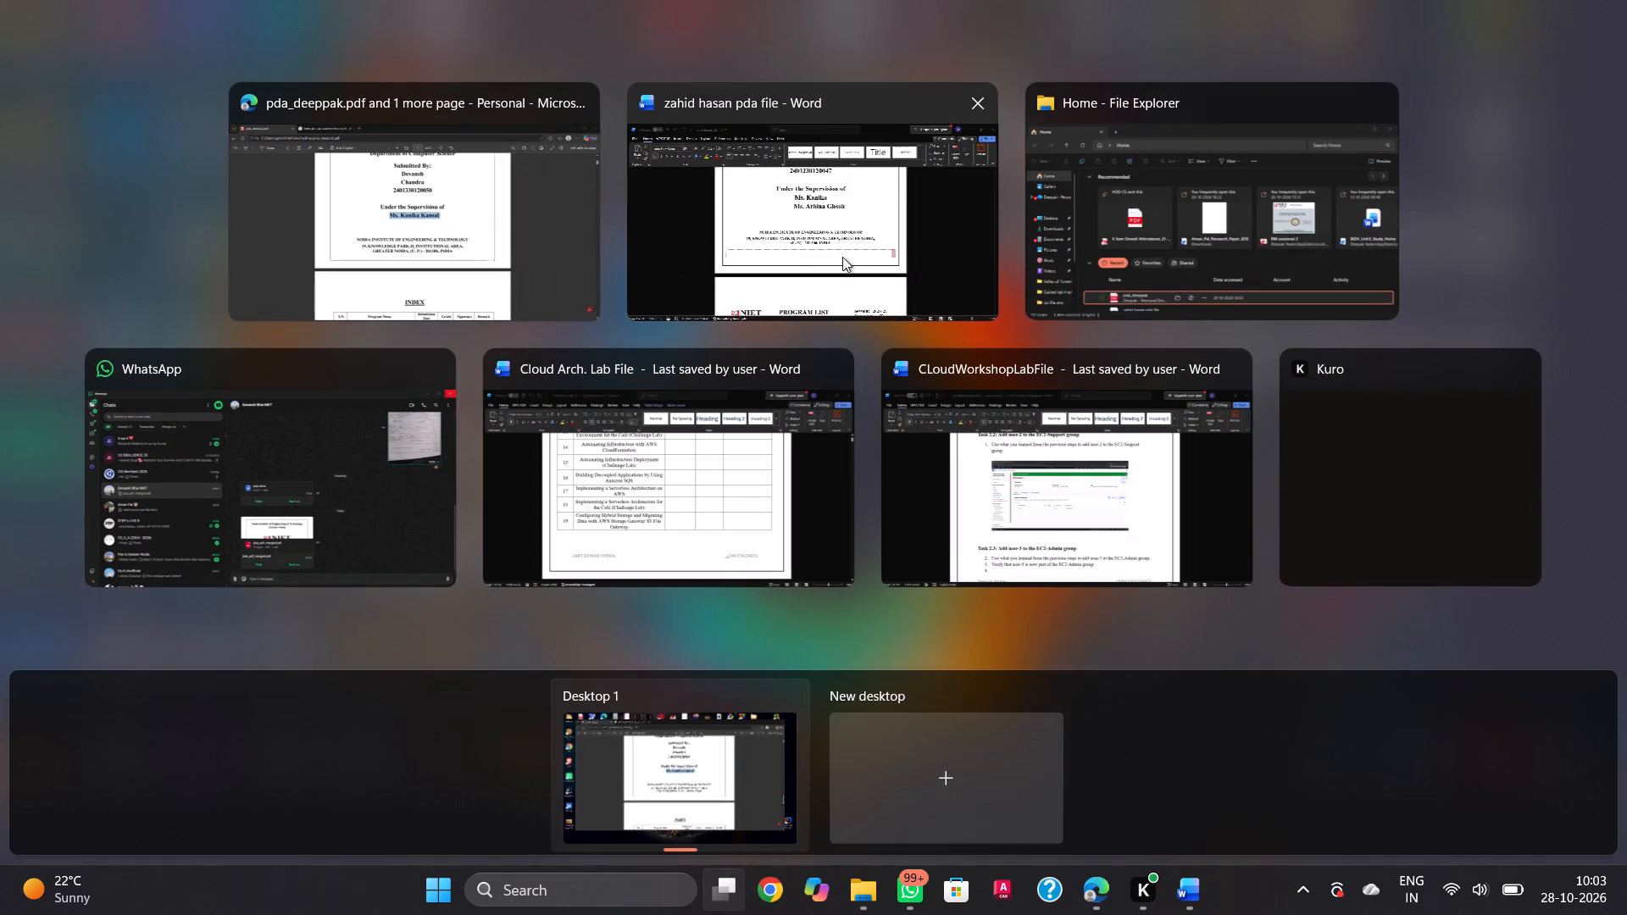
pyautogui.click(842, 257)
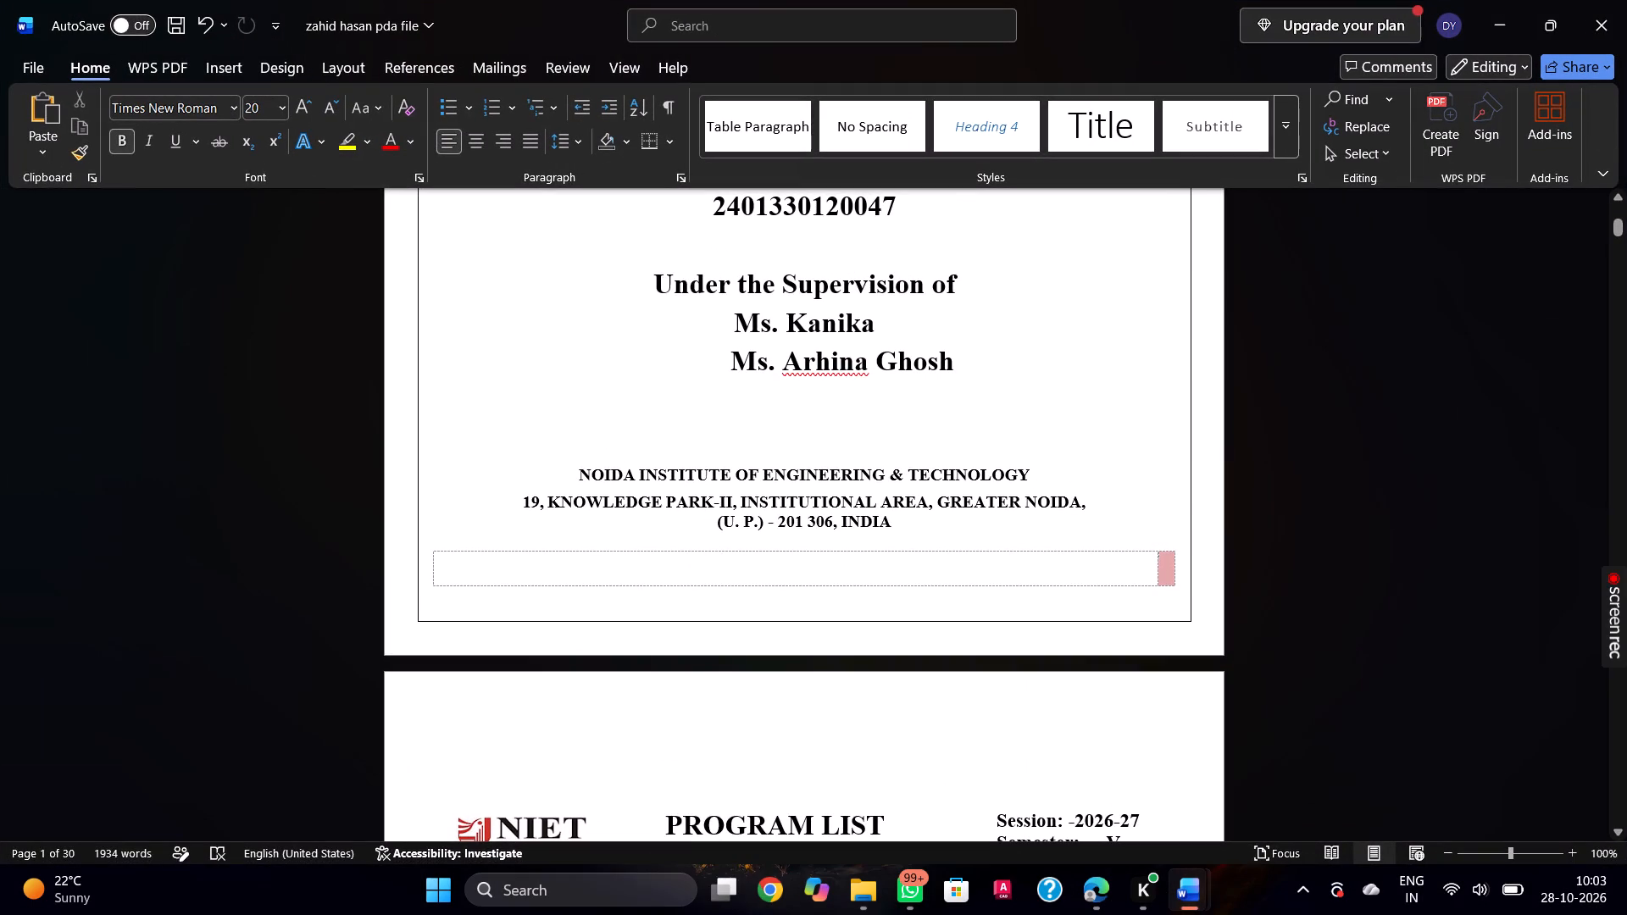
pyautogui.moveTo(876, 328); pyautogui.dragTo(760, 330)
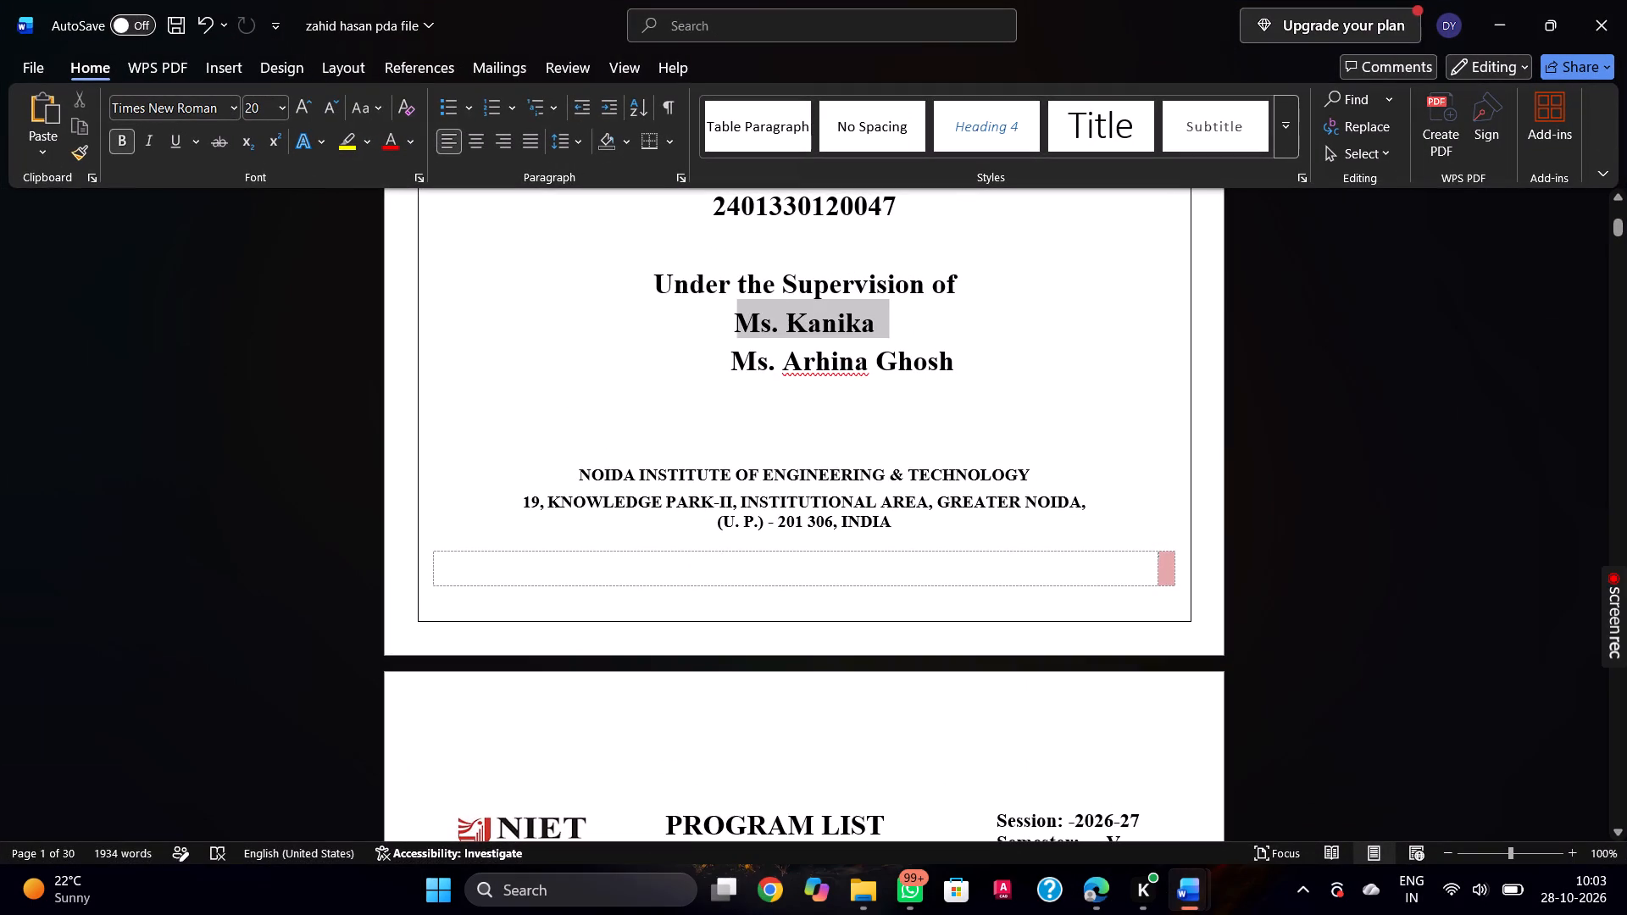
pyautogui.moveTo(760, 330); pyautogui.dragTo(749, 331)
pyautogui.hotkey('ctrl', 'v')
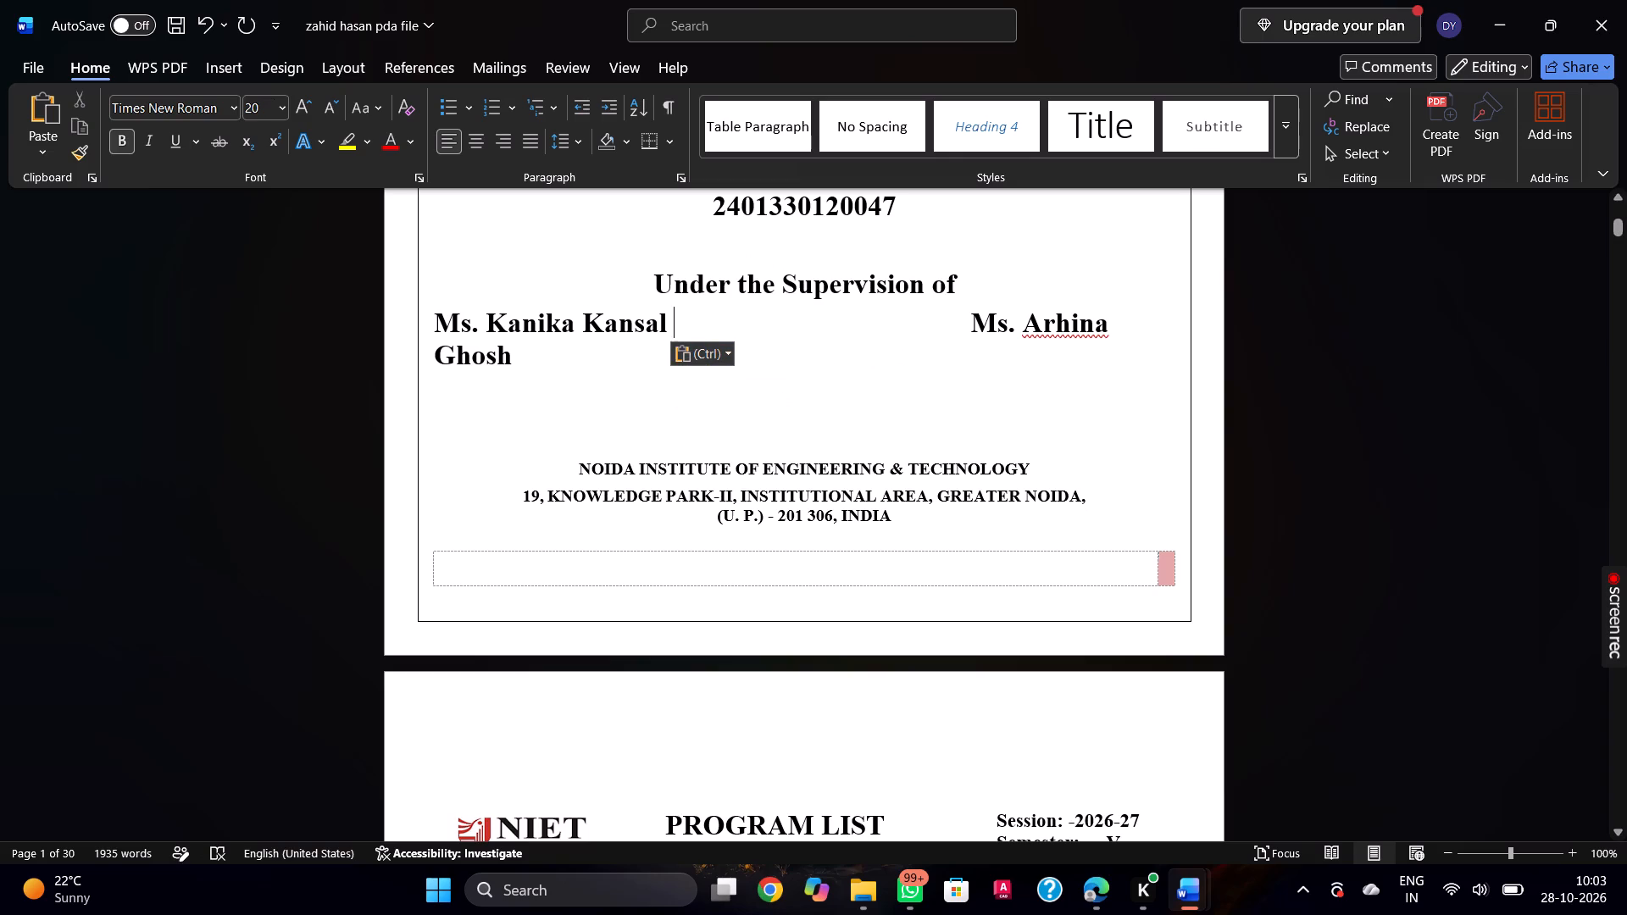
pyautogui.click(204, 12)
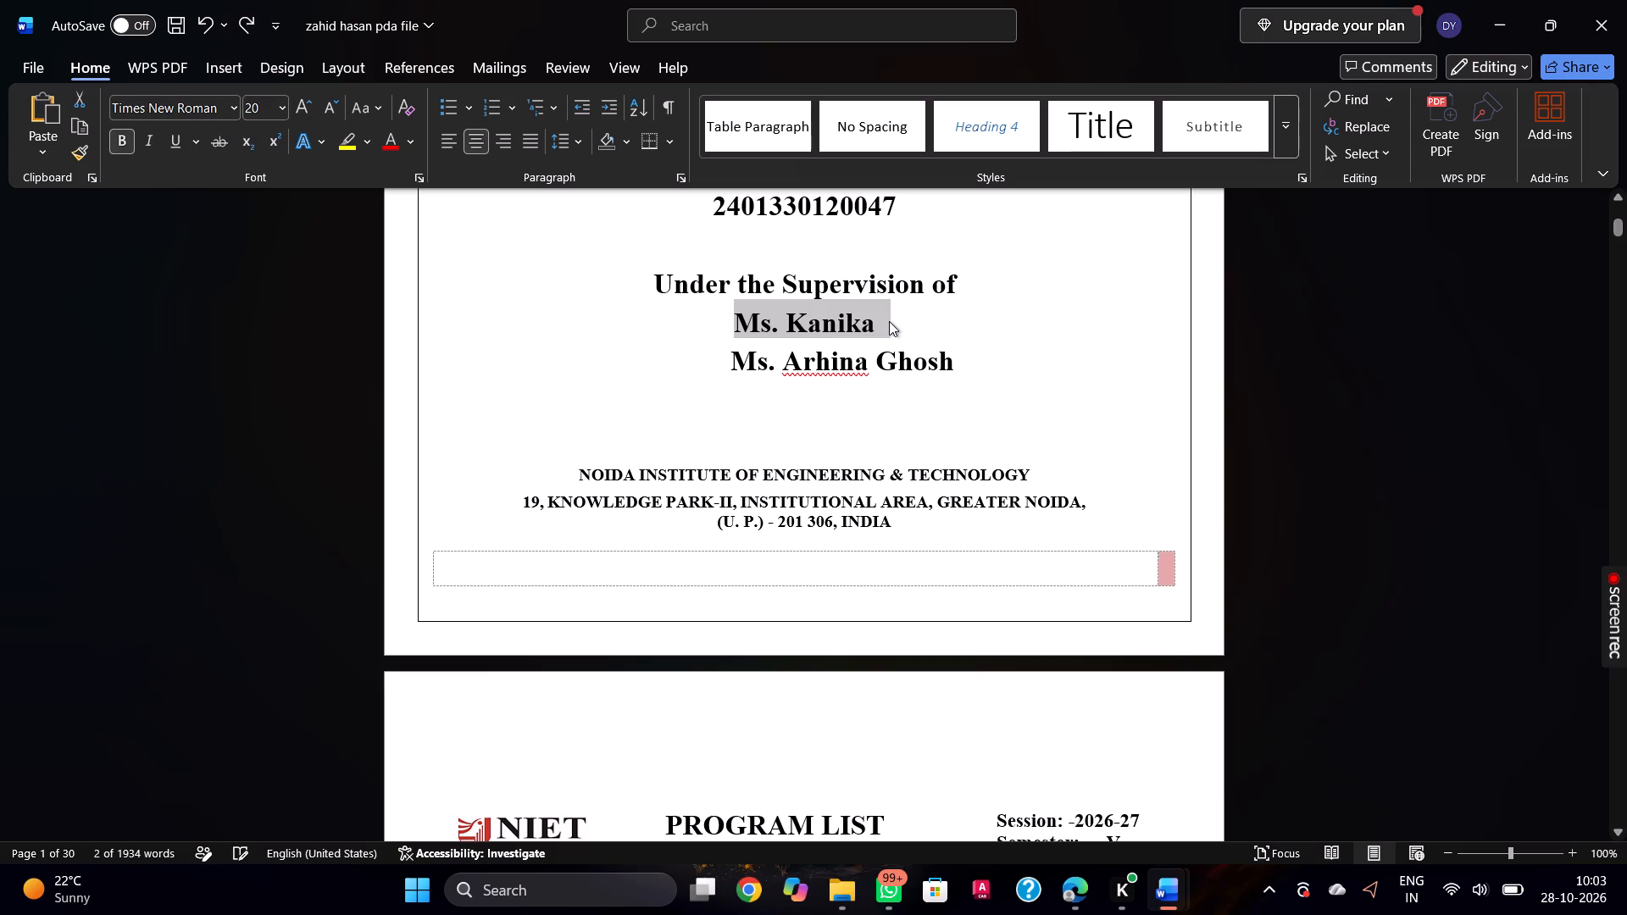
# Add the missing surname to the first supervisor's name on the cover page, with only its initial letter capitalised.
pyautogui.click(885, 323)
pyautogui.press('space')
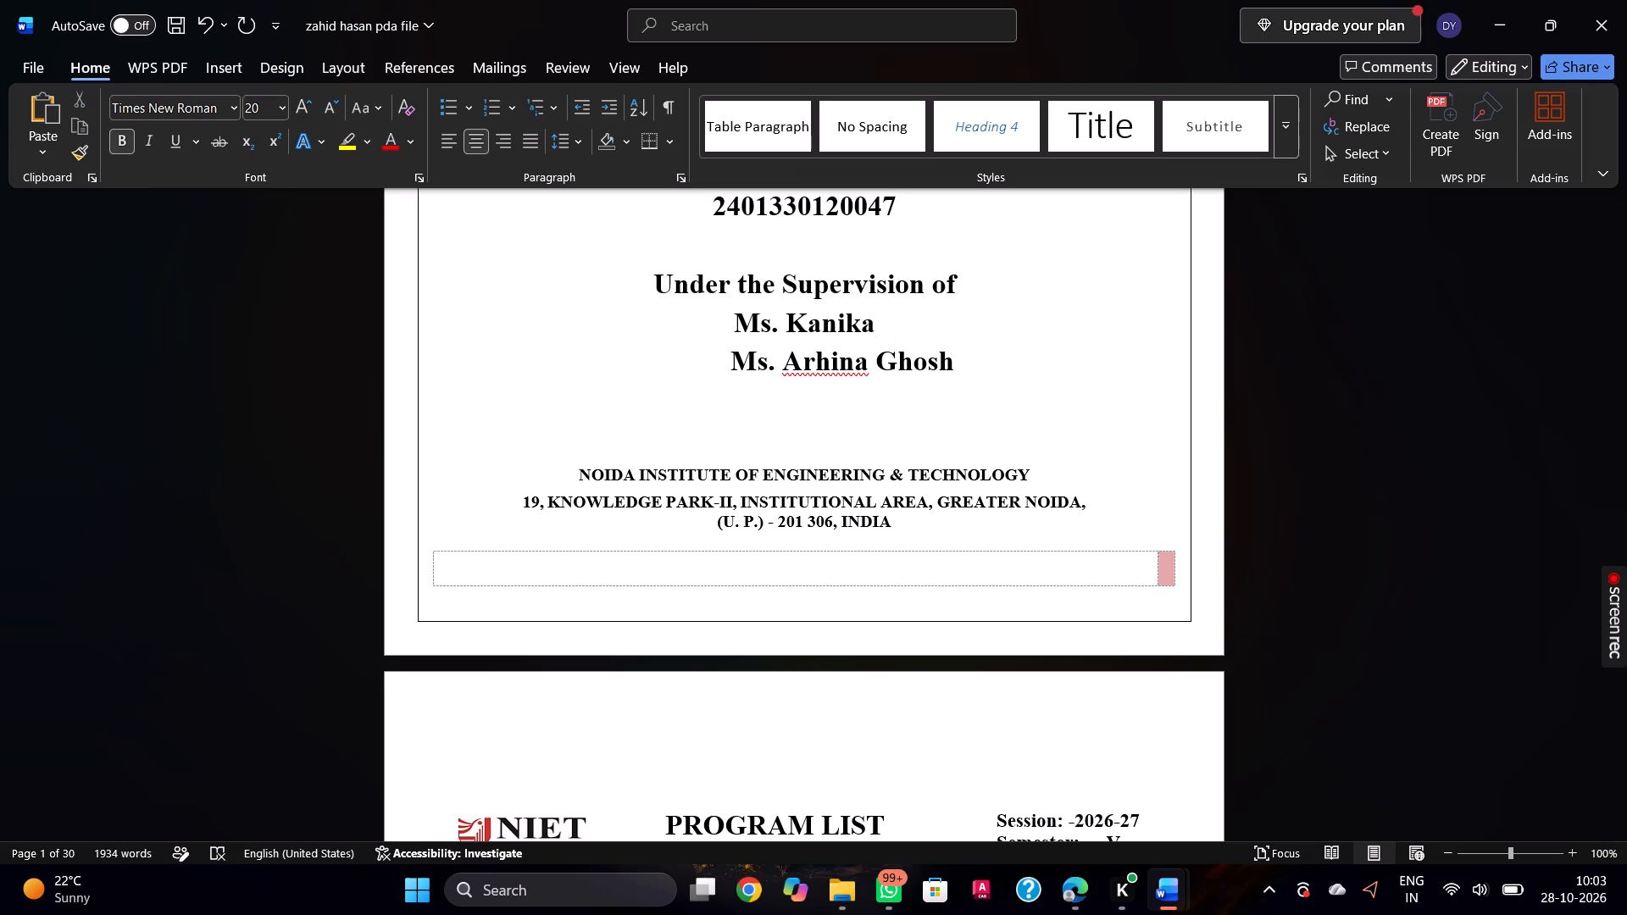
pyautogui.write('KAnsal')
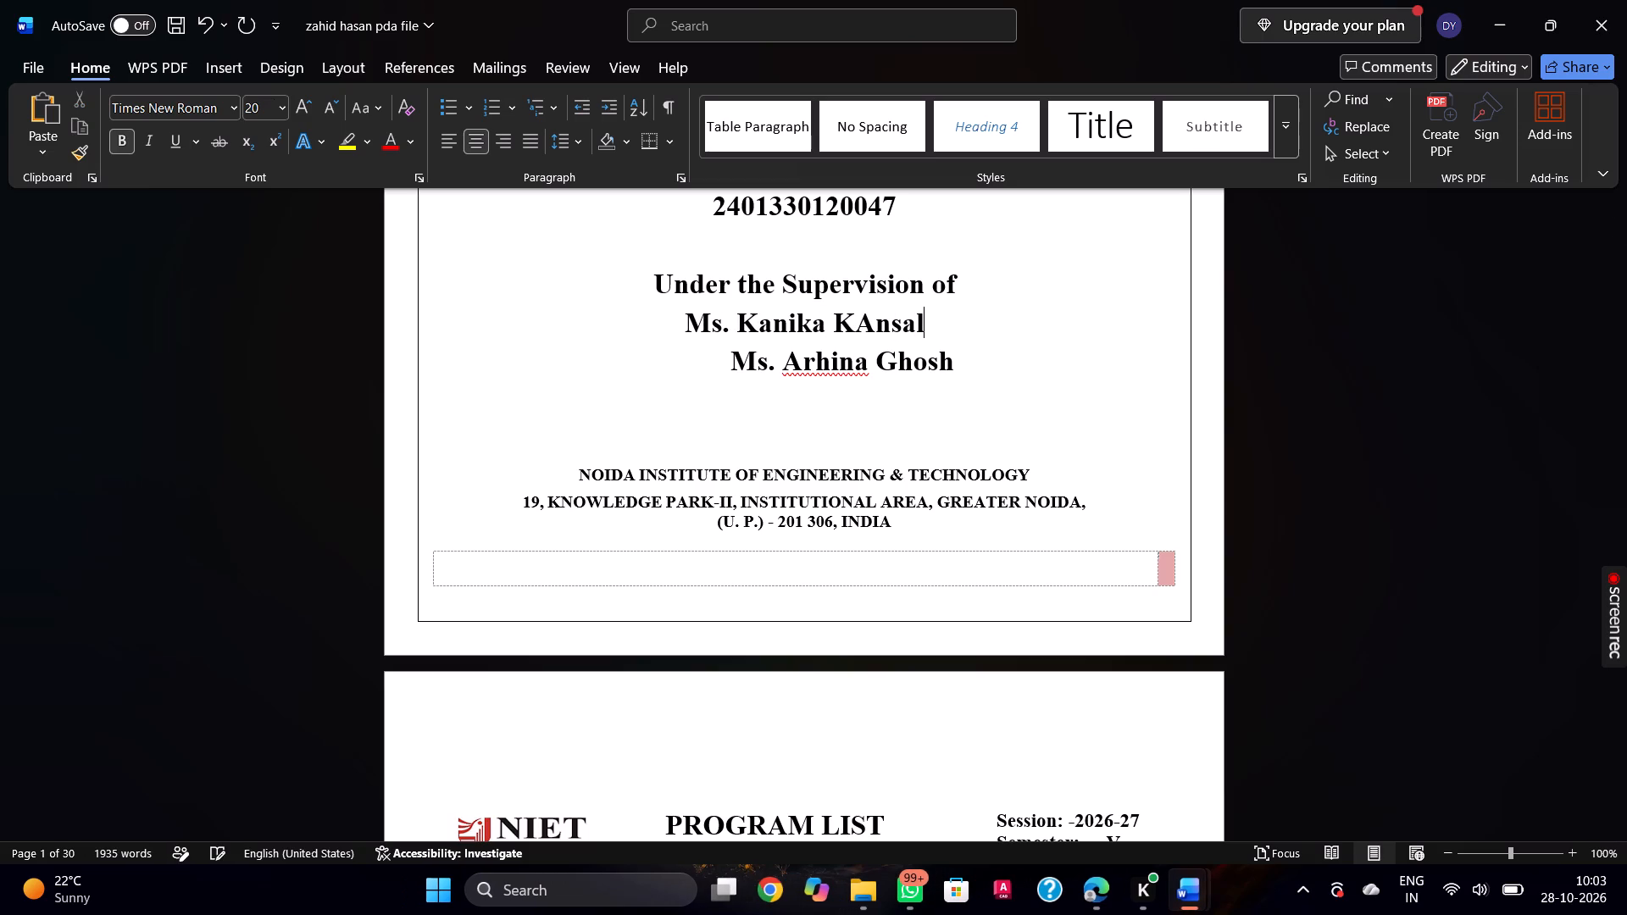
pyautogui.click(873, 325)
pyautogui.press('BackSpace')
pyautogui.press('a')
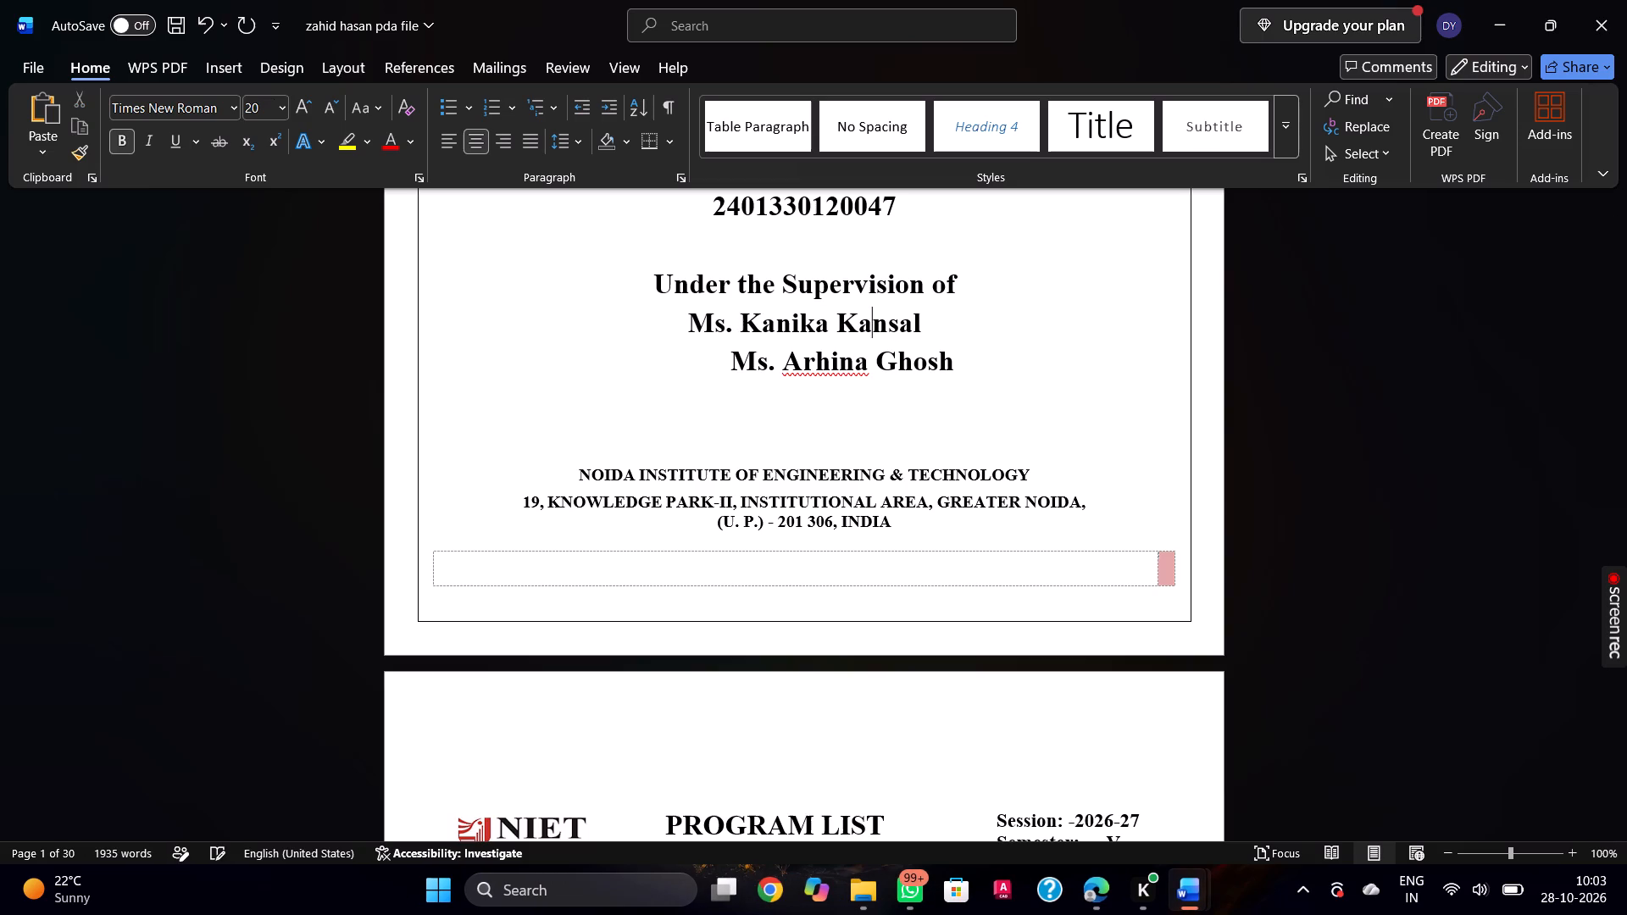
# Remove the leading spaces before the second supervisor's name so it lines up with the name above.
pyautogui.click(732, 360)
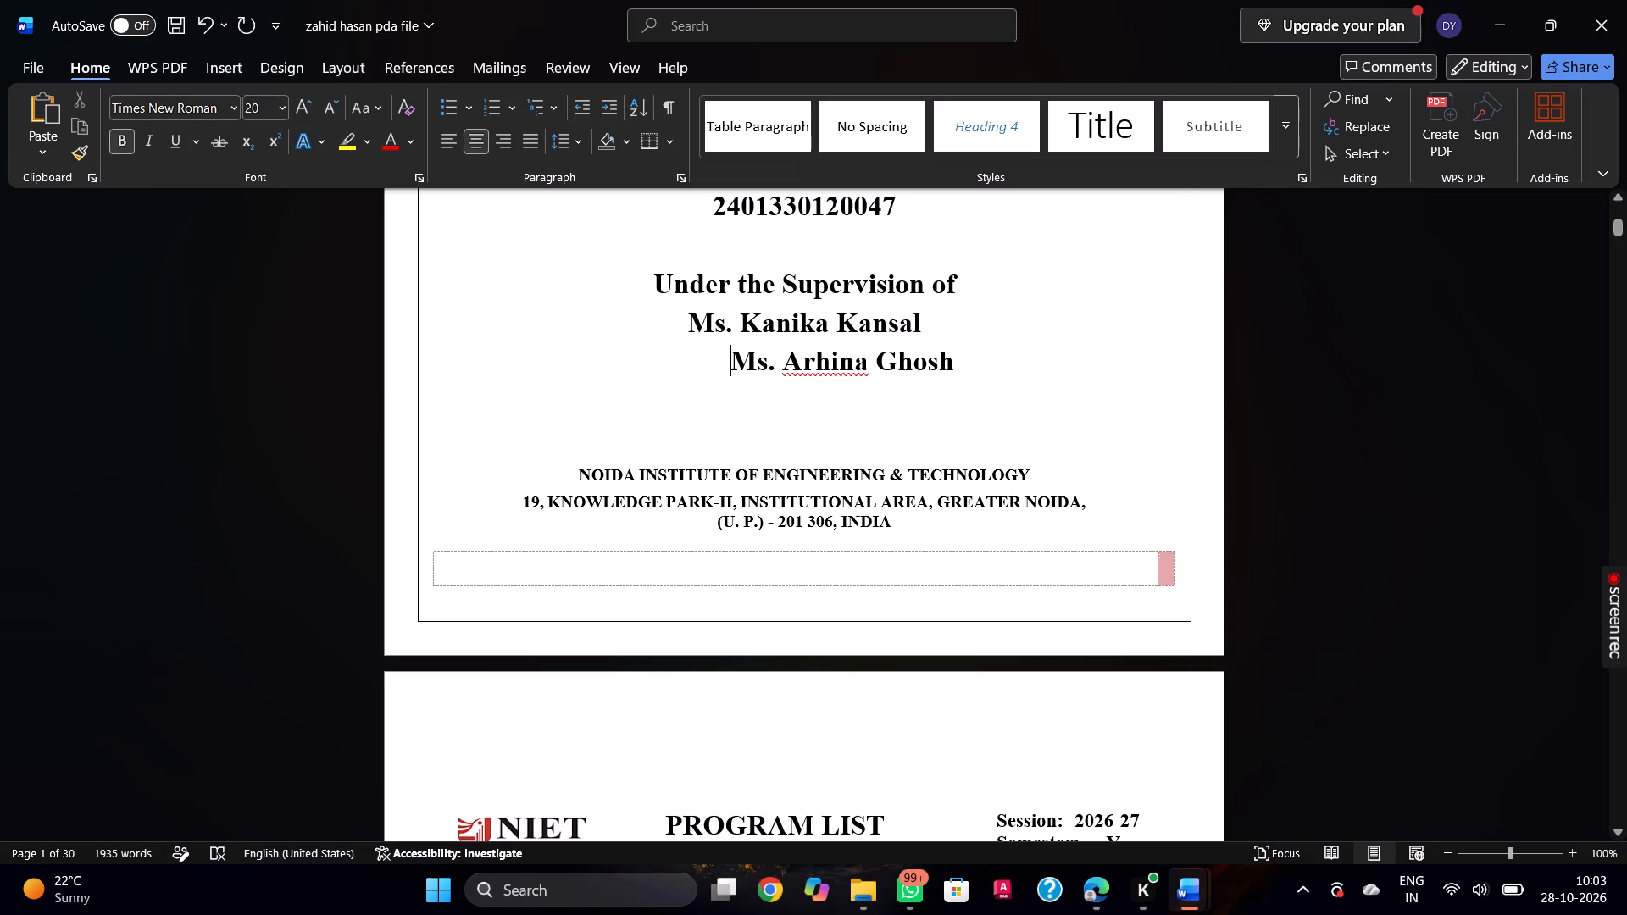
pyautogui.press('BackSpace')
pyautogui.press('BackSpace')
pyautogui.press('BackSpace')
pyautogui.press('BackSpace')
pyautogui.press('BackSpace')
pyautogui.press('BackSpace')
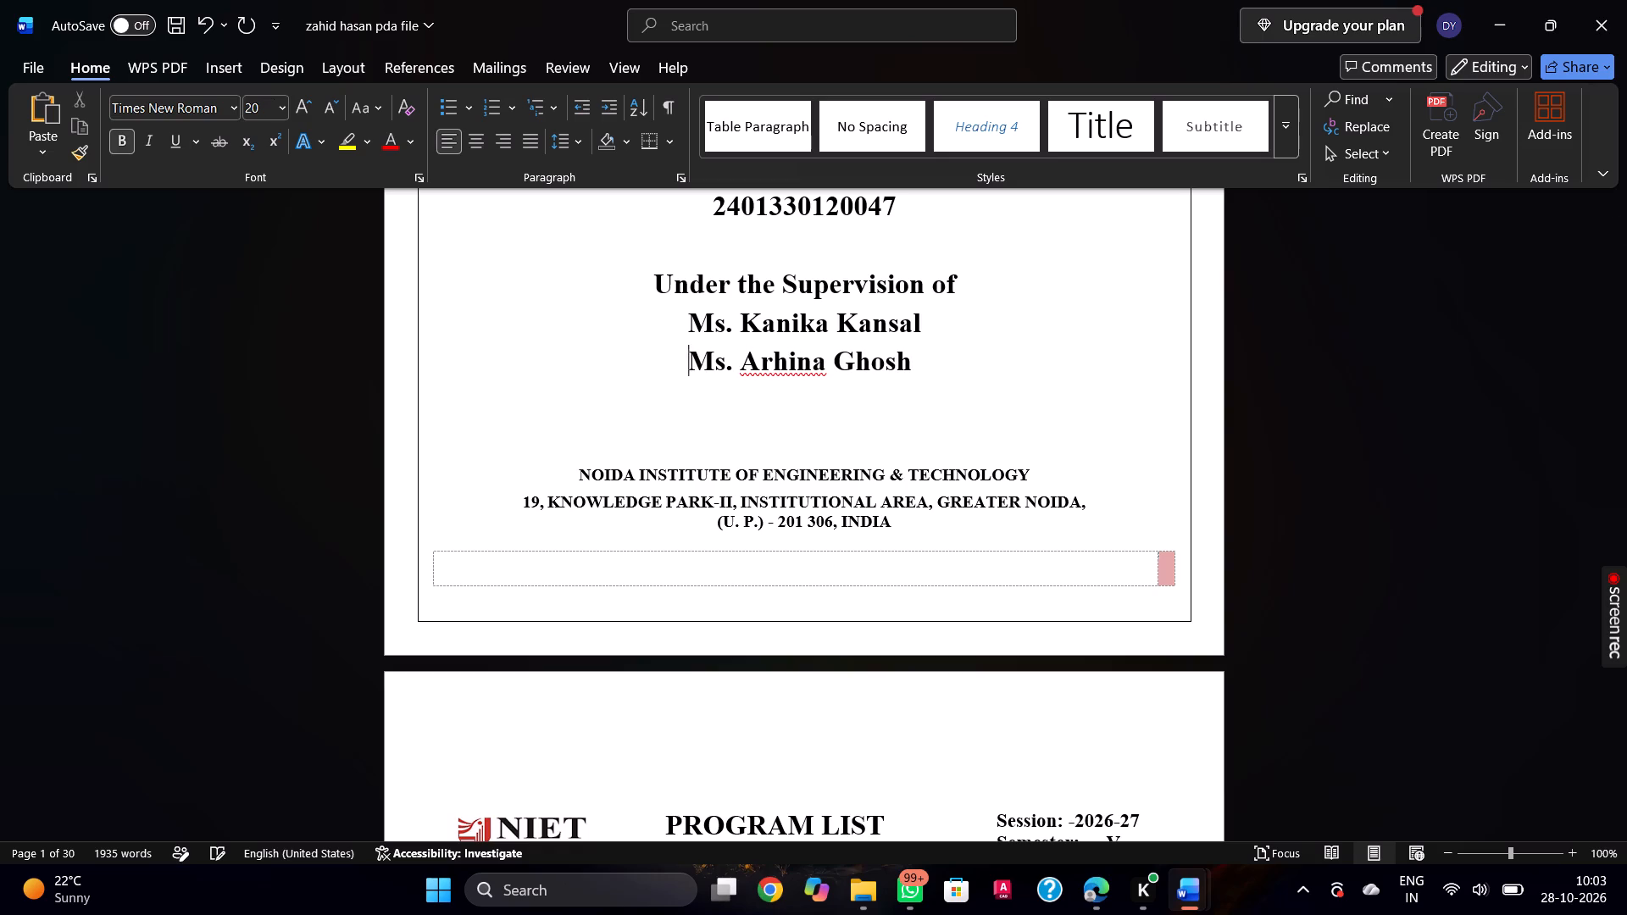
# Look through the program list table in the Word lab file and switch to the PDA lab PDF in Edge.
pyautogui.scroll(-1, 732, 360)
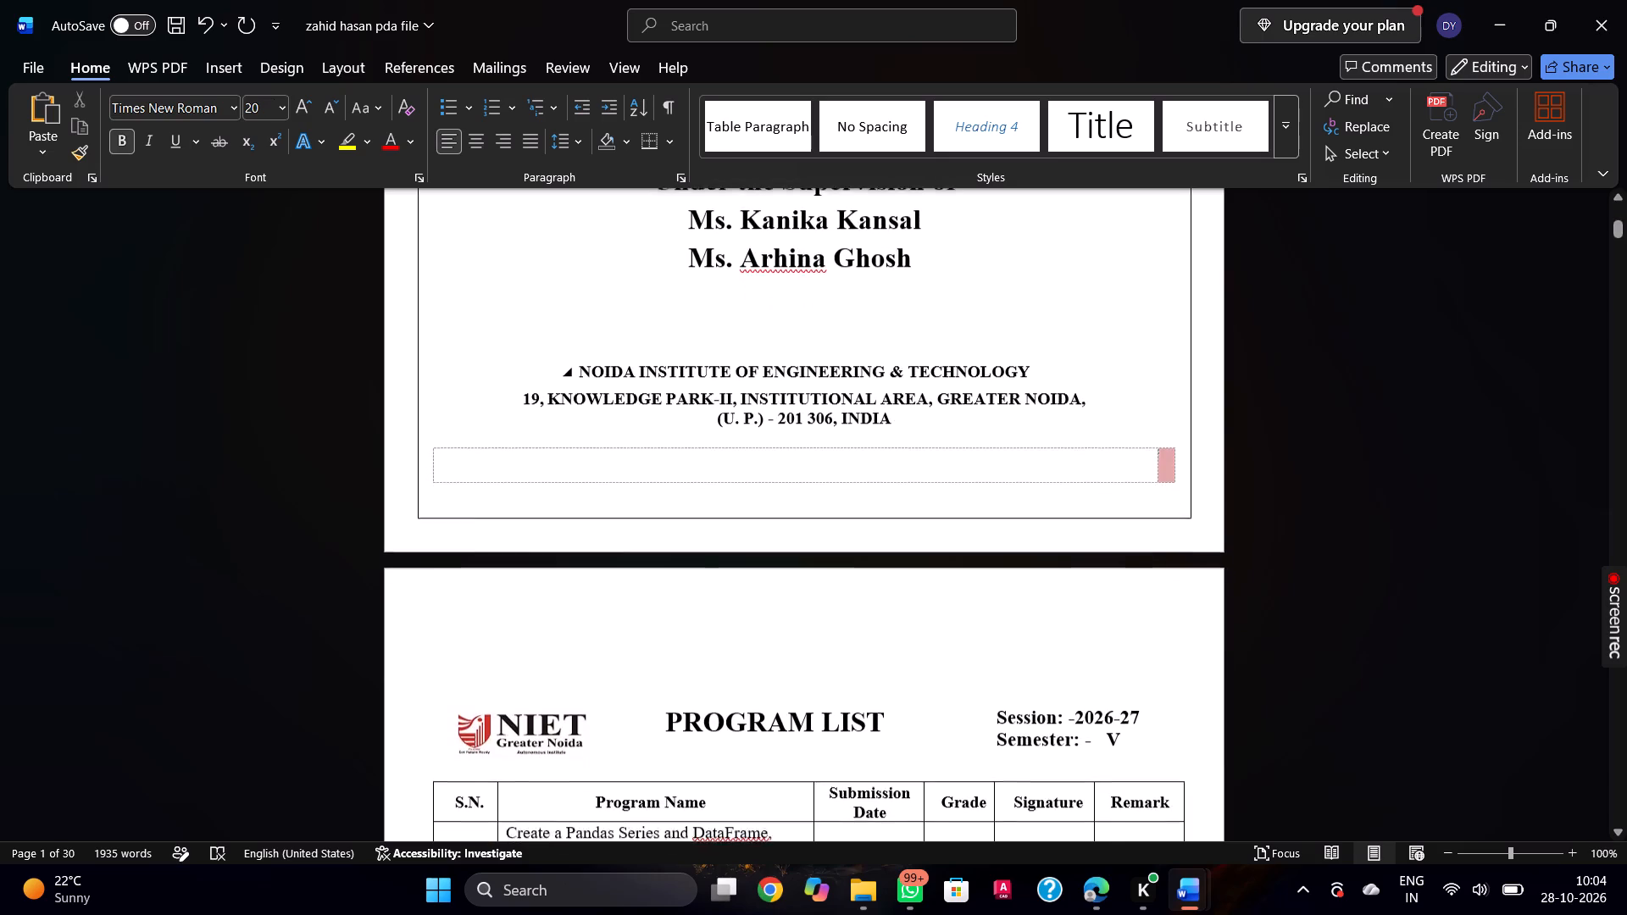
pyautogui.scroll(-5, 732, 360)
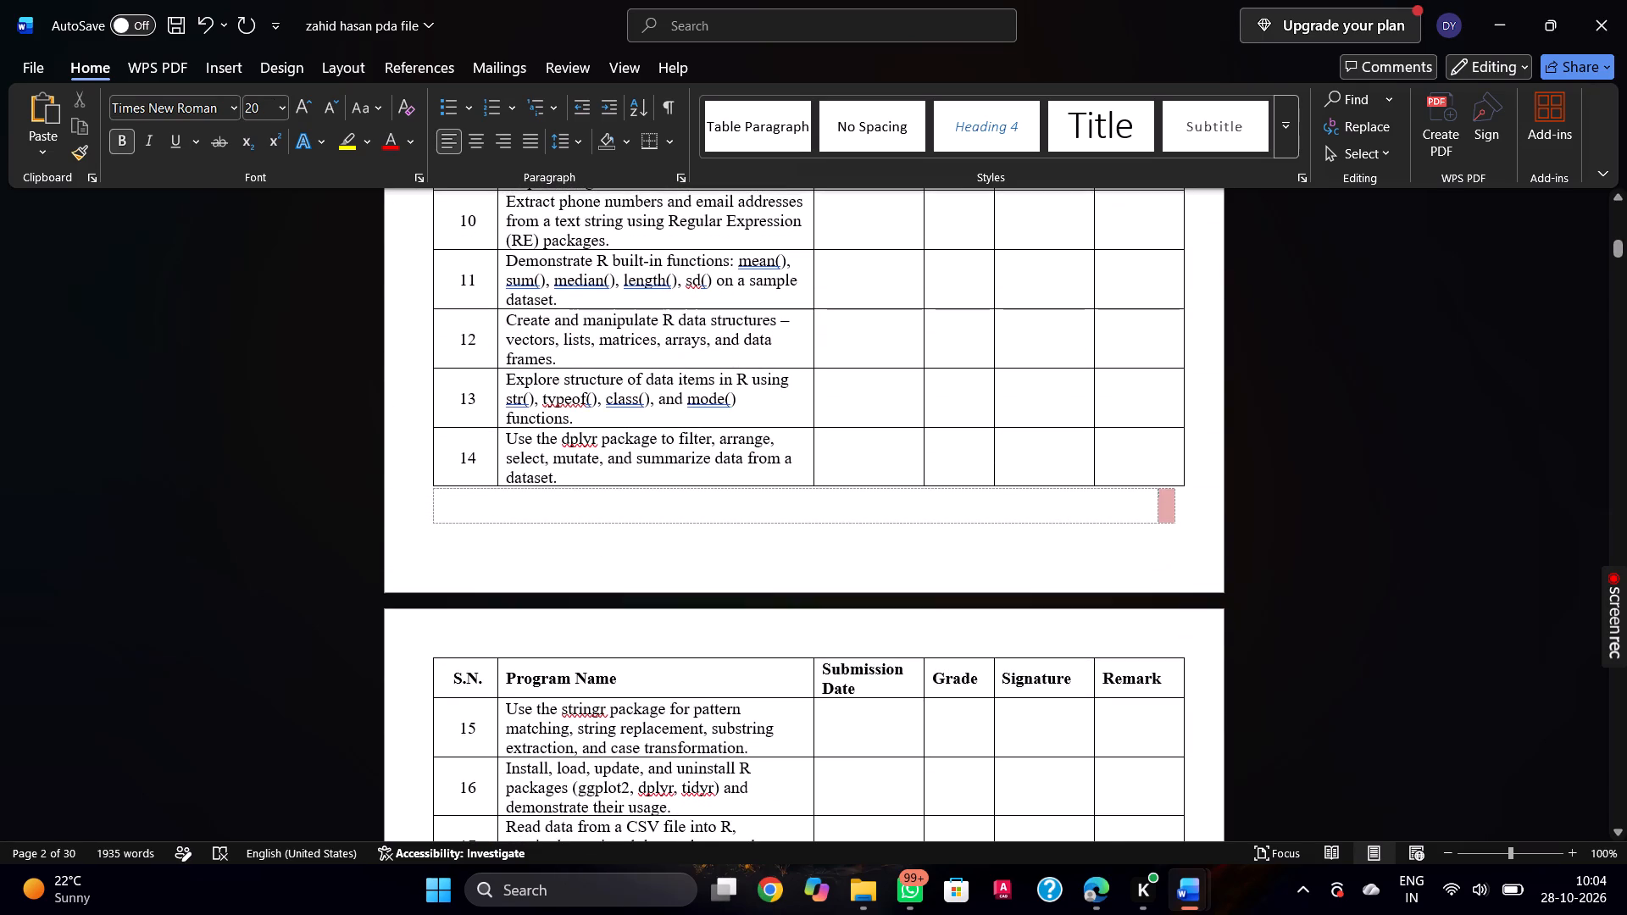
pyautogui.click(851, 279)
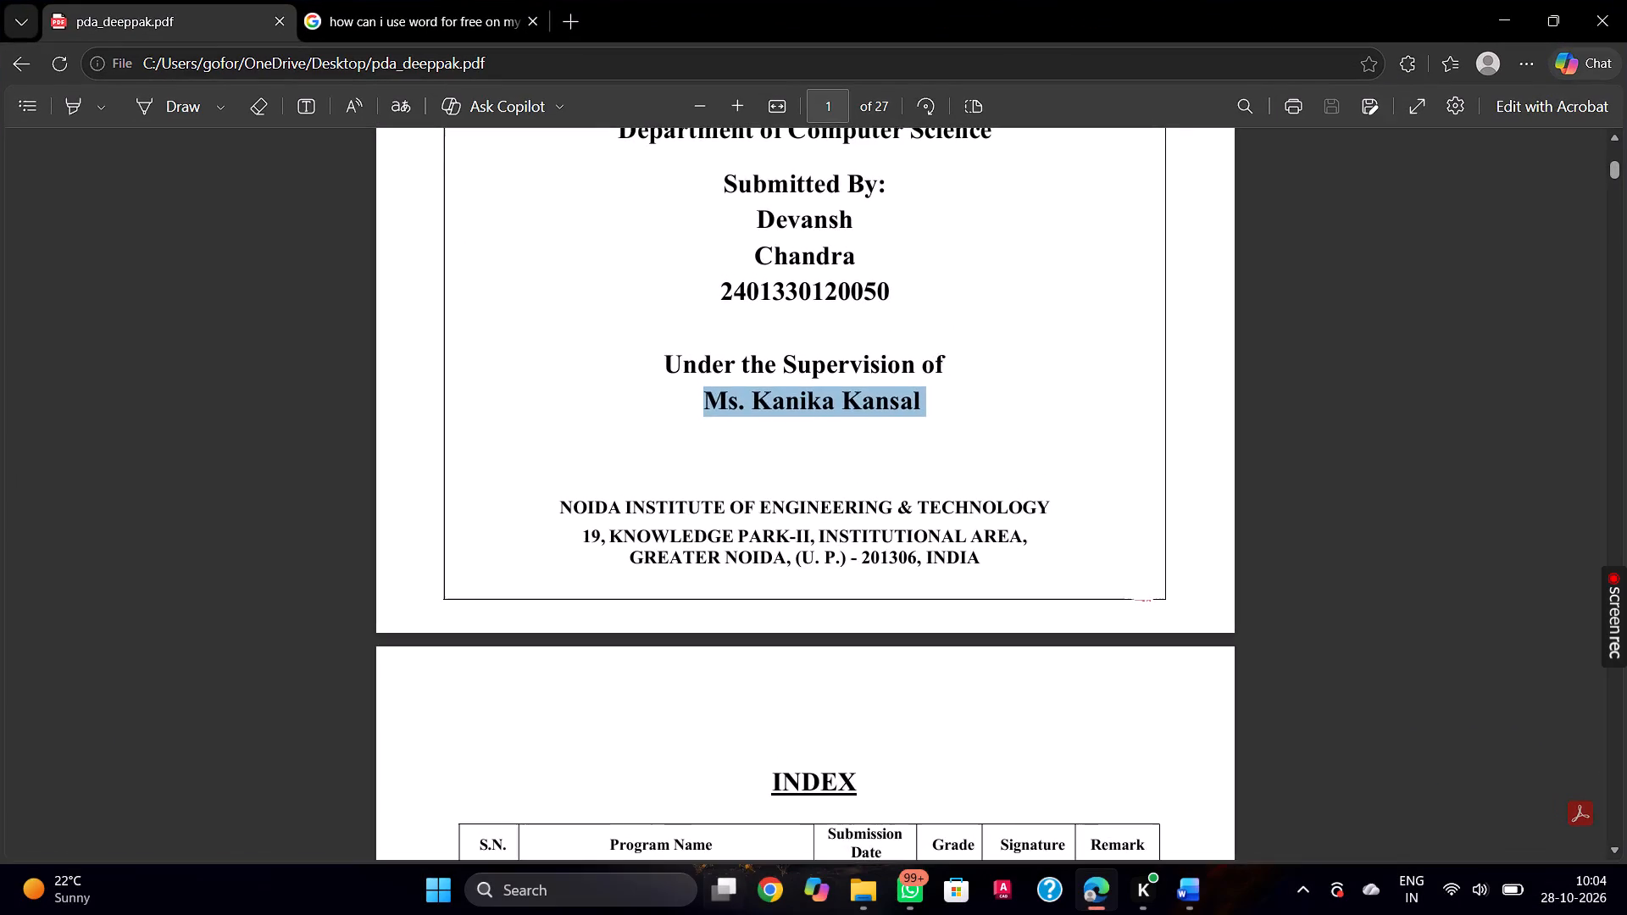
# Switch to pda_deeppak.pdf in Edge and examine it from the cover page and index through the last programs.
pyautogui.click(719, 448)
pyautogui.scroll(-5, 719, 448)
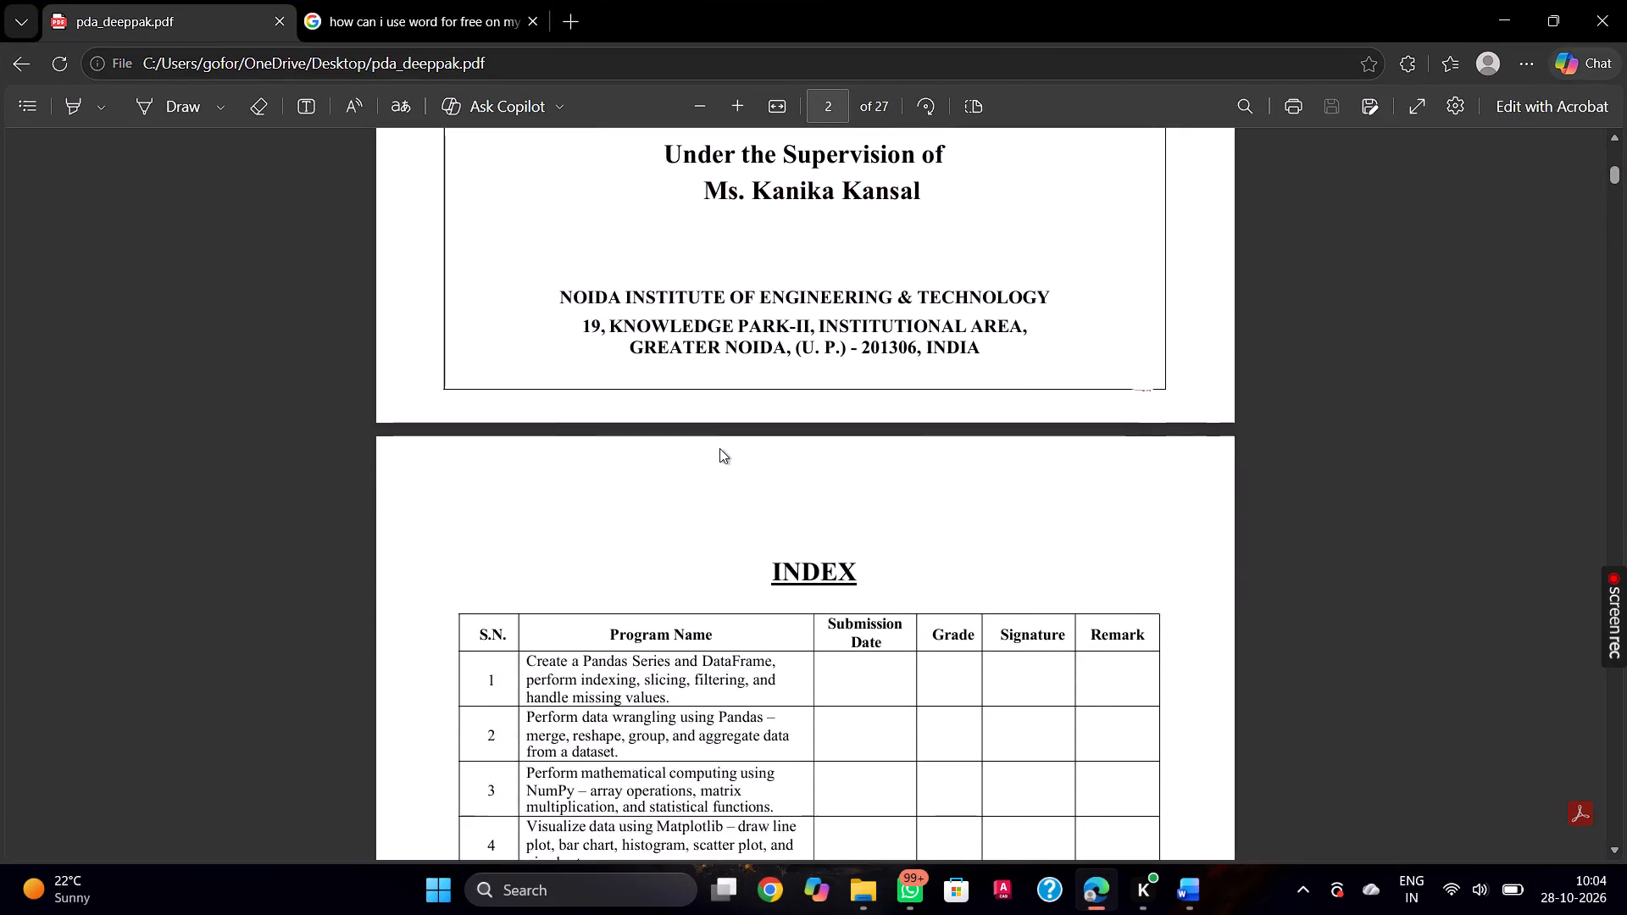
pyautogui.scroll(-16, 719, 448)
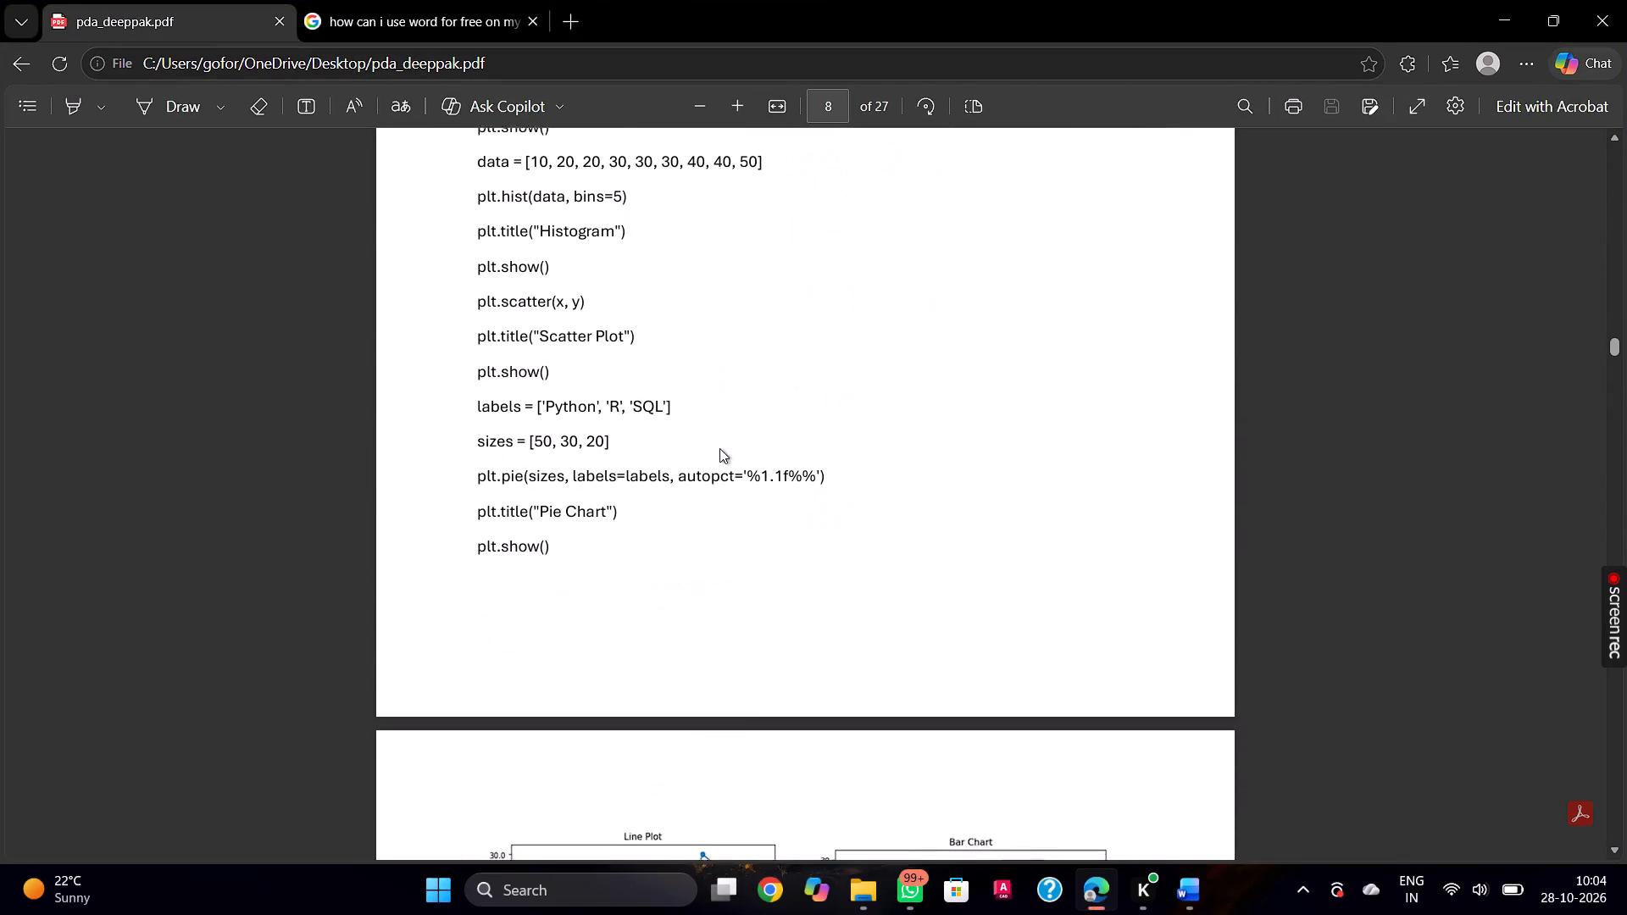
pyautogui.scroll(-12, 719, 448)
pyautogui.scroll(-9, 719, 448)
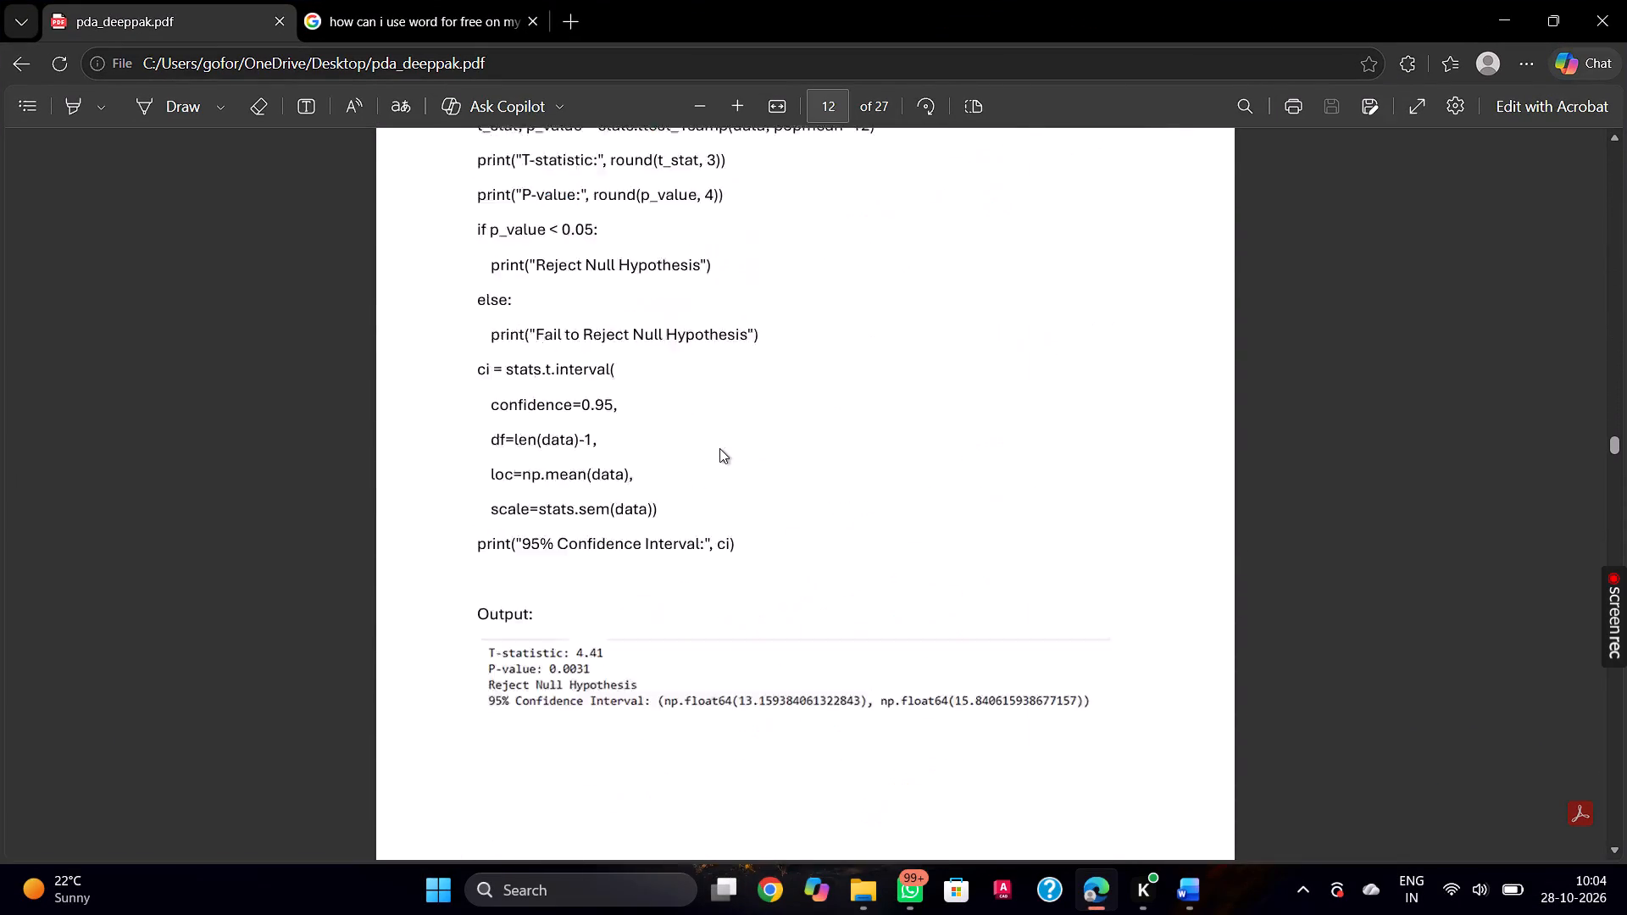
pyautogui.scroll(-16, 719, 448)
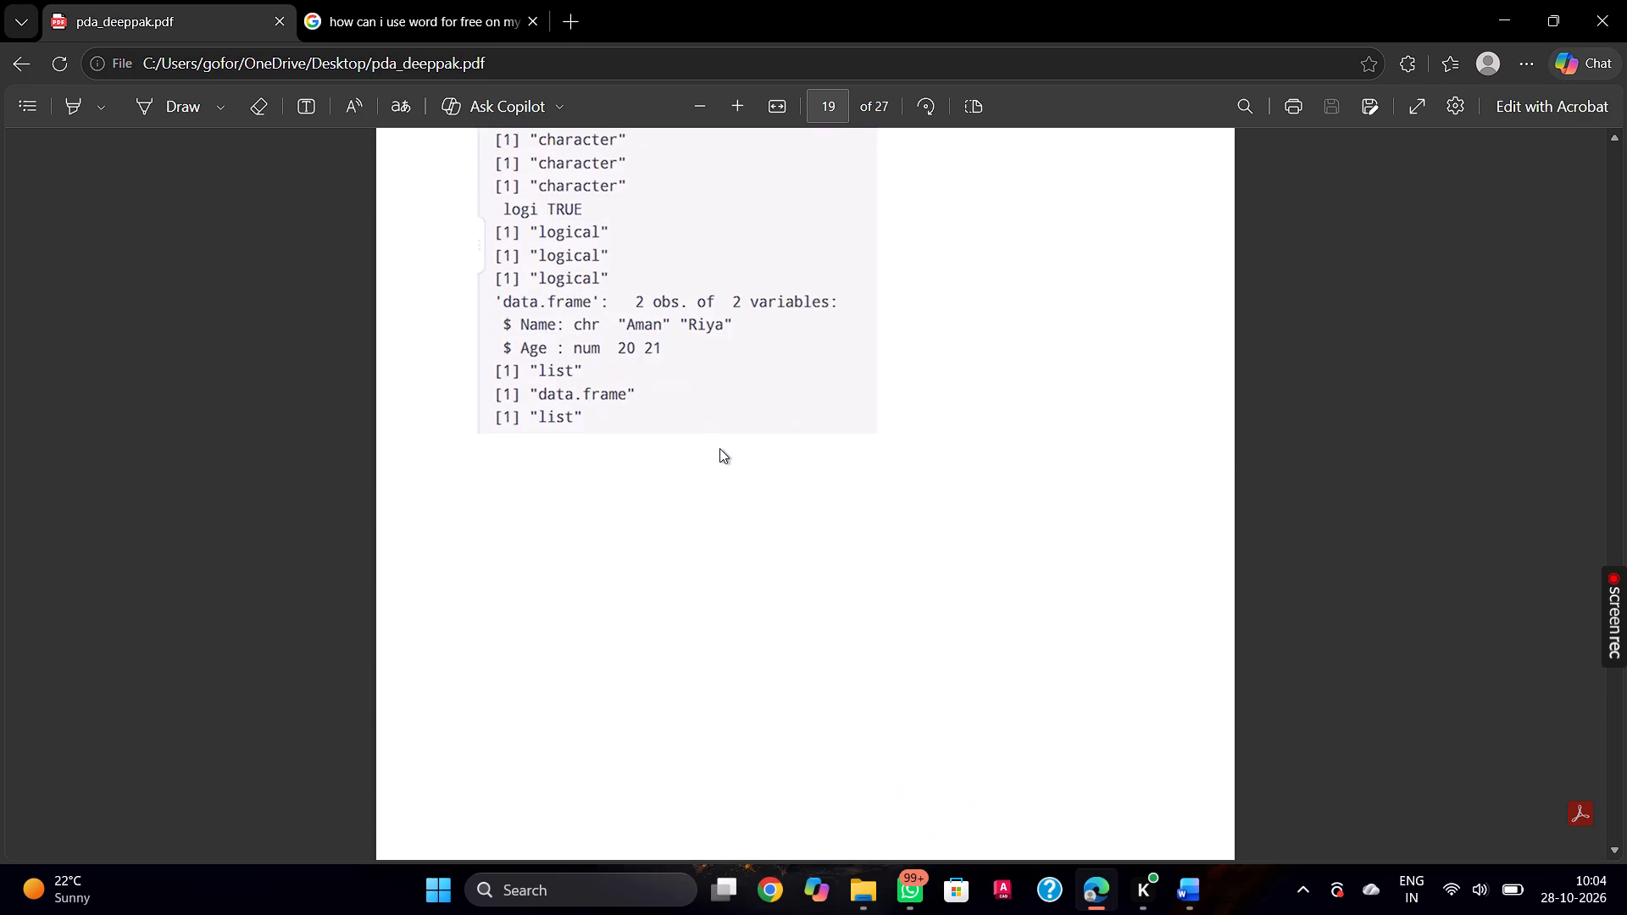
pyautogui.scroll(-18, 719, 448)
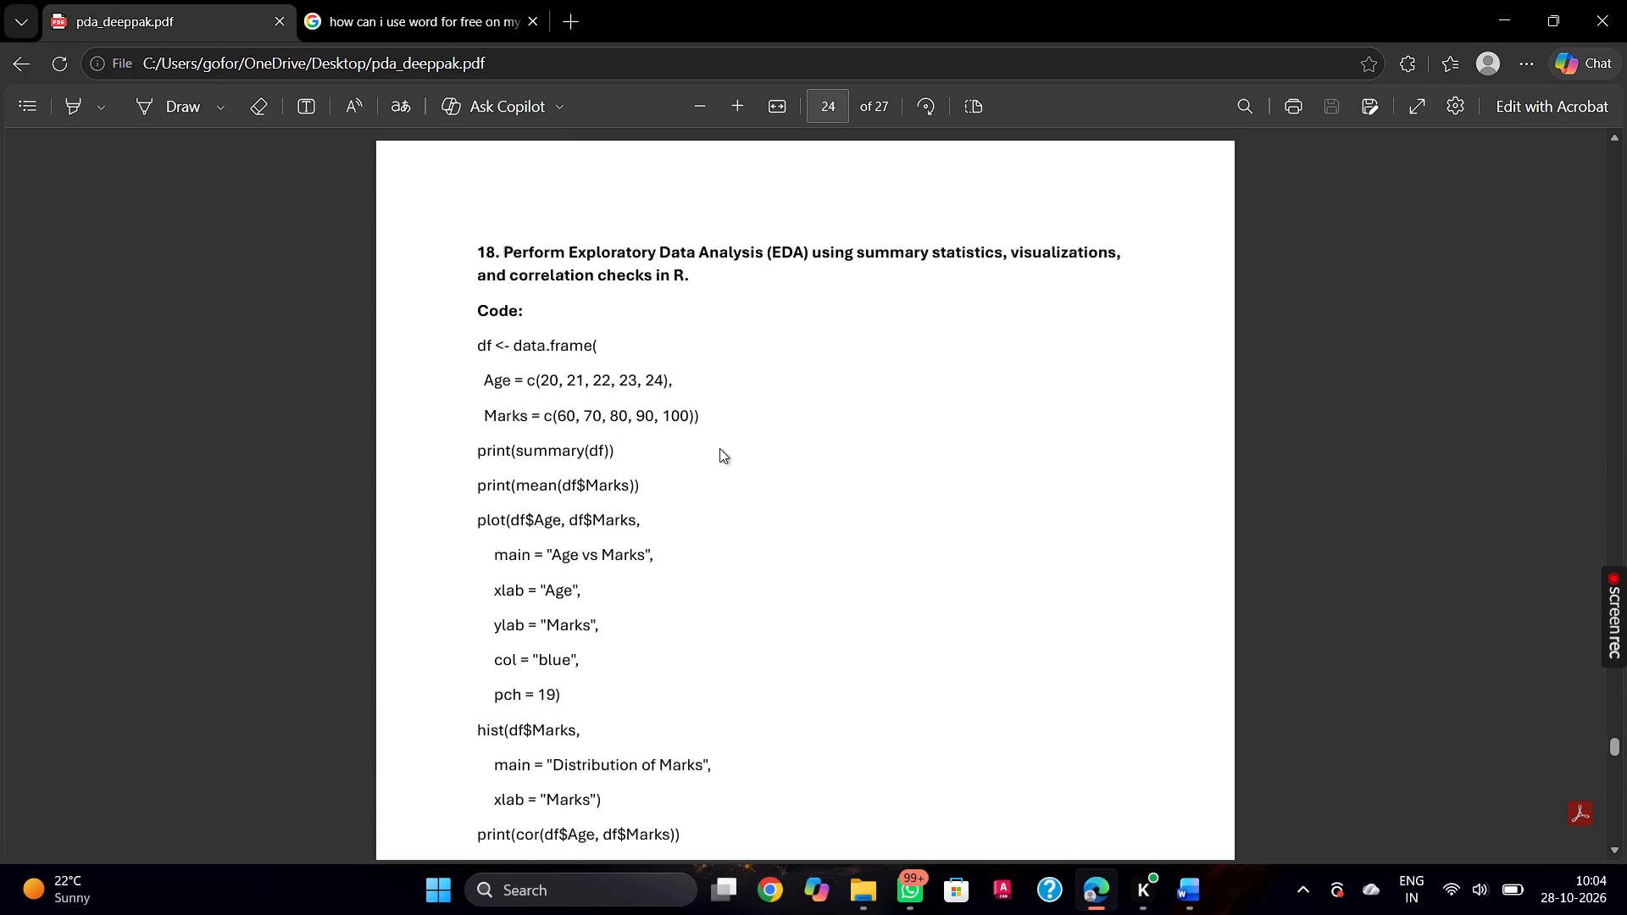
pyautogui.scroll(-4, 719, 448)
pyautogui.scroll(6, 719, 448)
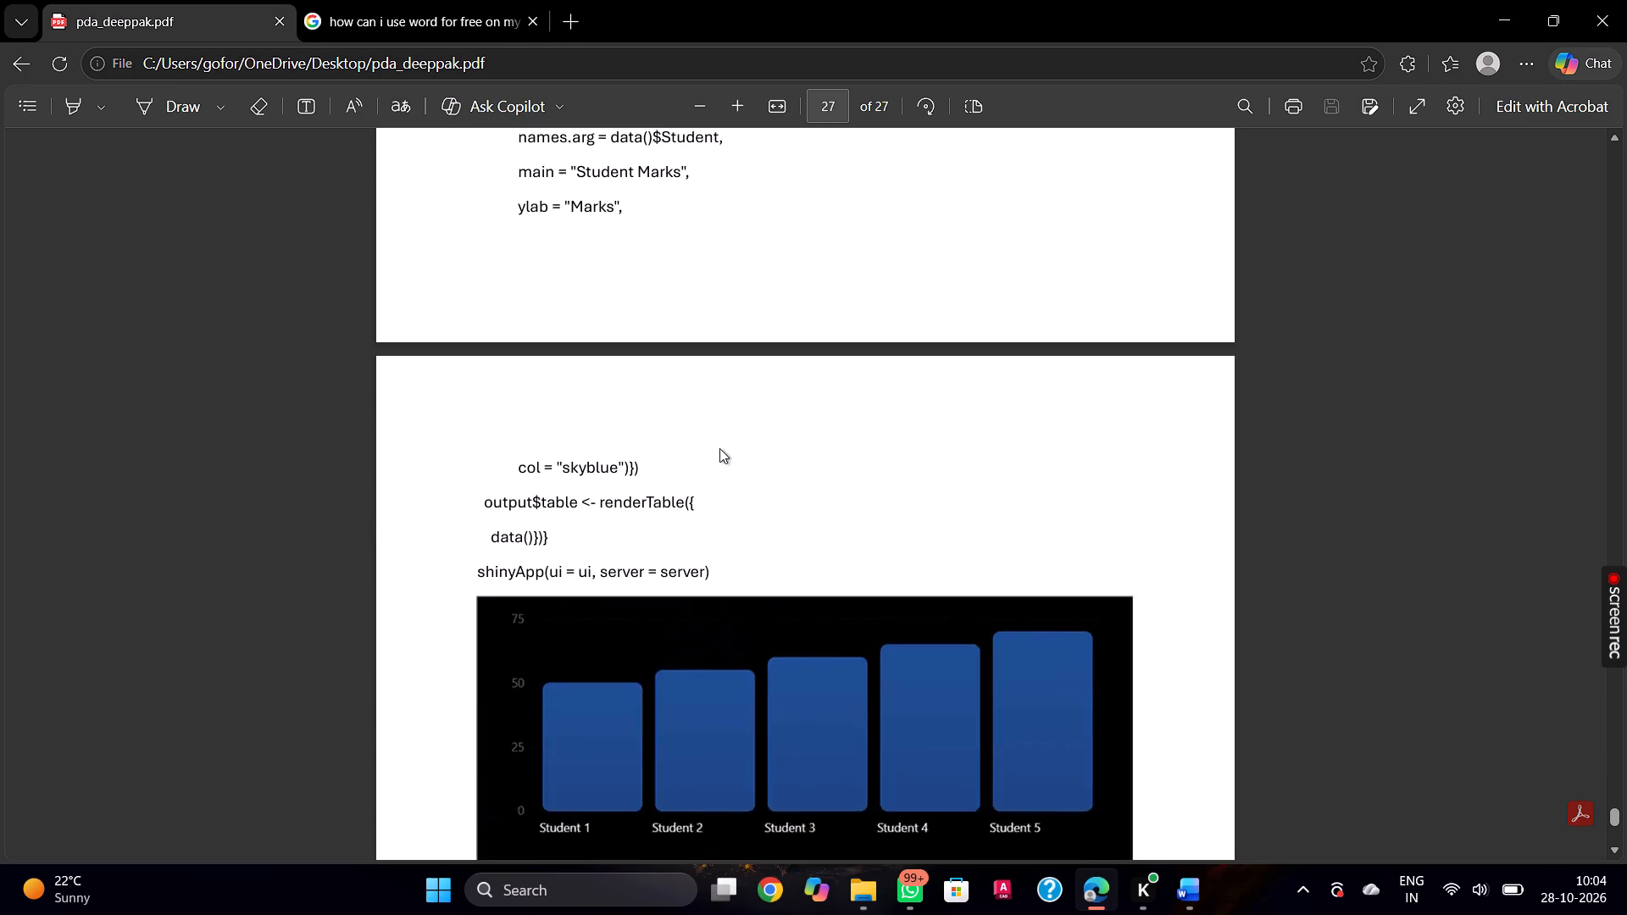
pyautogui.scroll(10, 719, 448)
pyautogui.scroll(-2, 719, 448)
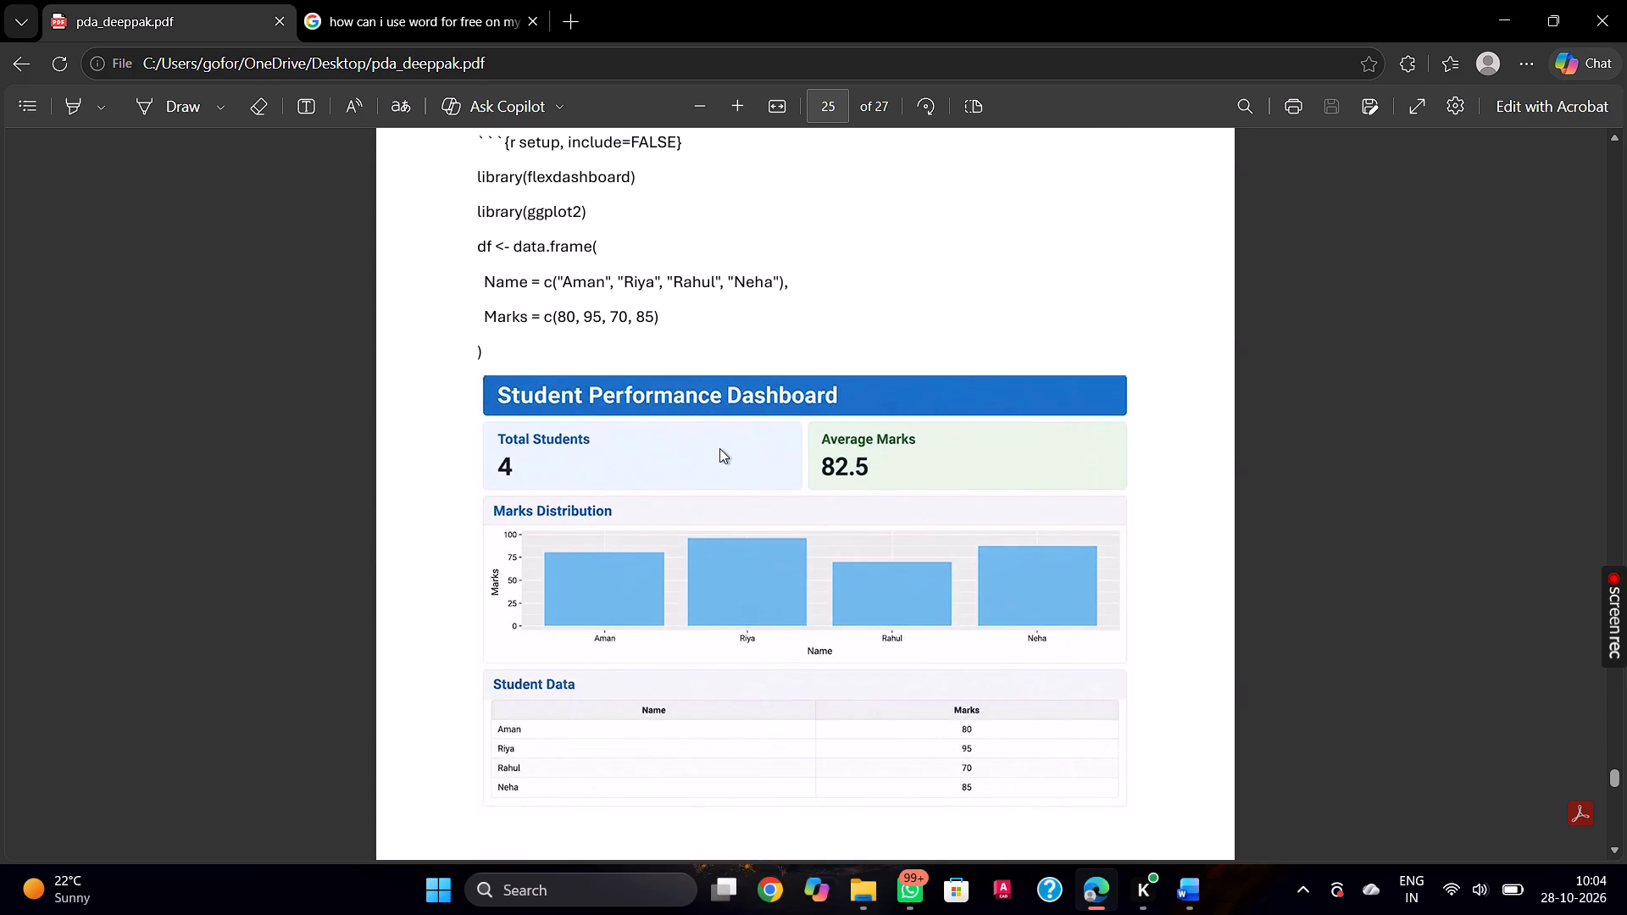
pyautogui.scroll(-4, 719, 448)
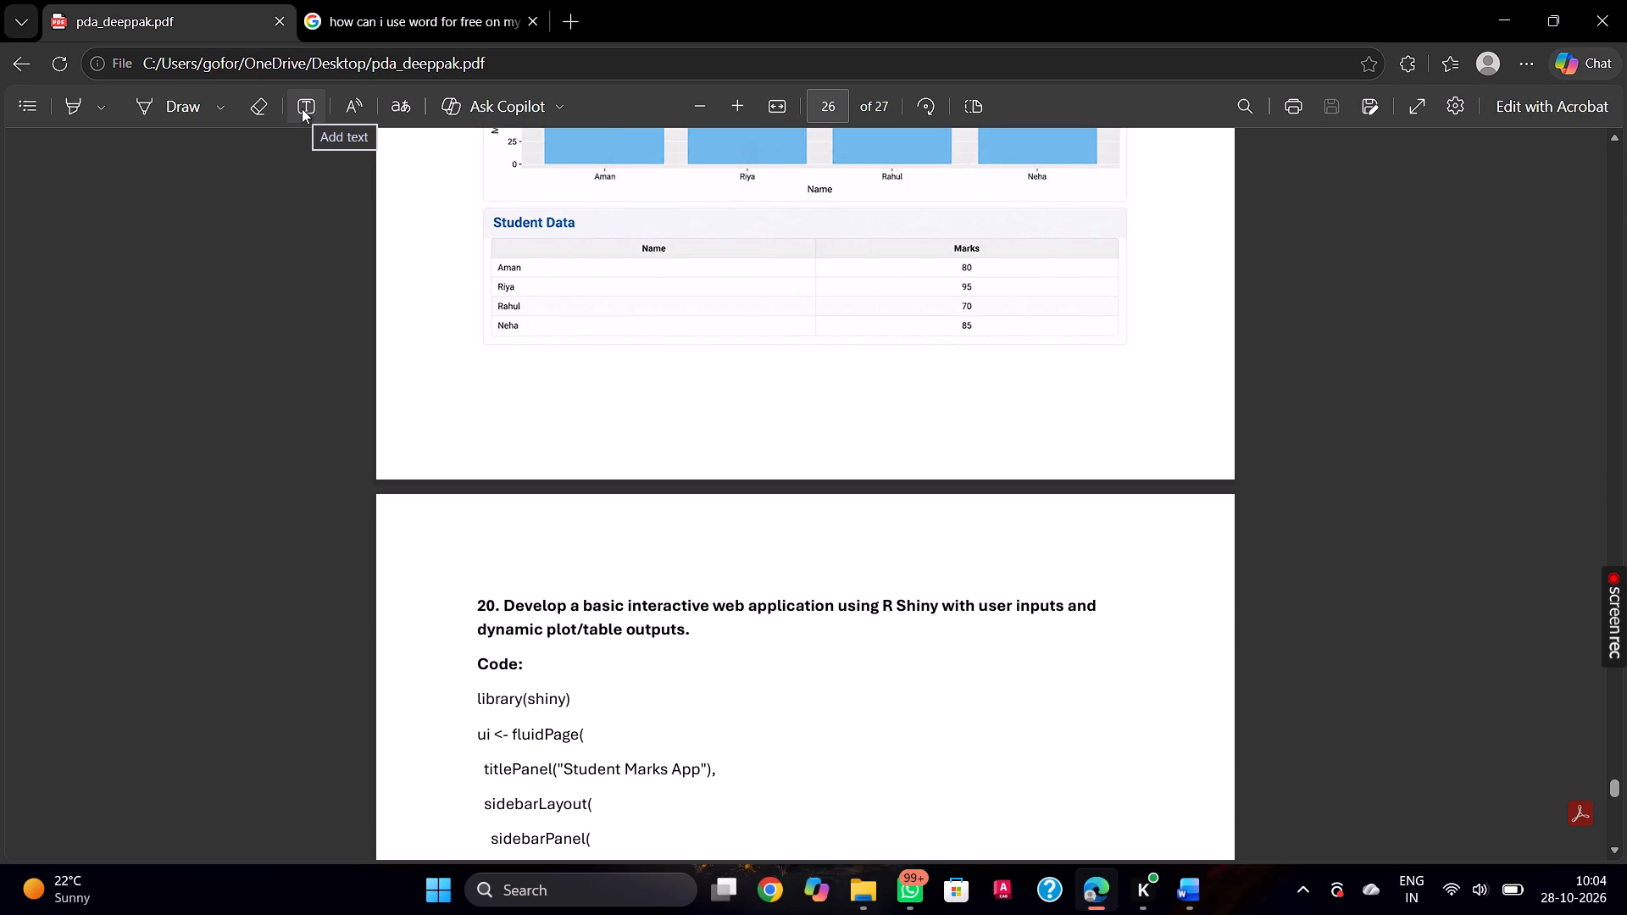
# Look back through the programs in the PDF, from the R Shiny program to the index and cover page.
pyautogui.scroll(14, 535, 241)
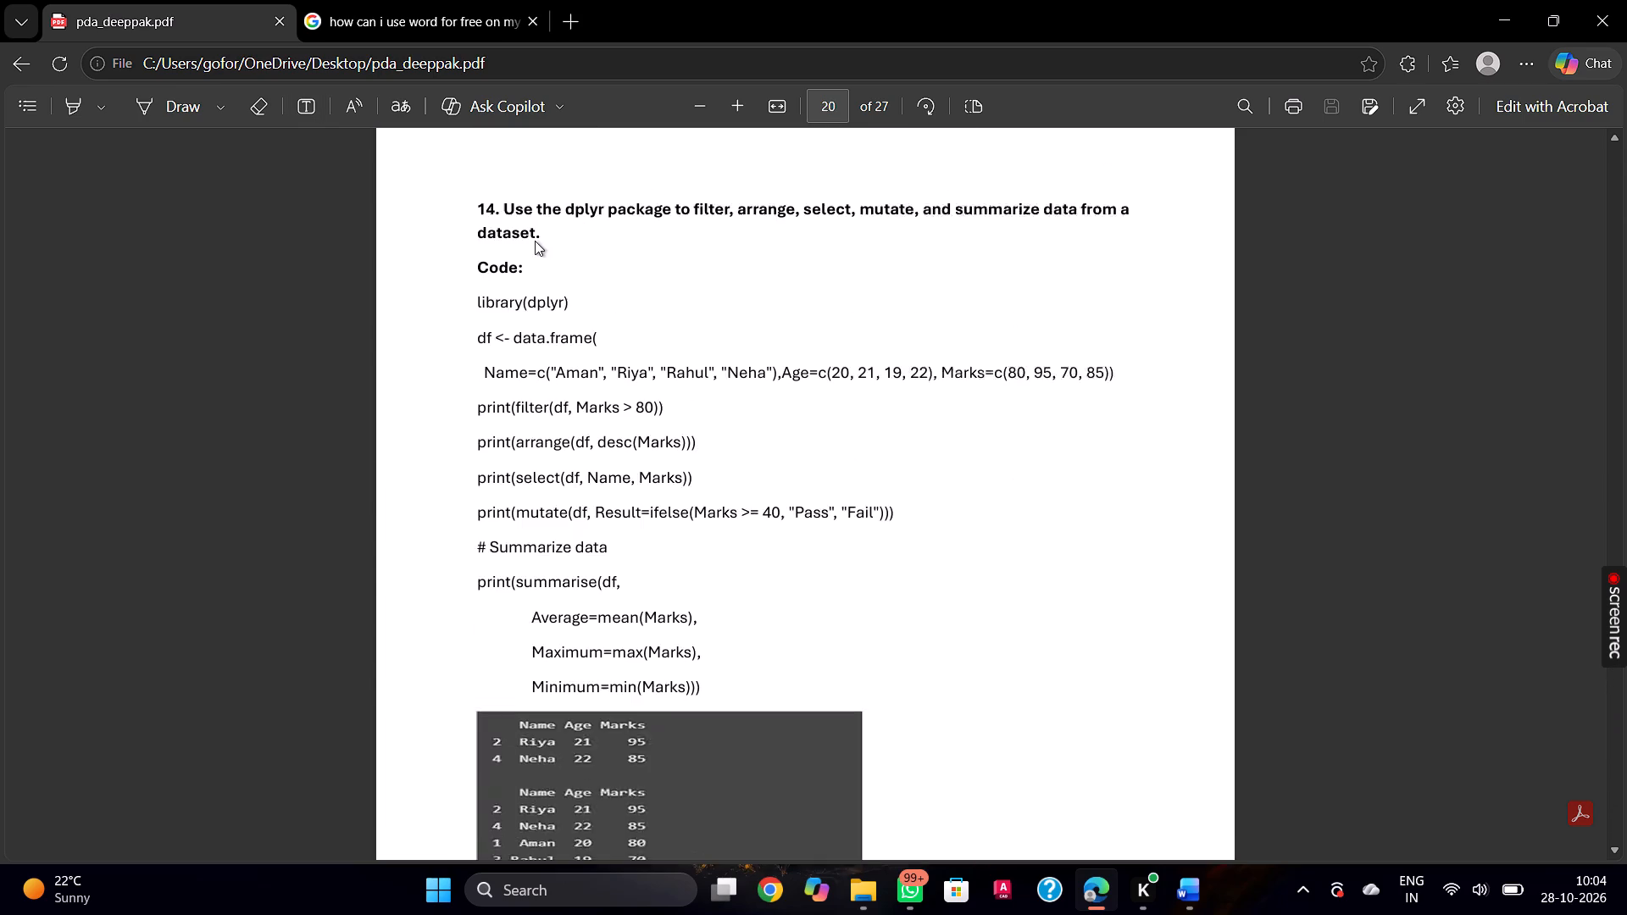
pyautogui.scroll(9, 535, 241)
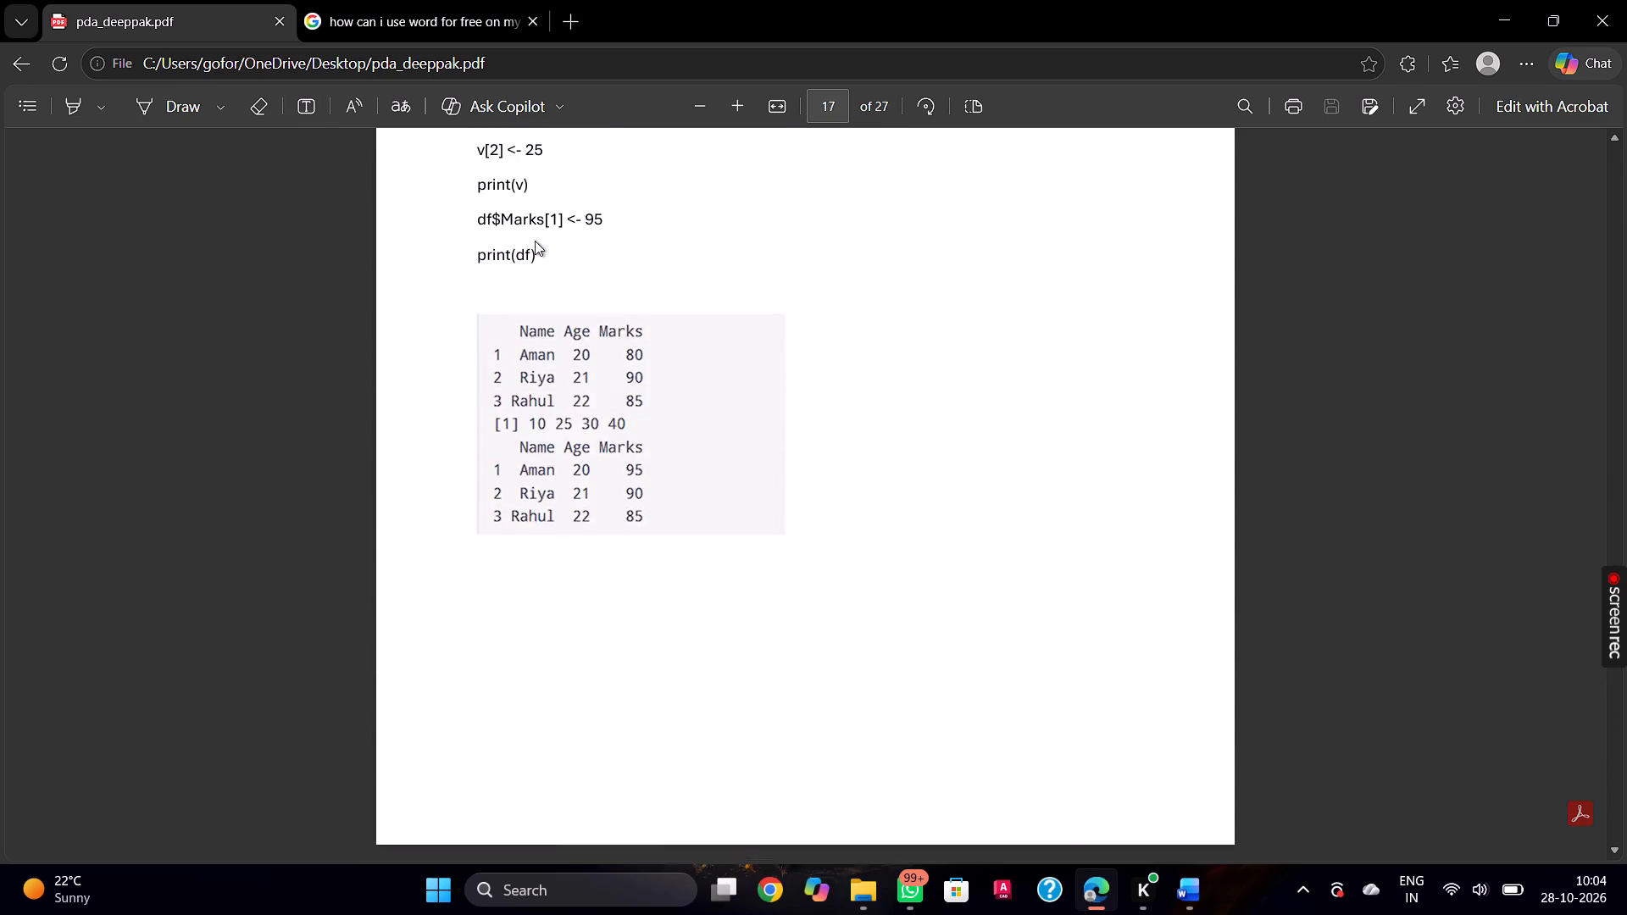
pyautogui.scroll(7, 535, 241)
pyautogui.click(535, 241)
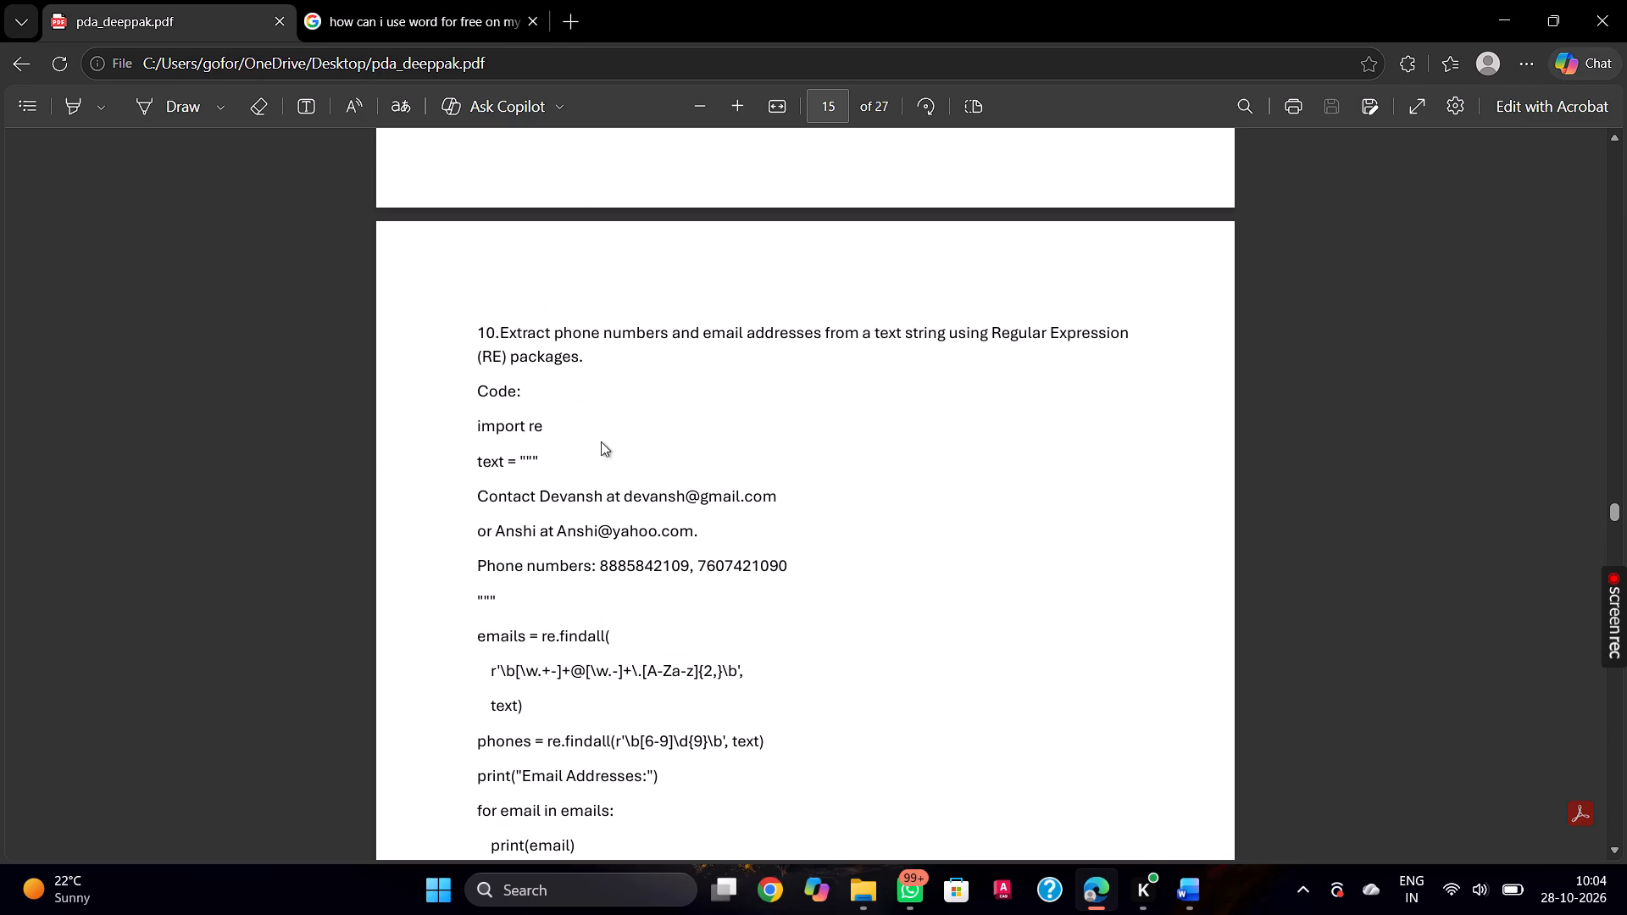
pyautogui.scroll(5, 674, 505)
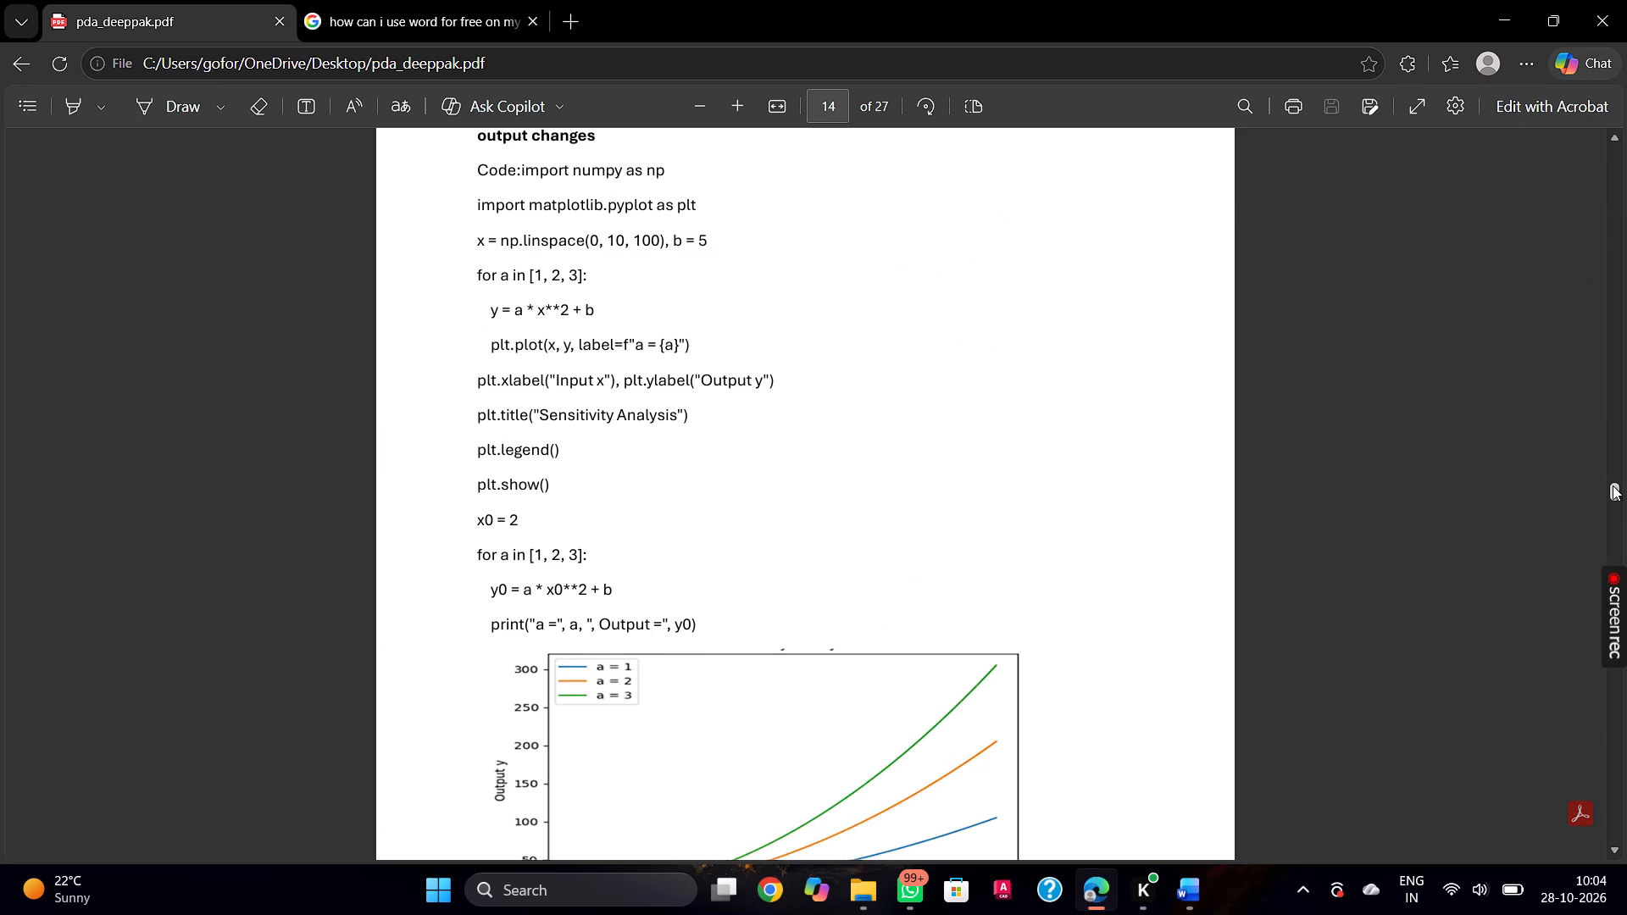
pyautogui.moveTo(1613, 485); pyautogui.dragTo(1626, 198)
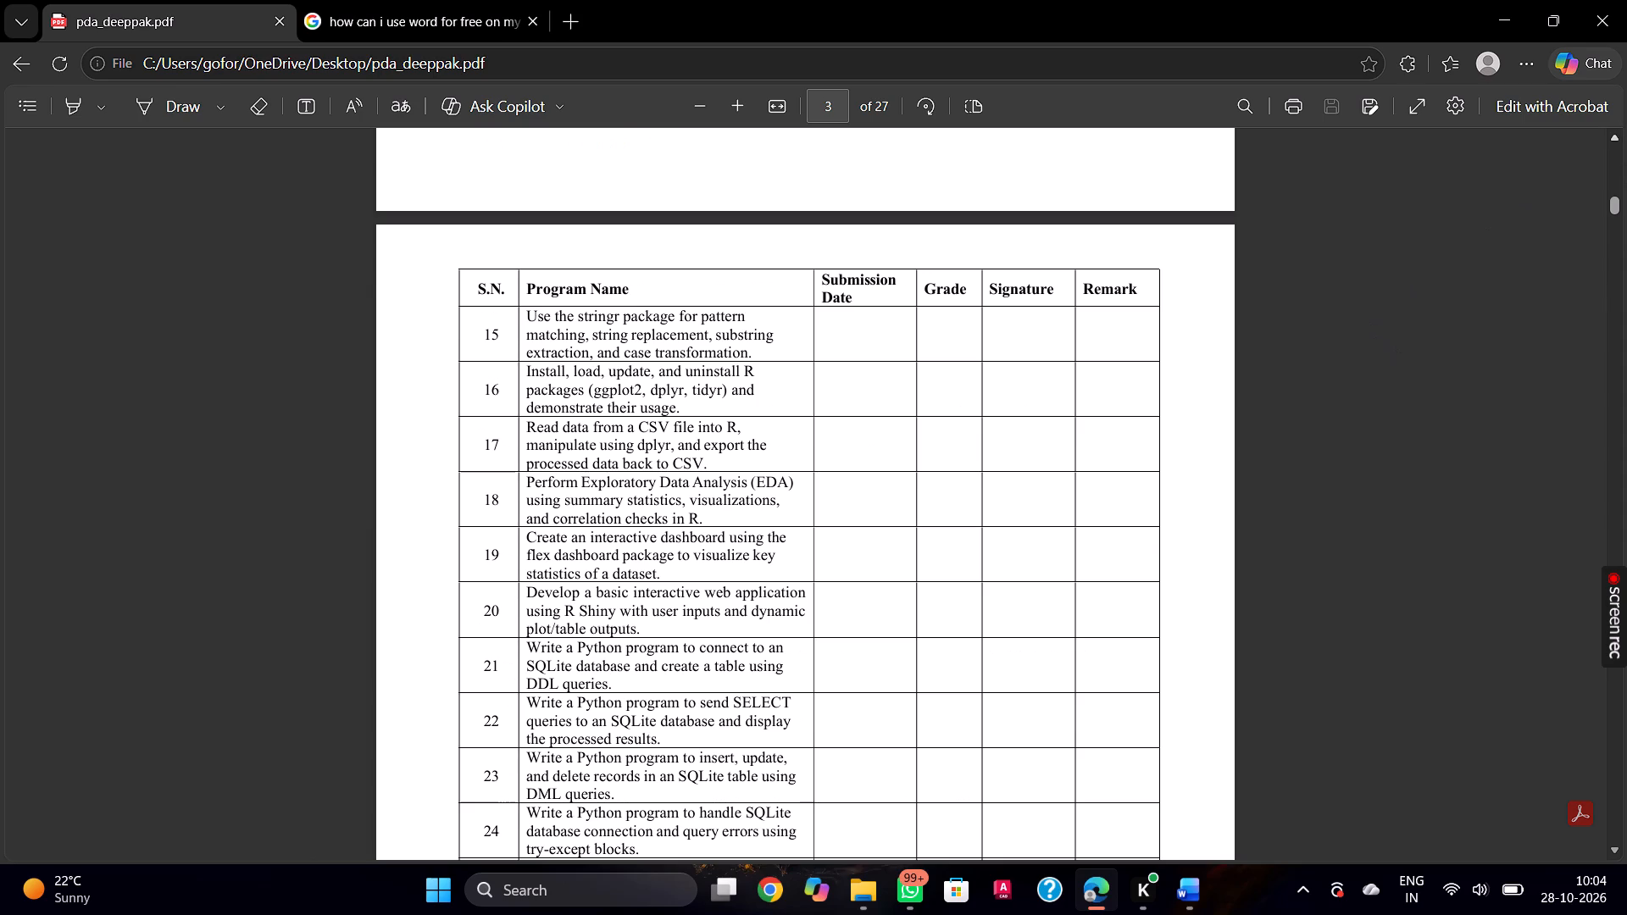
pyautogui.scroll(14, 769, 435)
pyautogui.scroll(-3, 769, 435)
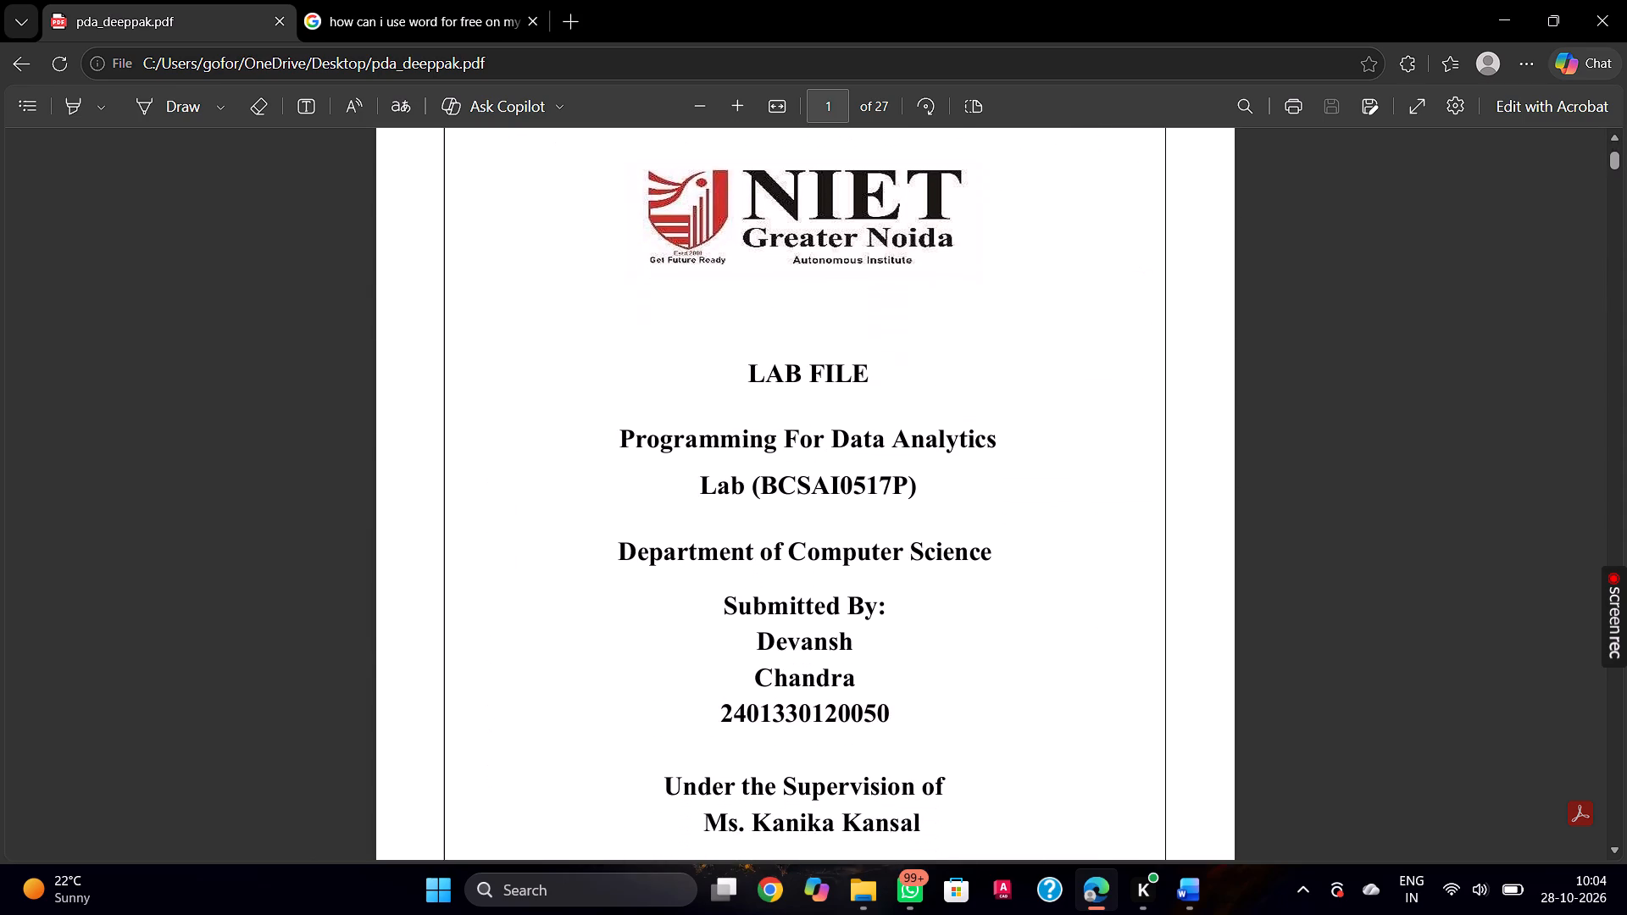
# Set the Draw pen to white and slightly thicker, and paint over the first line of the student's name on the cover page.
pyautogui.scroll(-4, 769, 435)
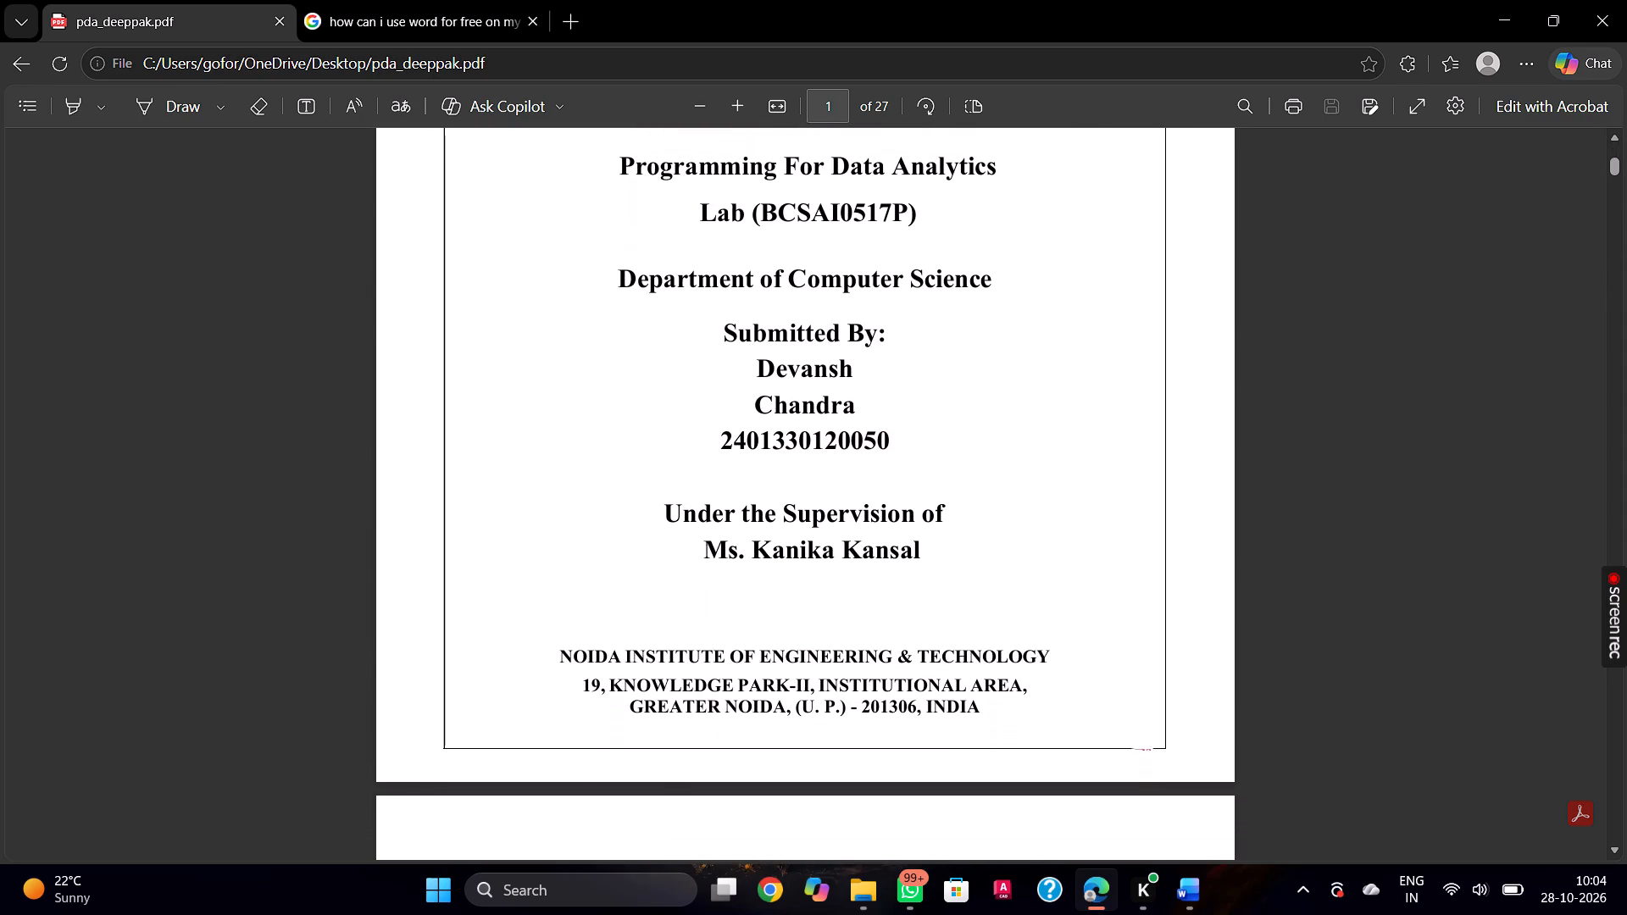
pyautogui.click(308, 111)
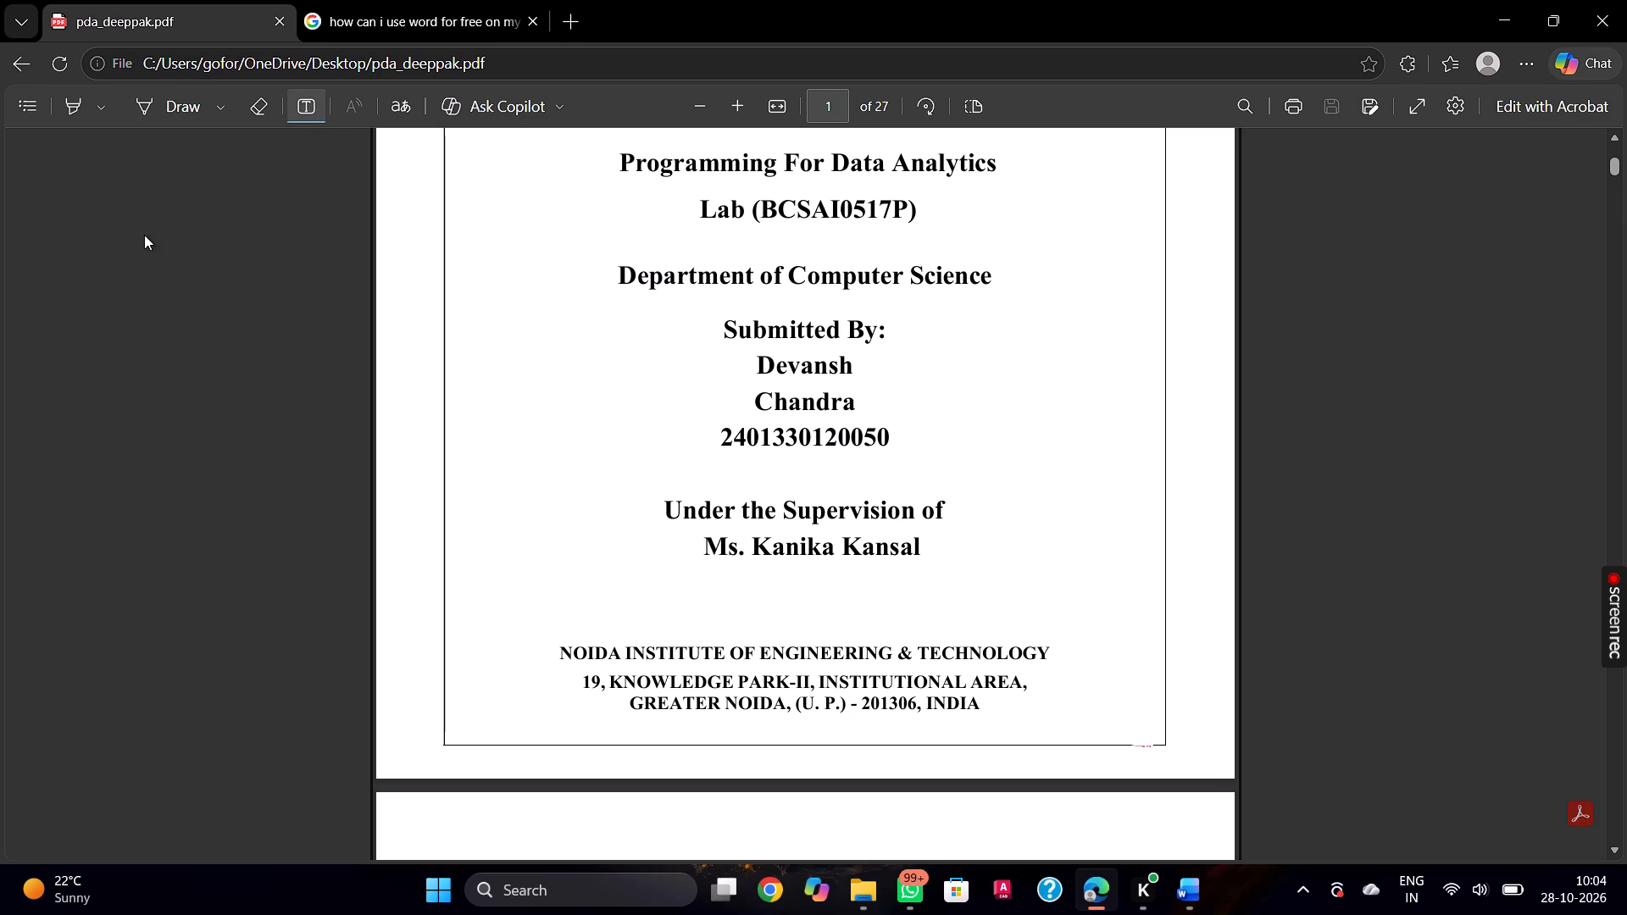
pyautogui.click(180, 104)
pyautogui.click(226, 111)
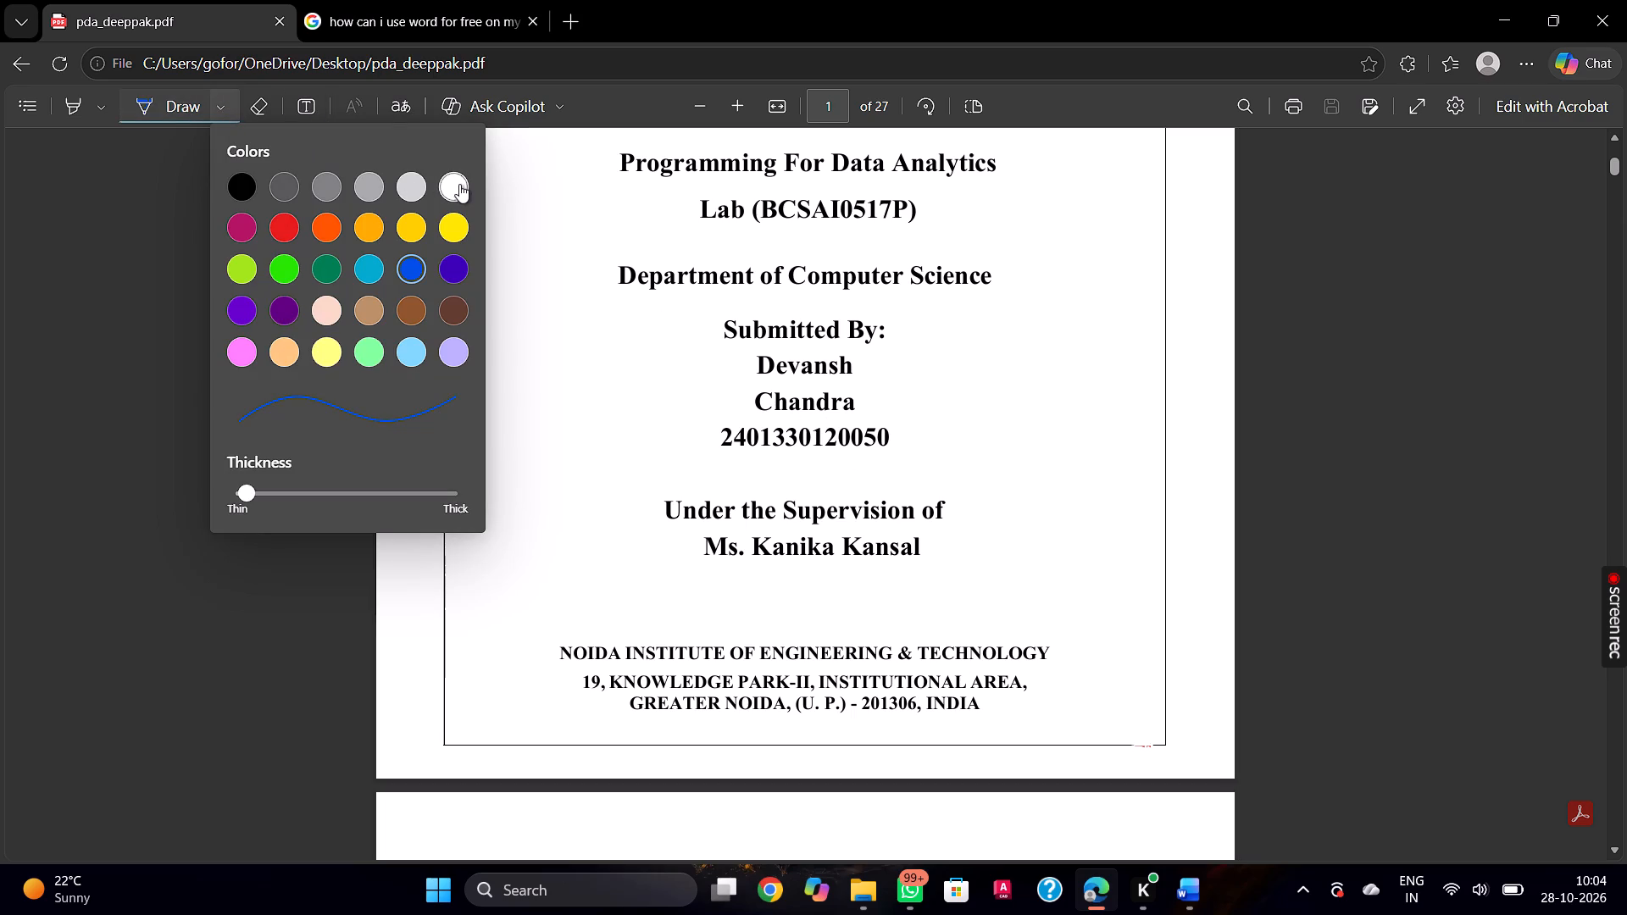
pyautogui.click(459, 184)
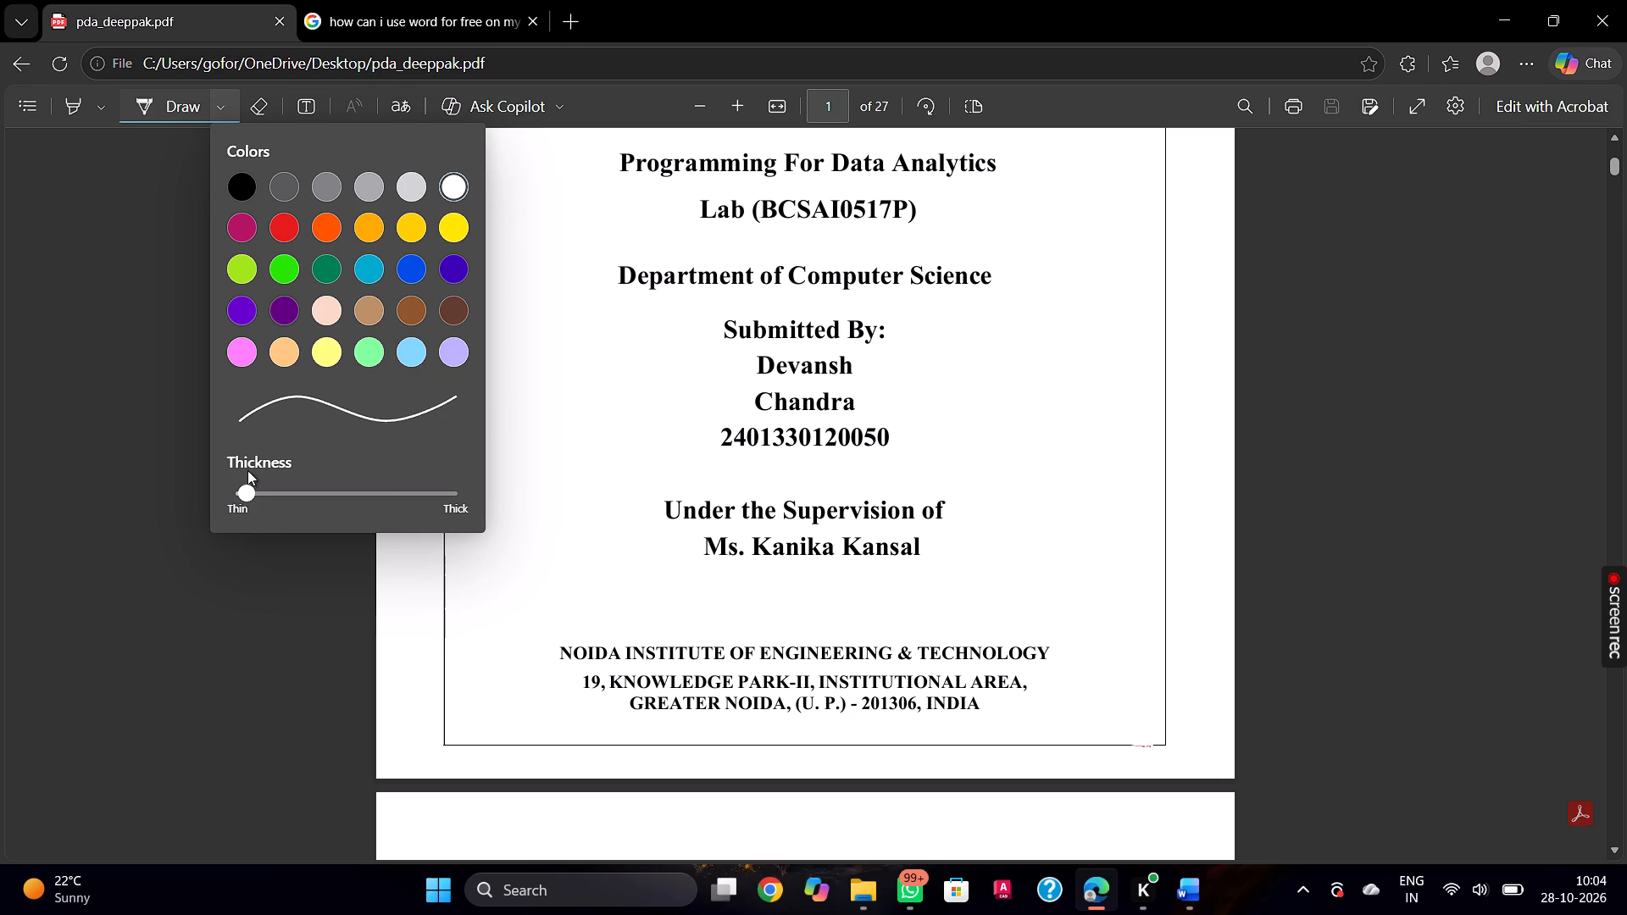
pyautogui.click(258, 490)
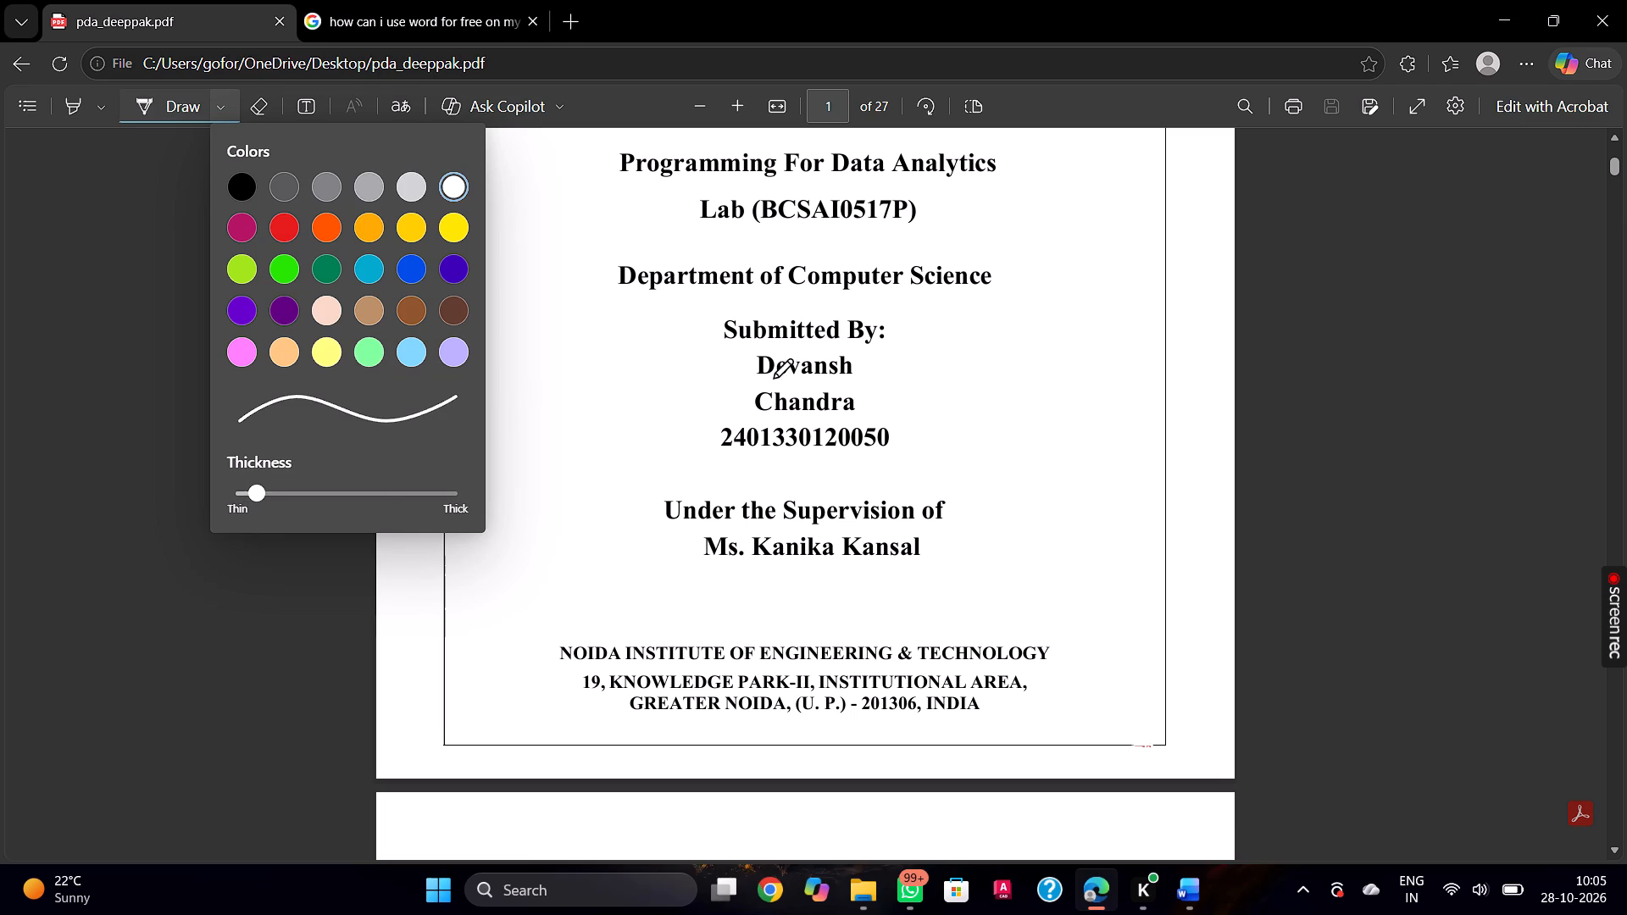
pyautogui.moveTo(752, 351); pyautogui.dragTo(826, 380)
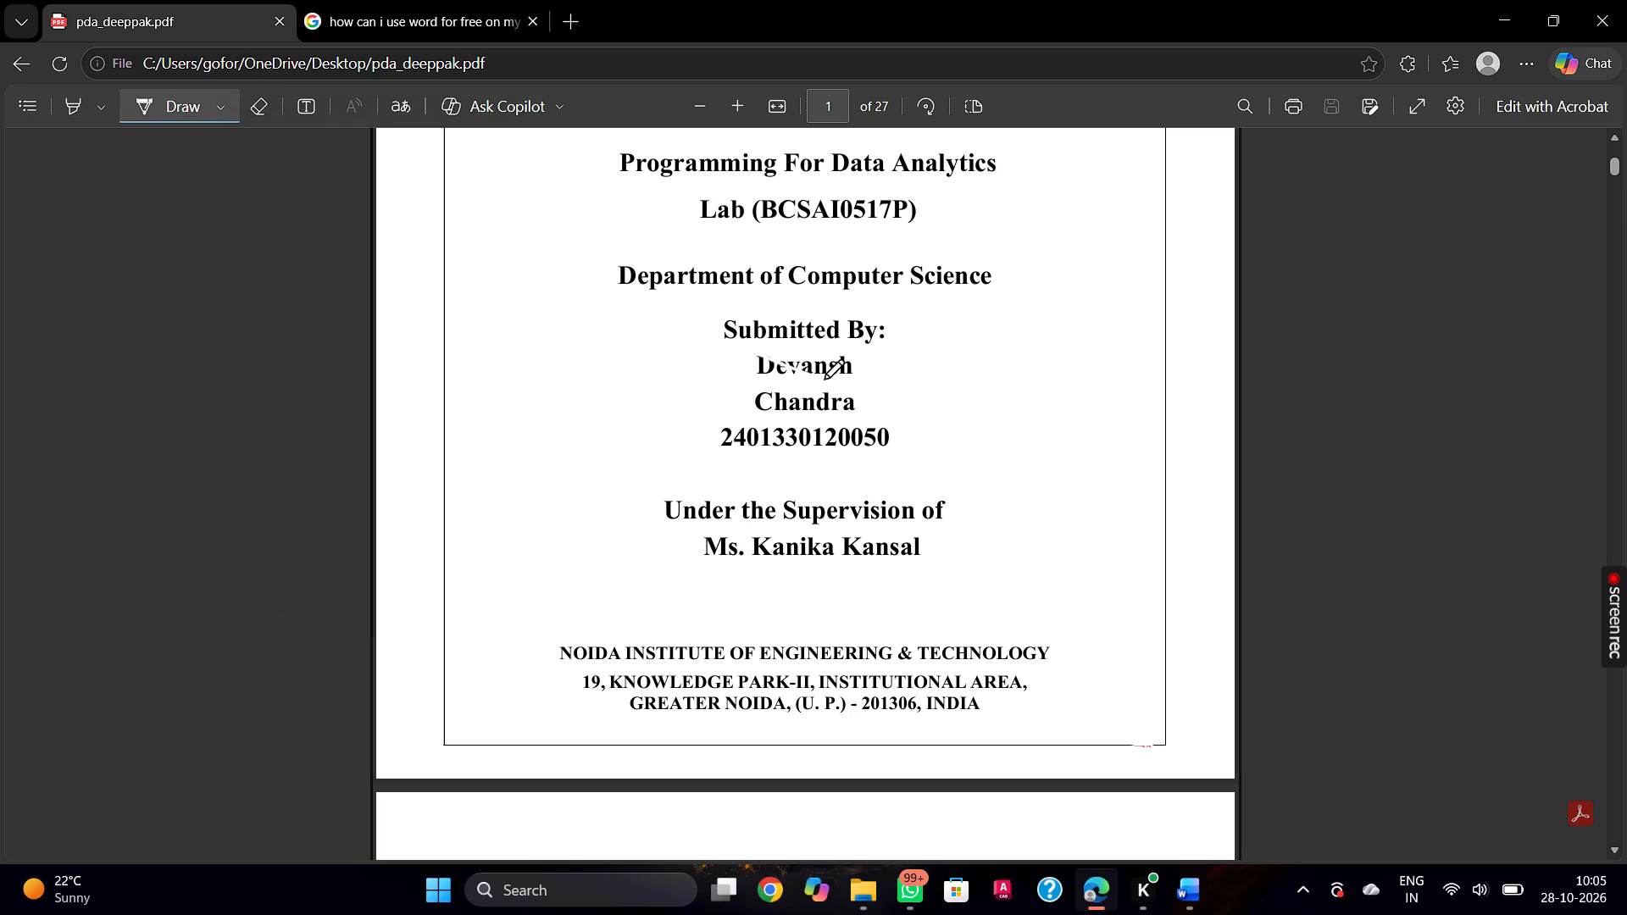
pyautogui.moveTo(826, 380); pyautogui.dragTo(836, 381)
pyautogui.click(822, 369)
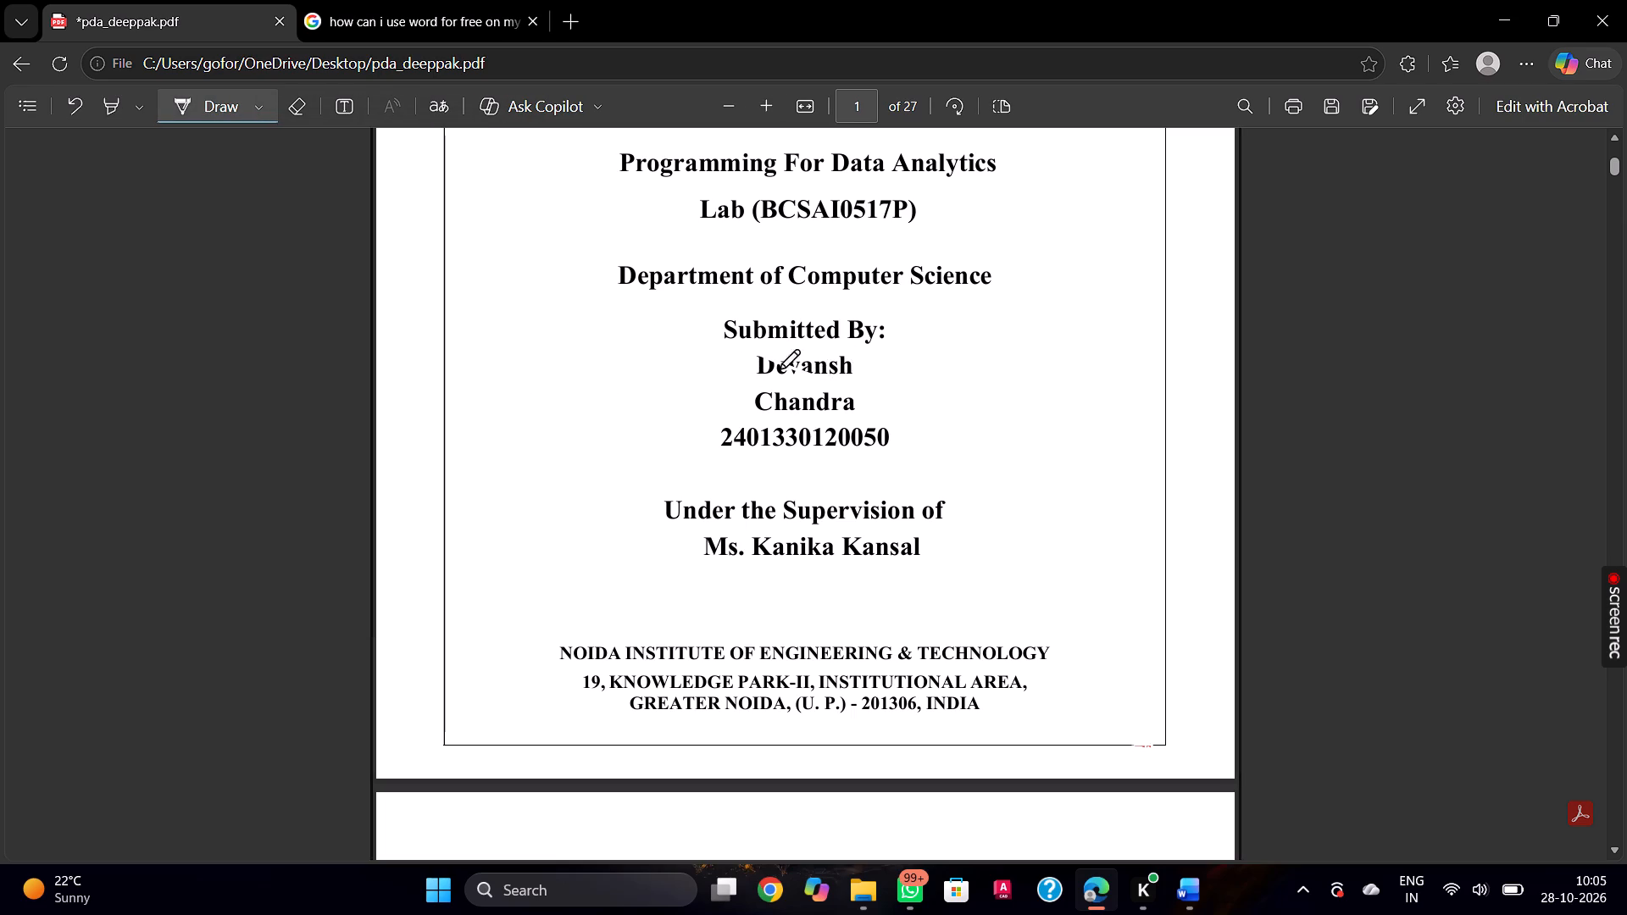
pyautogui.click(834, 366)
# Increase the white pen's thickness to nearly halfway and cover the rest of the first line of the student's name.
pyautogui.click(266, 106)
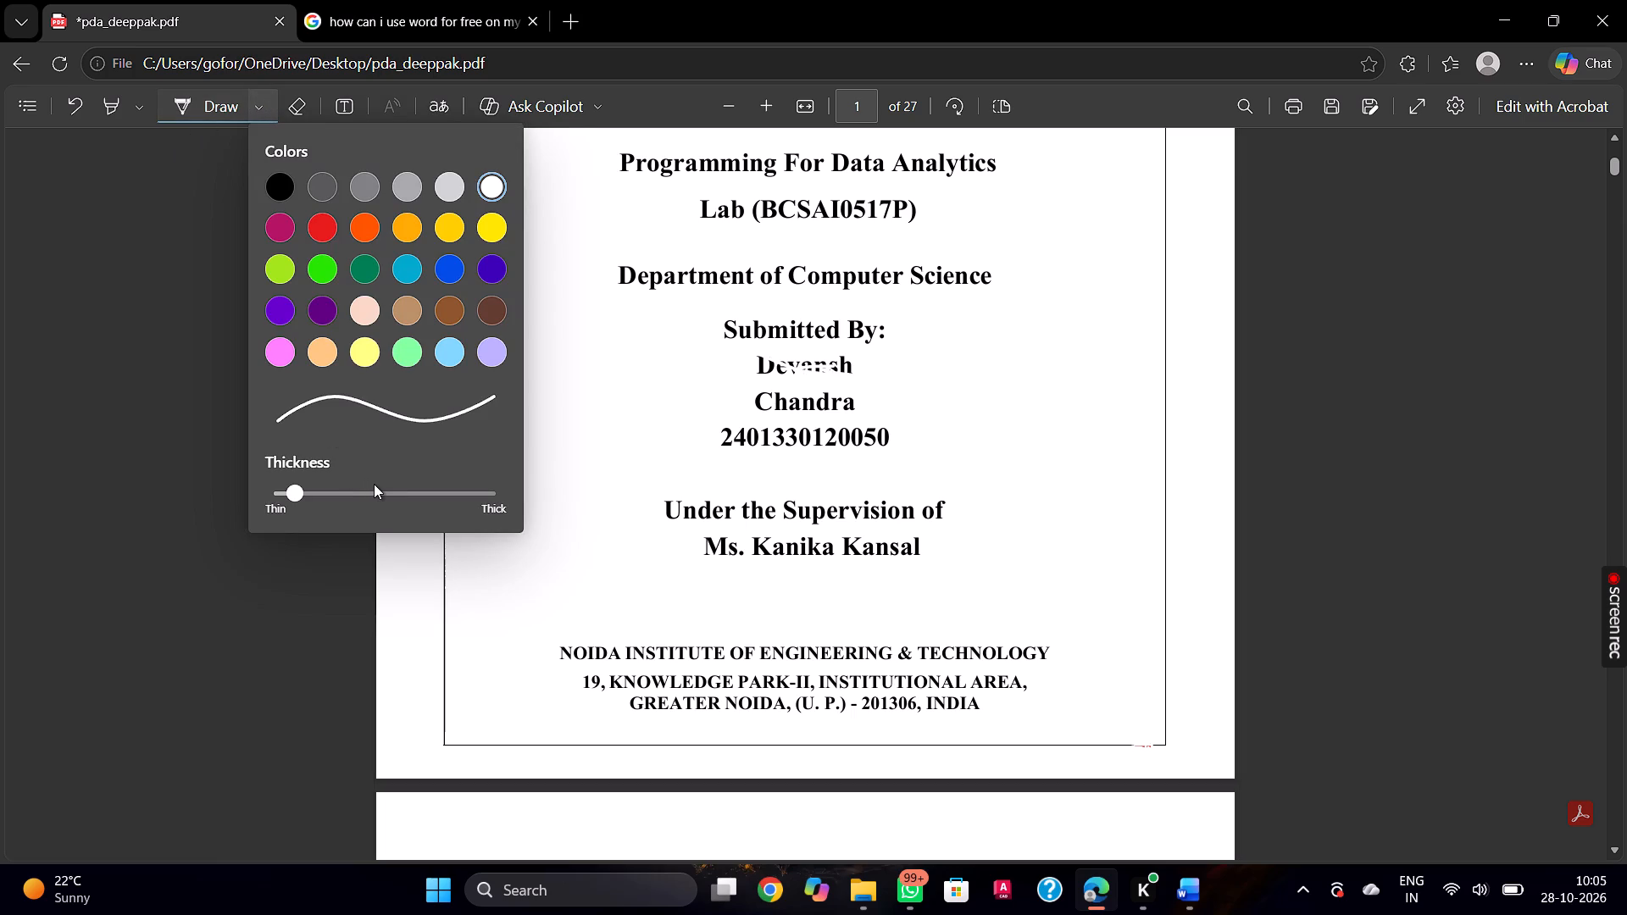
pyautogui.click(374, 490)
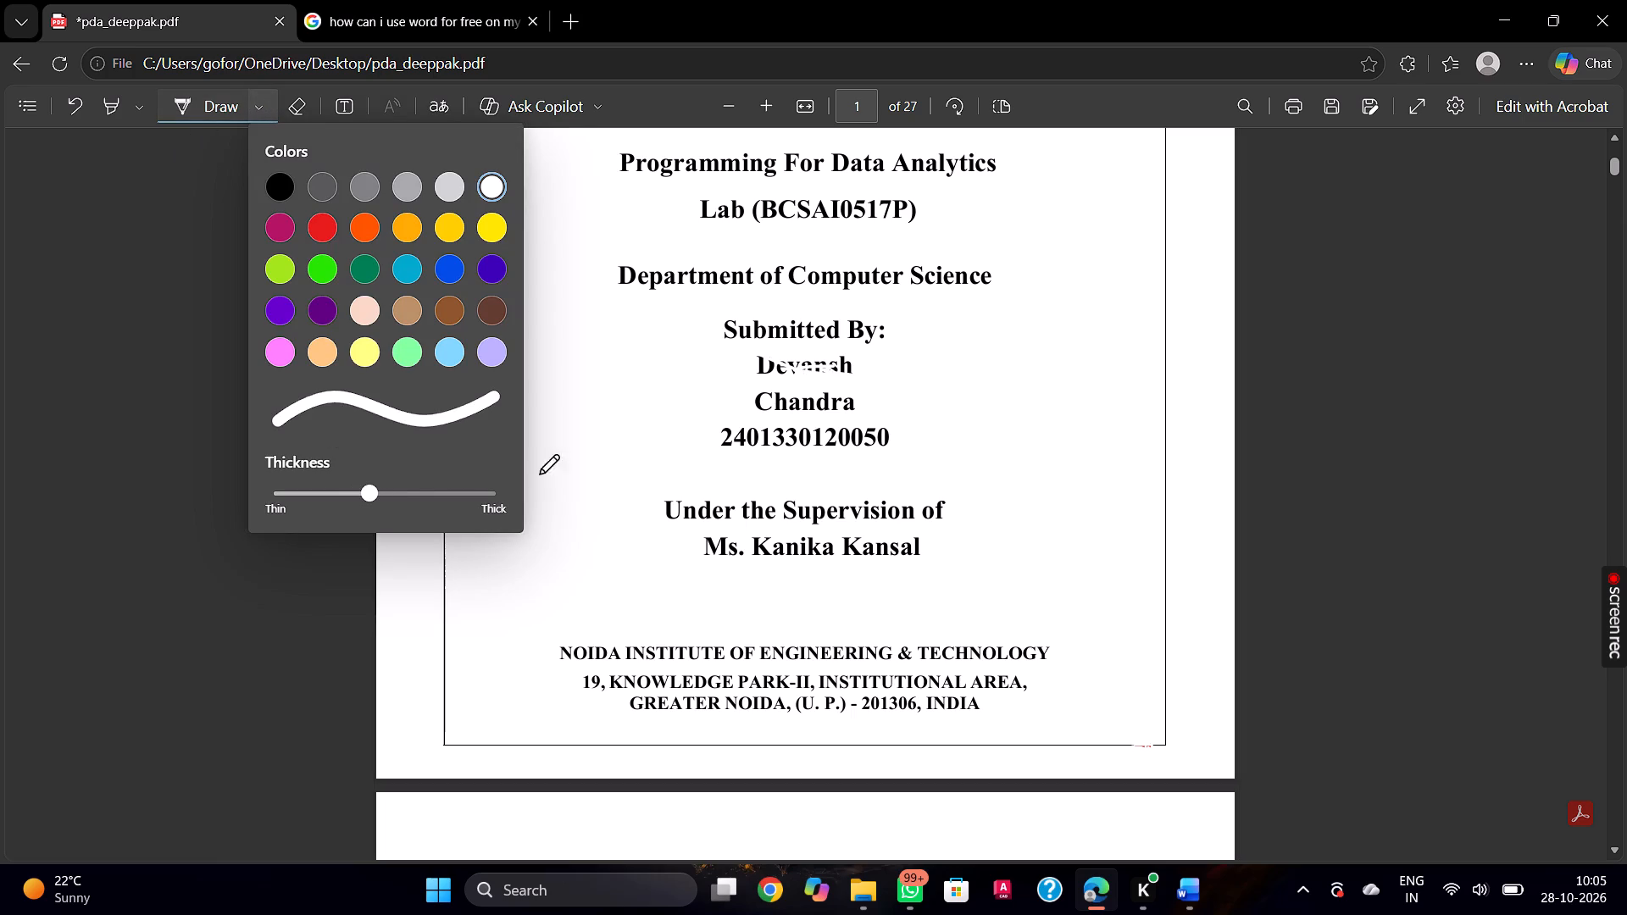
pyautogui.moveTo(862, 367); pyautogui.dragTo(820, 363)
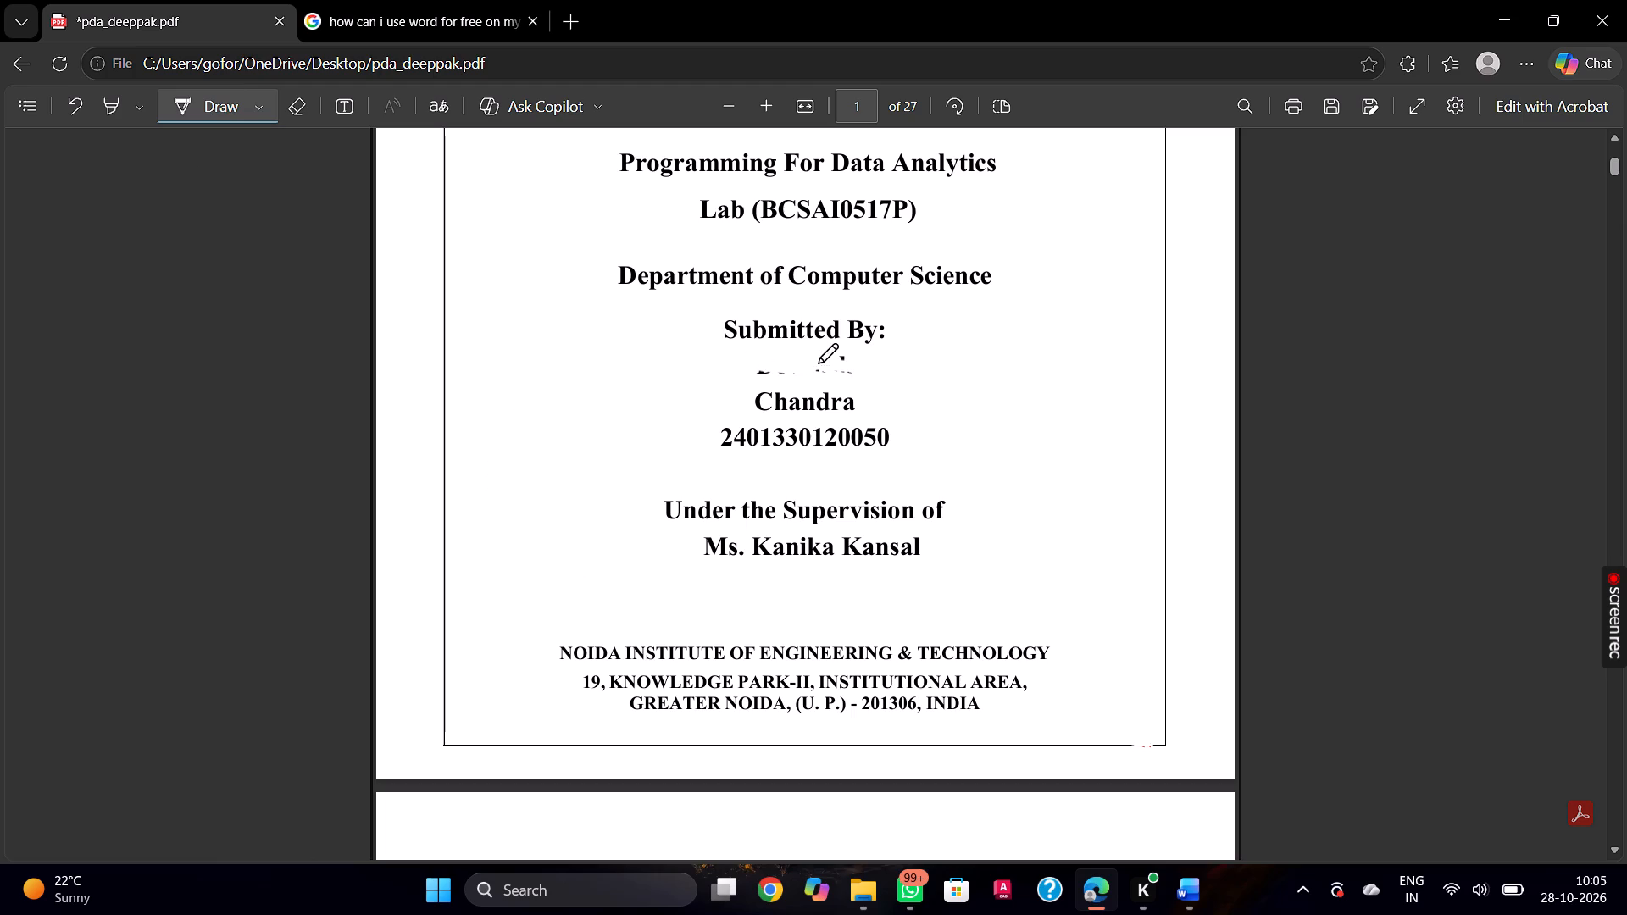
pyautogui.moveTo(820, 363); pyautogui.dragTo(757, 381)
pyautogui.moveTo(757, 381); pyautogui.dragTo(802, 369)
# Paint over the second line of the student's name, above the roll number, with the thick white pen.
pyautogui.moveTo(802, 369); pyautogui.dragTo(808, 406)
pyautogui.moveTo(808, 406); pyautogui.dragTo(815, 396)
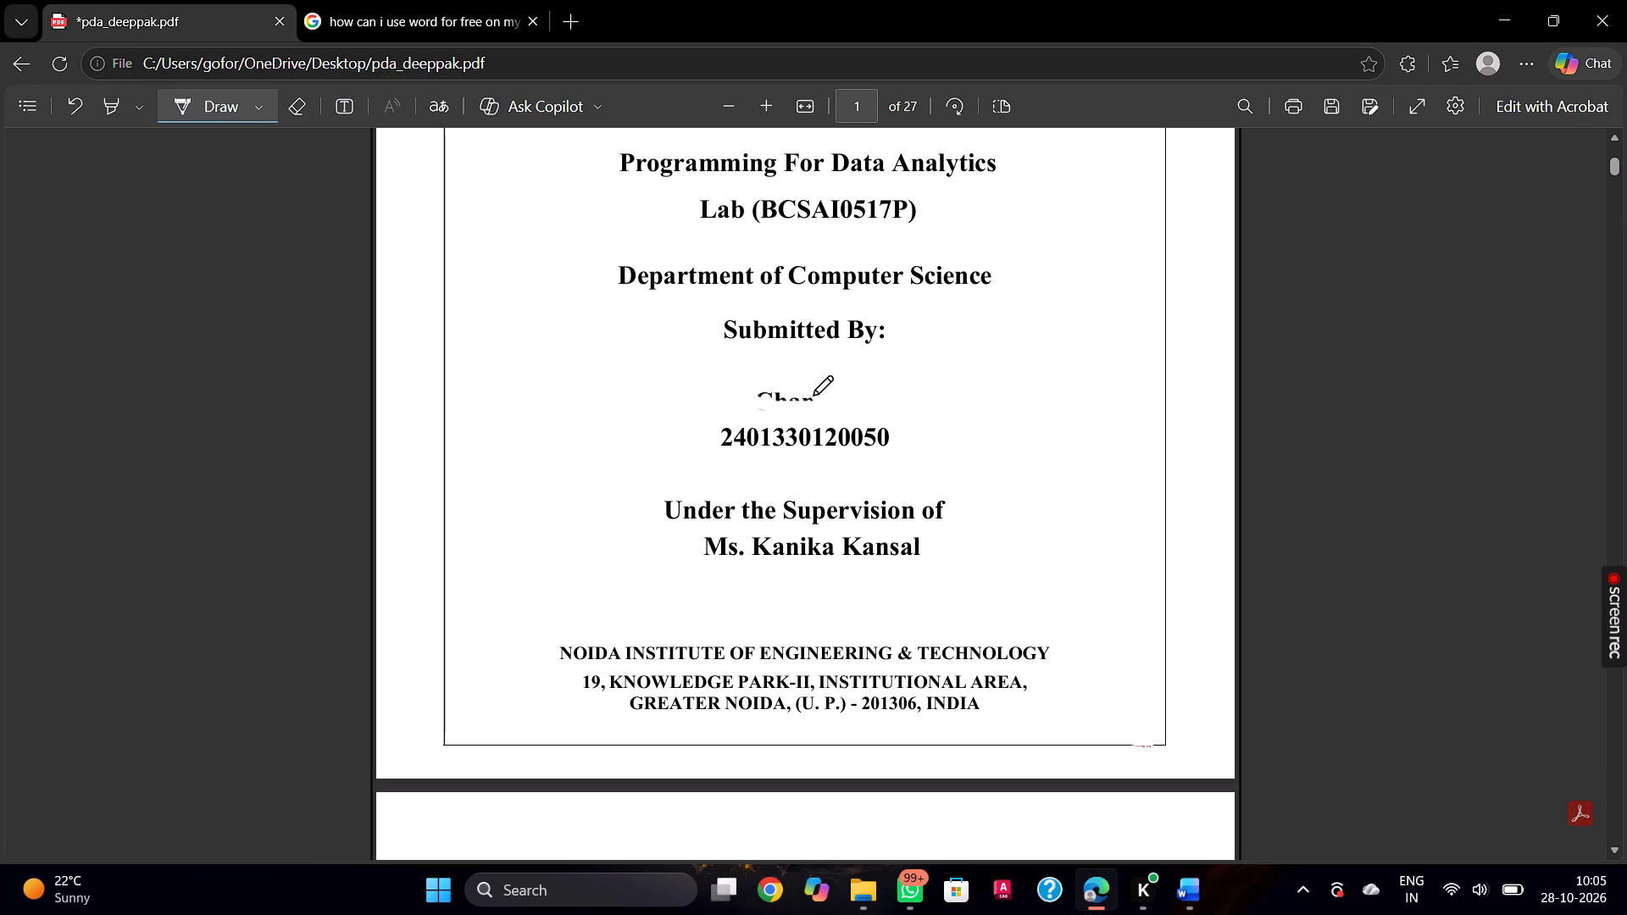
pyautogui.moveTo(815, 396); pyautogui.dragTo(779, 390)
pyautogui.moveTo(779, 390); pyautogui.dragTo(765, 391)
pyautogui.moveTo(765, 391); pyautogui.dragTo(861, 400)
# Paint over the last digits of the student's roll number on the cover page with the thick white pen.
pyautogui.moveTo(861, 400); pyautogui.dragTo(897, 428)
pyautogui.moveTo(897, 428); pyautogui.dragTo(895, 430)
pyautogui.moveTo(895, 430); pyautogui.dragTo(870, 432)
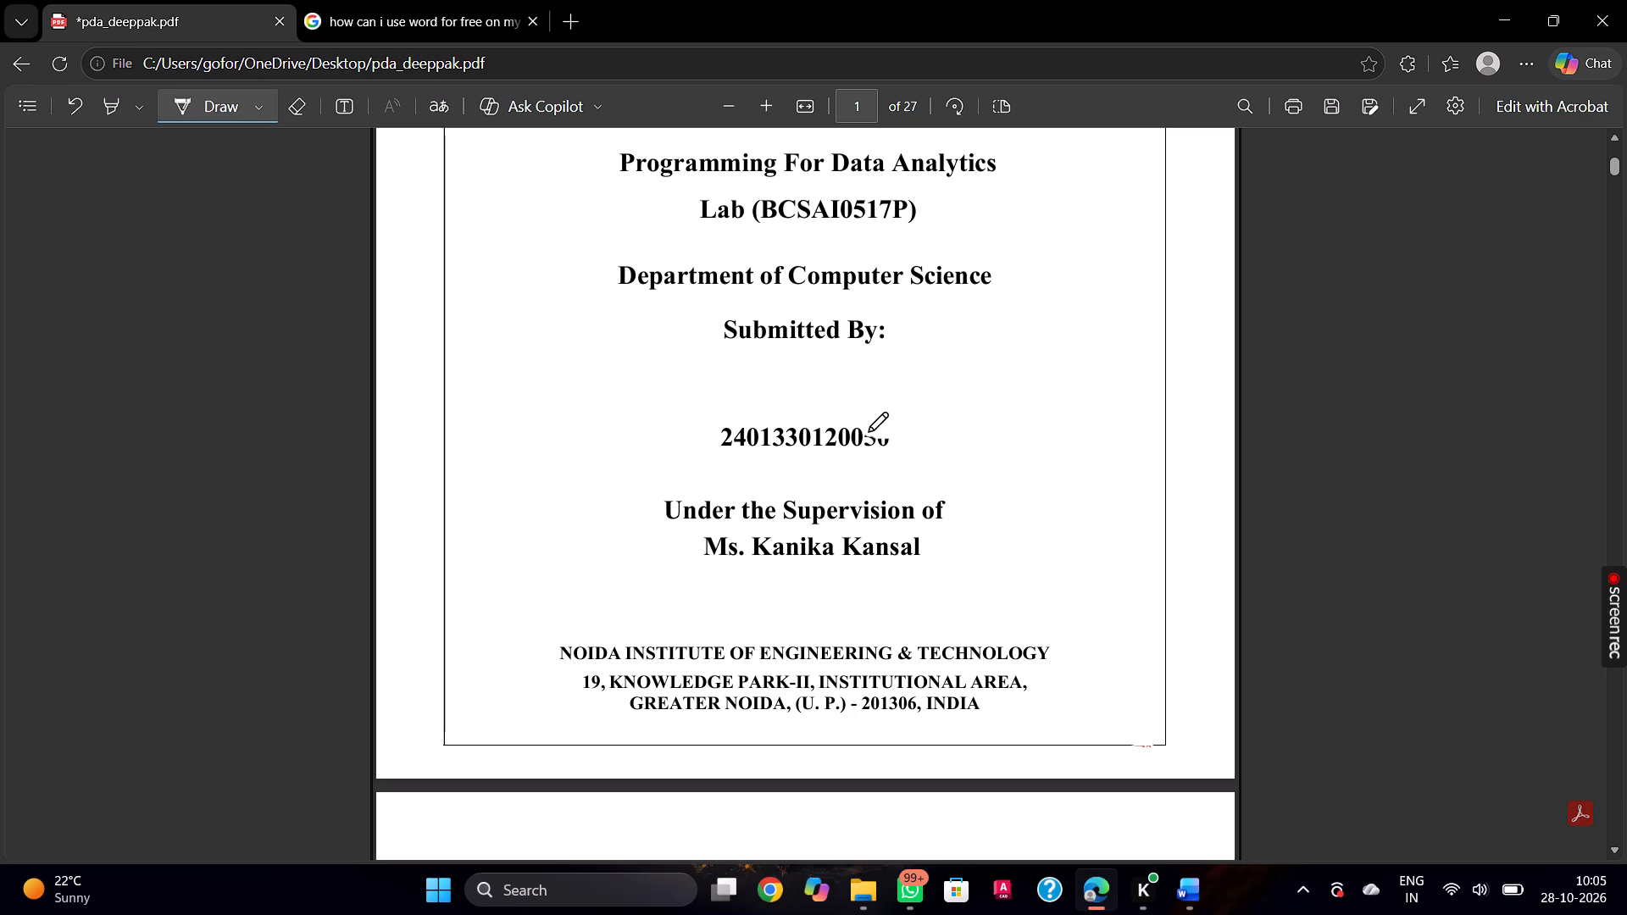
pyautogui.moveTo(870, 432); pyautogui.dragTo(871, 432)
pyautogui.moveTo(871, 432); pyautogui.dragTo(875, 439)
pyautogui.moveTo(875, 439); pyautogui.dragTo(886, 443)
pyautogui.moveTo(886, 443); pyautogui.dragTo(871, 435)
pyautogui.moveTo(871, 435); pyautogui.dragTo(870, 439)
pyautogui.moveTo(870, 439); pyautogui.dragTo(864, 440)
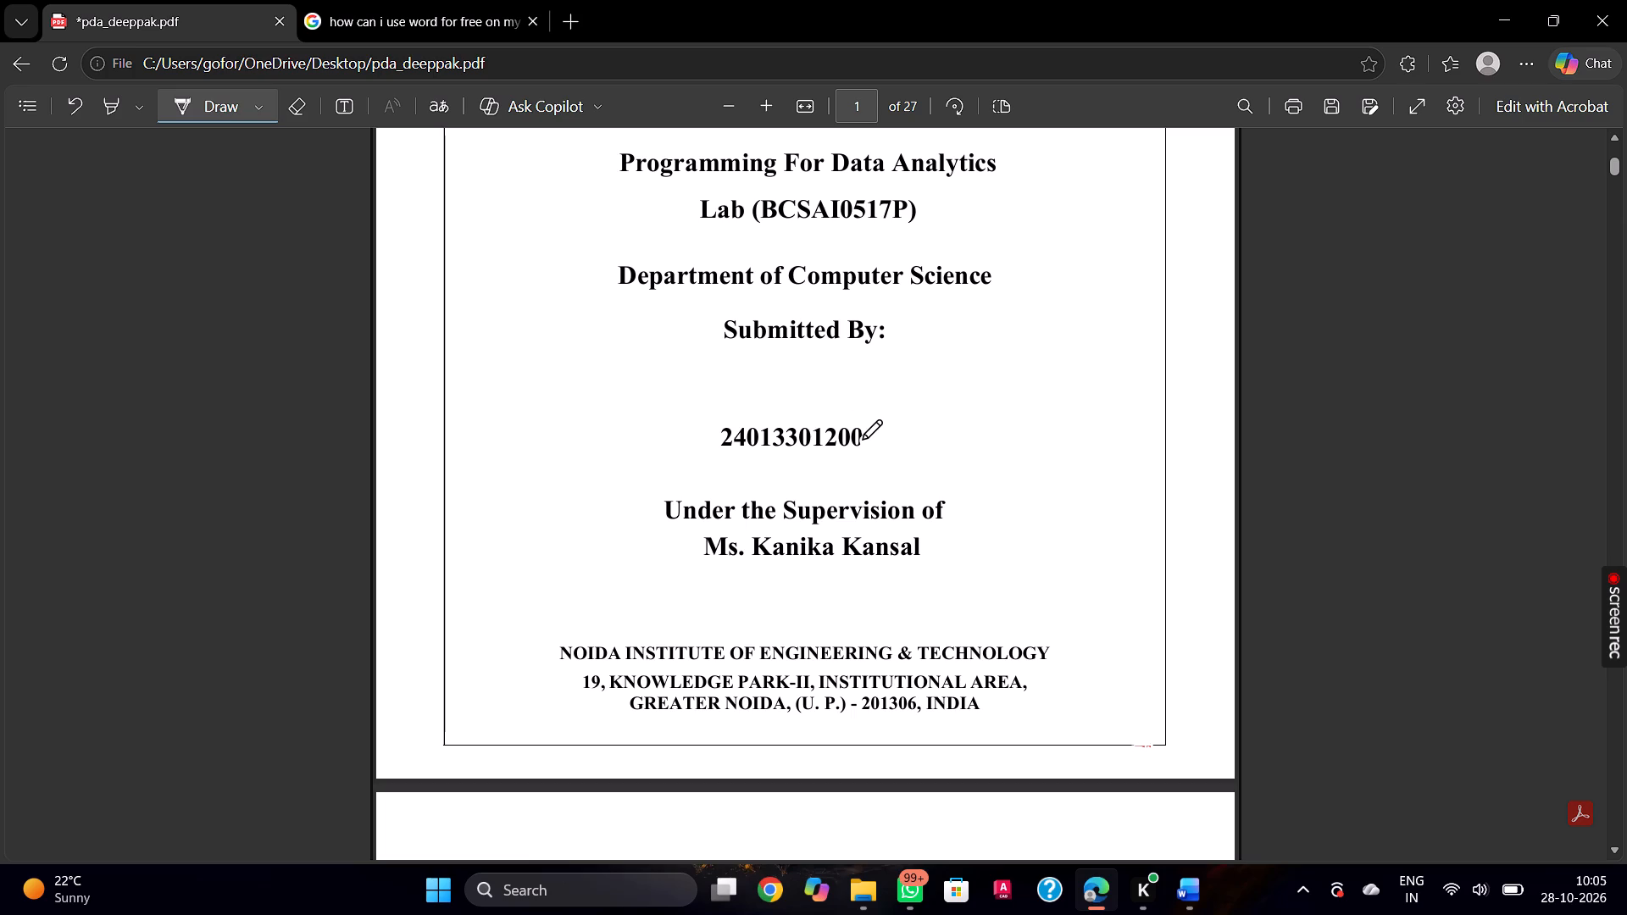
pyautogui.moveTo(864, 440); pyautogui.dragTo(862, 429)
pyautogui.moveTo(862, 429); pyautogui.dragTo(858, 435)
# Paint over one more digit at the end of the student's roll number with the thick white pen.
pyautogui.moveTo(862, 431); pyautogui.dragTo(859, 445)
pyautogui.moveTo(859, 445); pyautogui.dragTo(864, 446)
# Add a text box just below "Submitted By:" on the cover page and enter the new student's name.
pyautogui.click(341, 108)
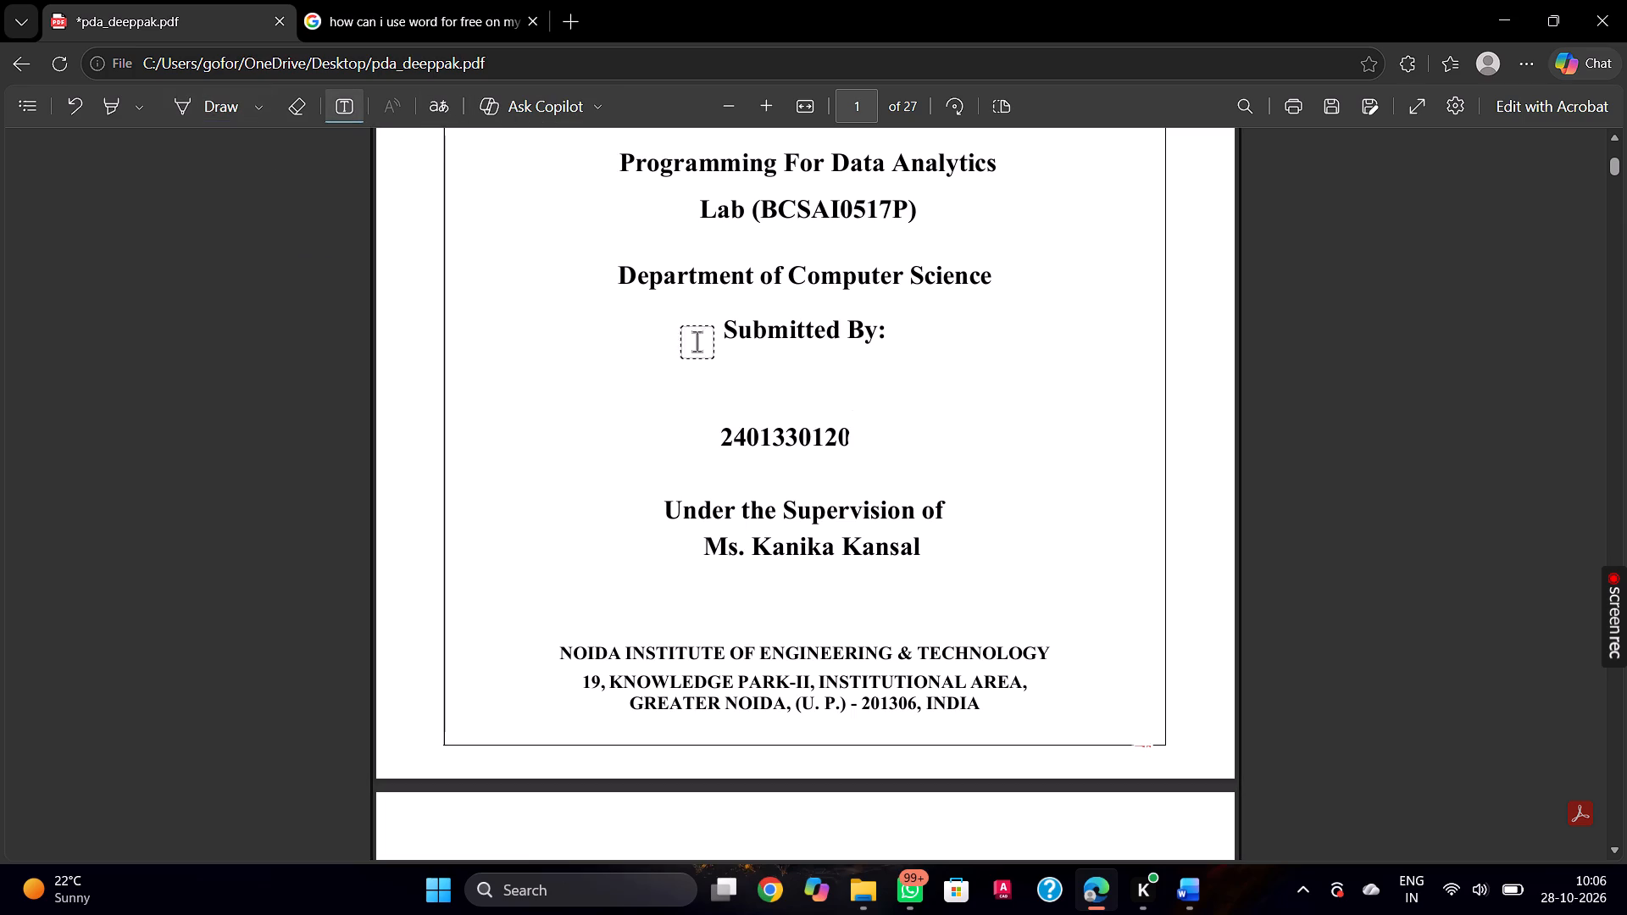
pyautogui.click(747, 356)
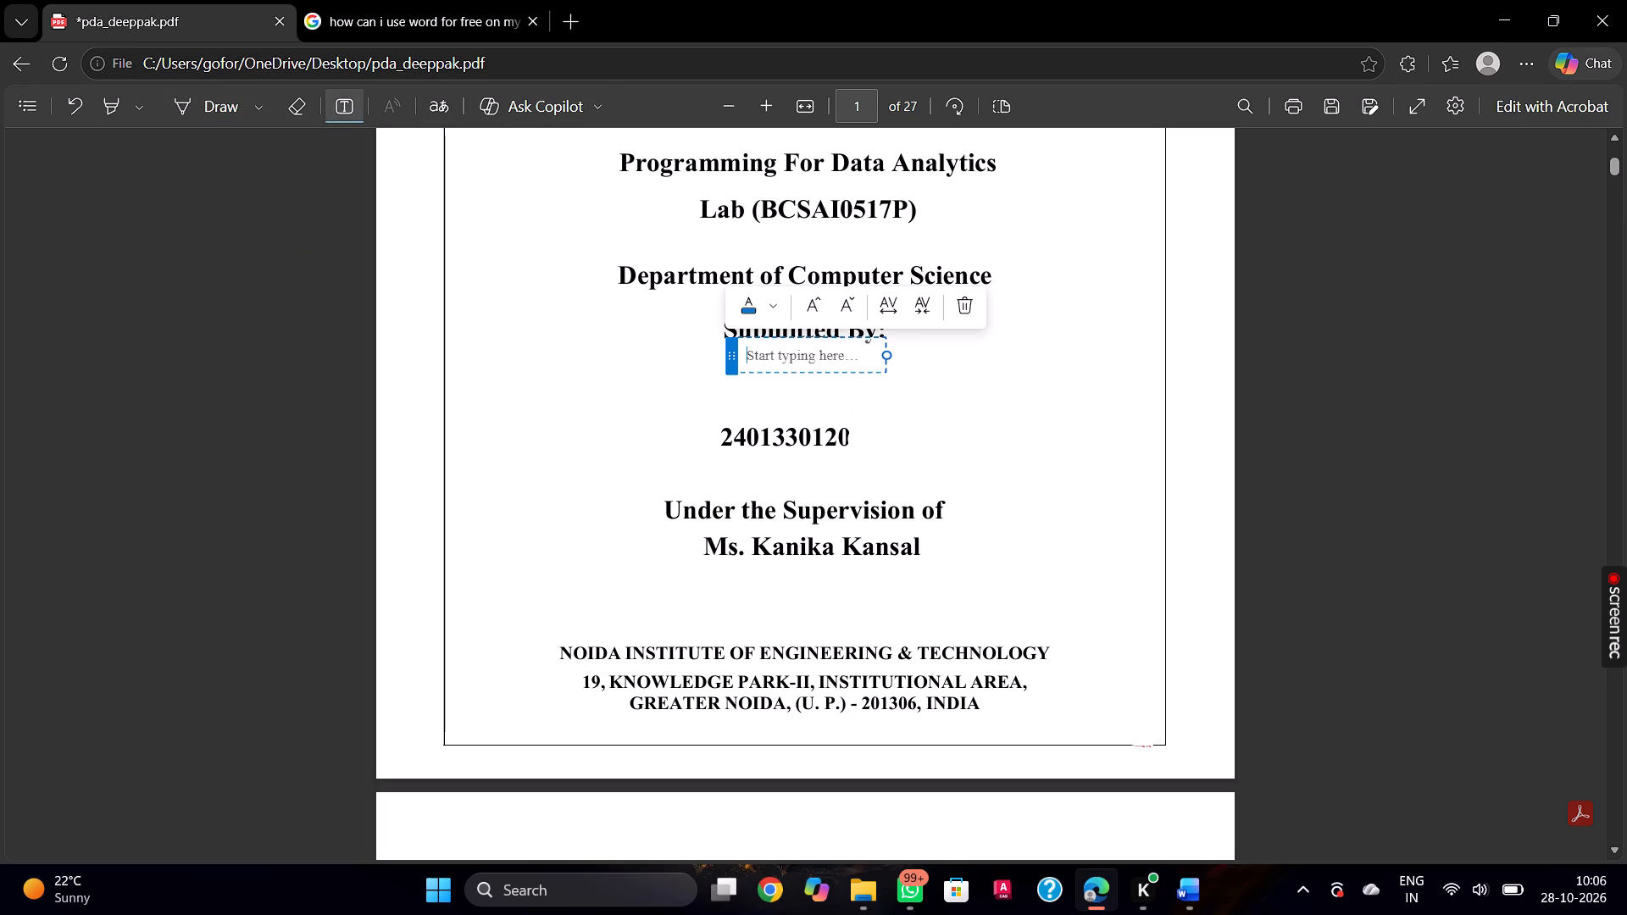
pyautogui.click(746, 356)
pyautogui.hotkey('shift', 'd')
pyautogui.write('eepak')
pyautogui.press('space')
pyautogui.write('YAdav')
pyautogui.click(819, 359)
pyautogui.press('BackSpace')
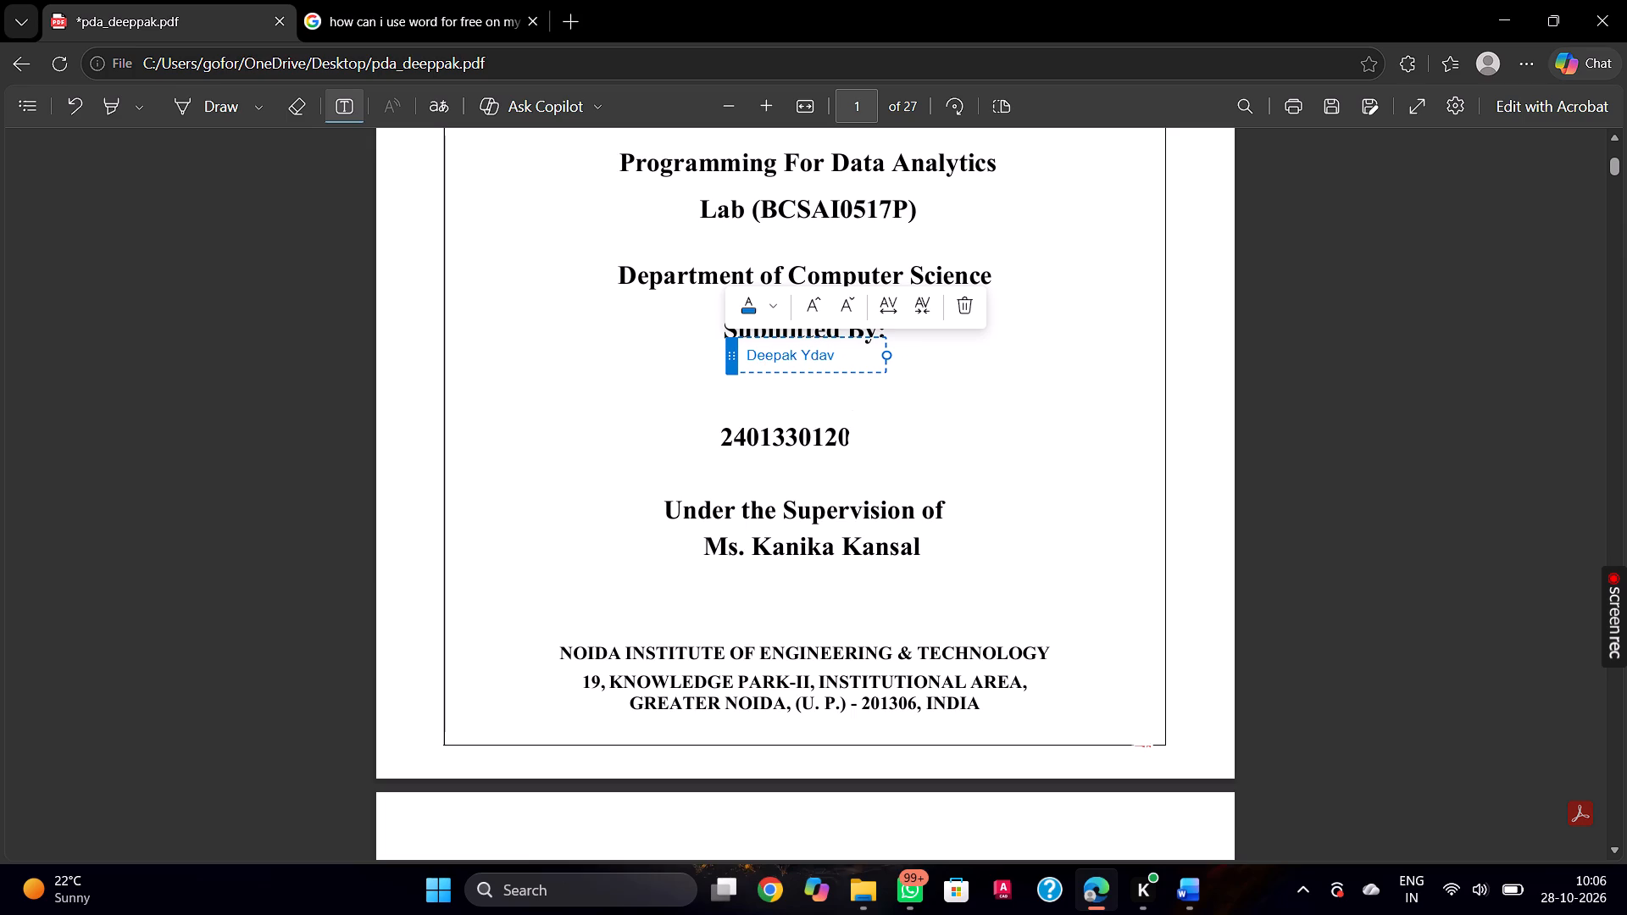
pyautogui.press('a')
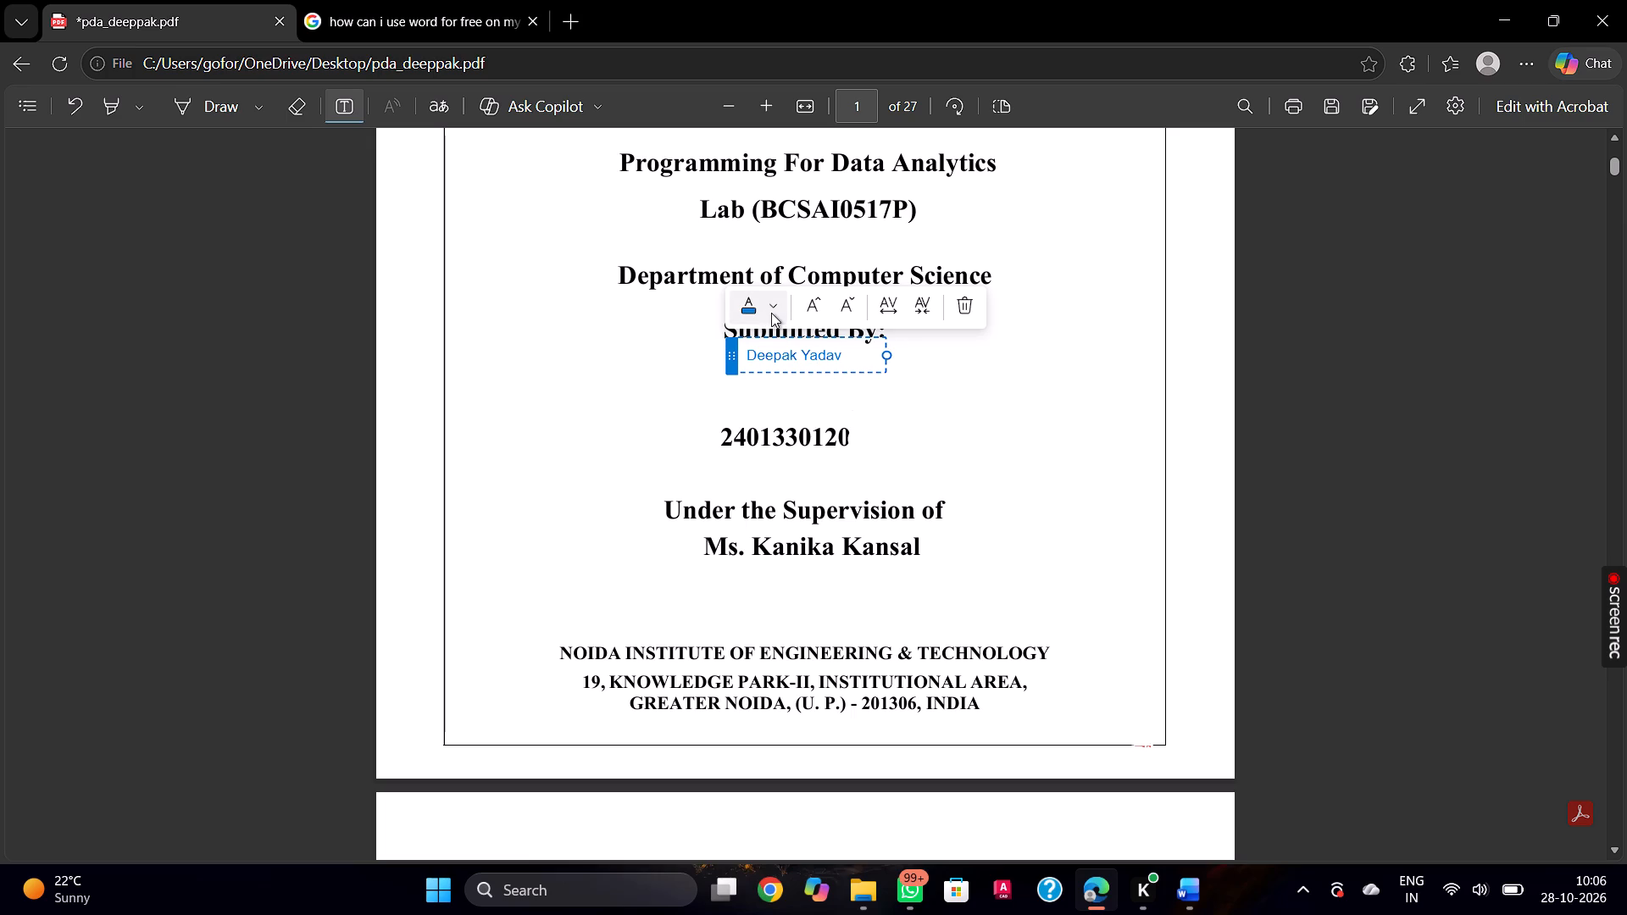
# Make the added student name text black and enlarge it by five size increments.
pyautogui.click(775, 312)
pyautogui.click(758, 263)
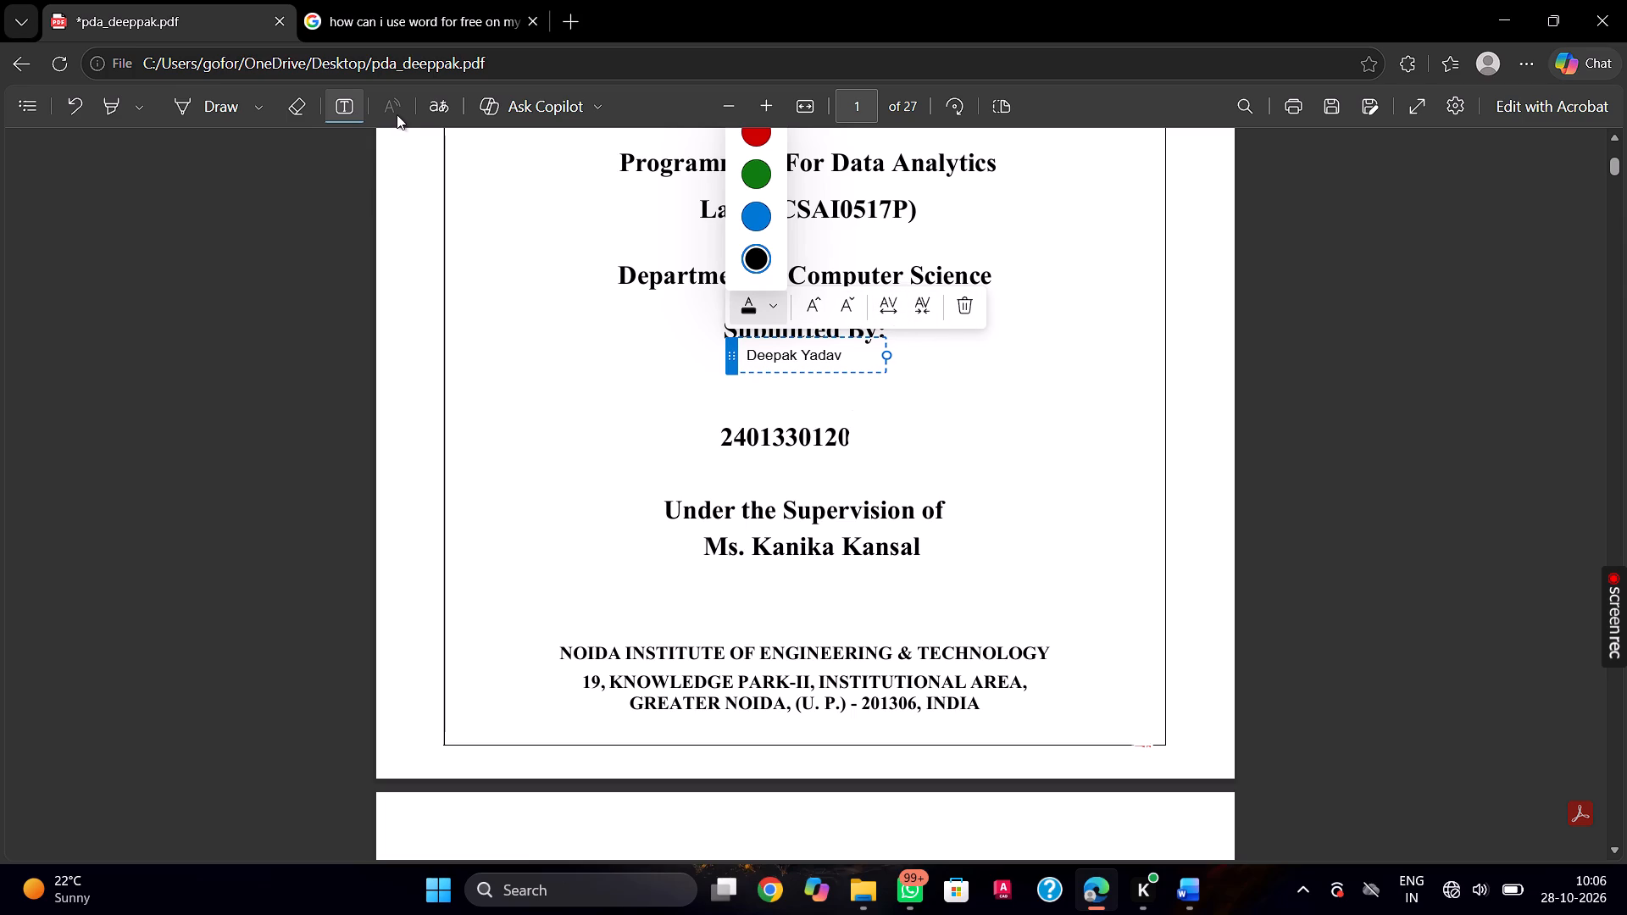
pyautogui.click(36, 102)
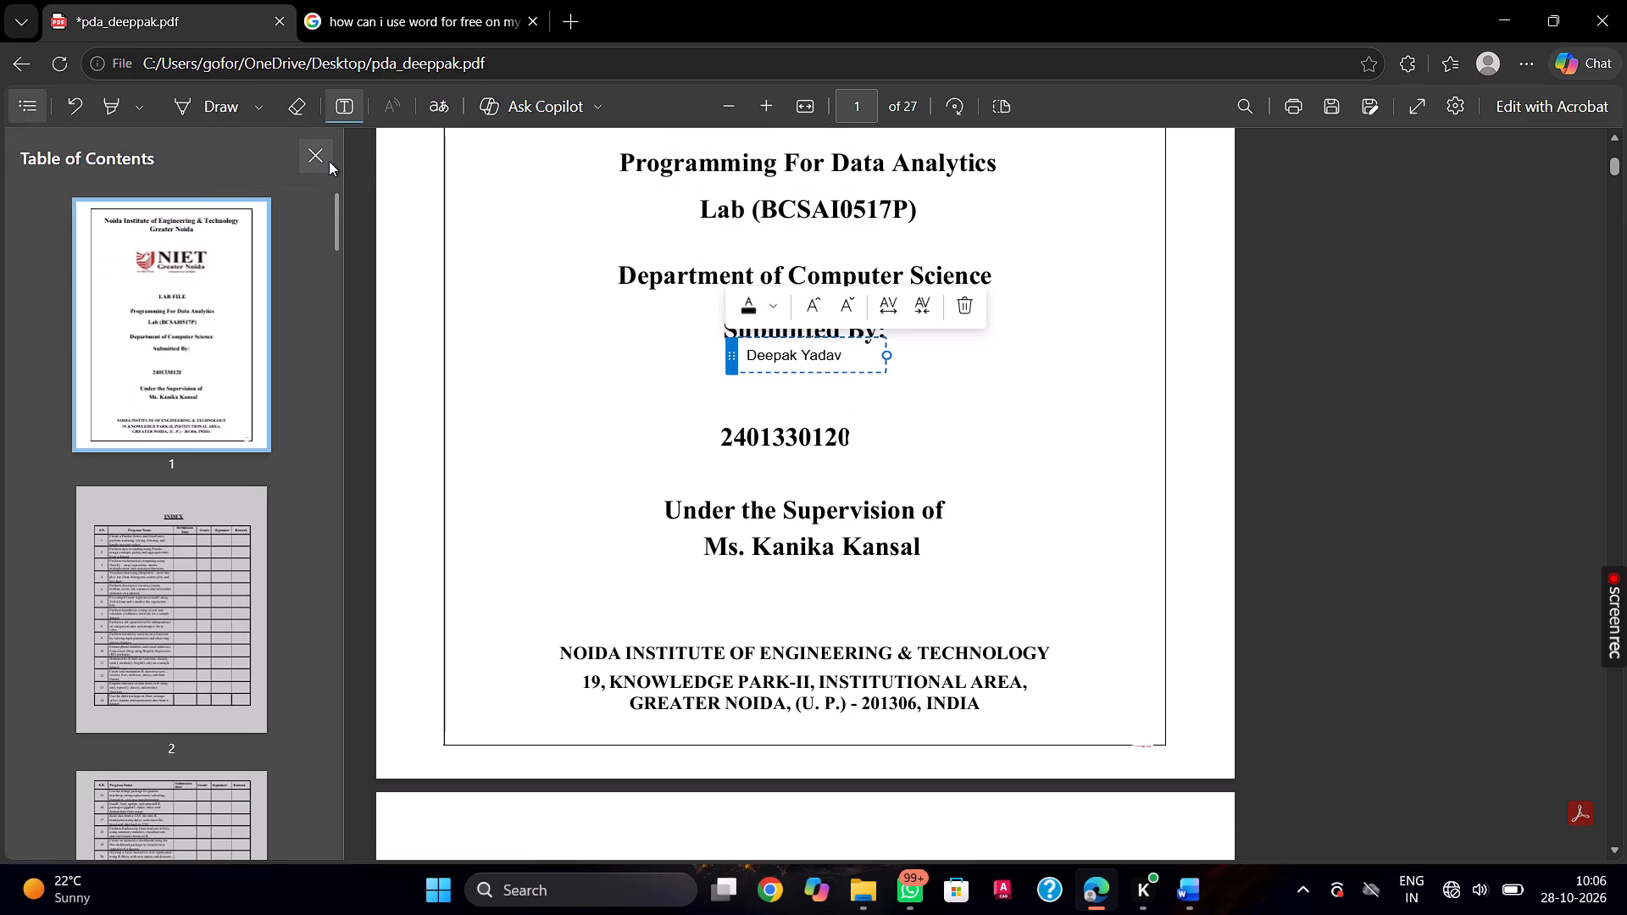
pyautogui.click(320, 154)
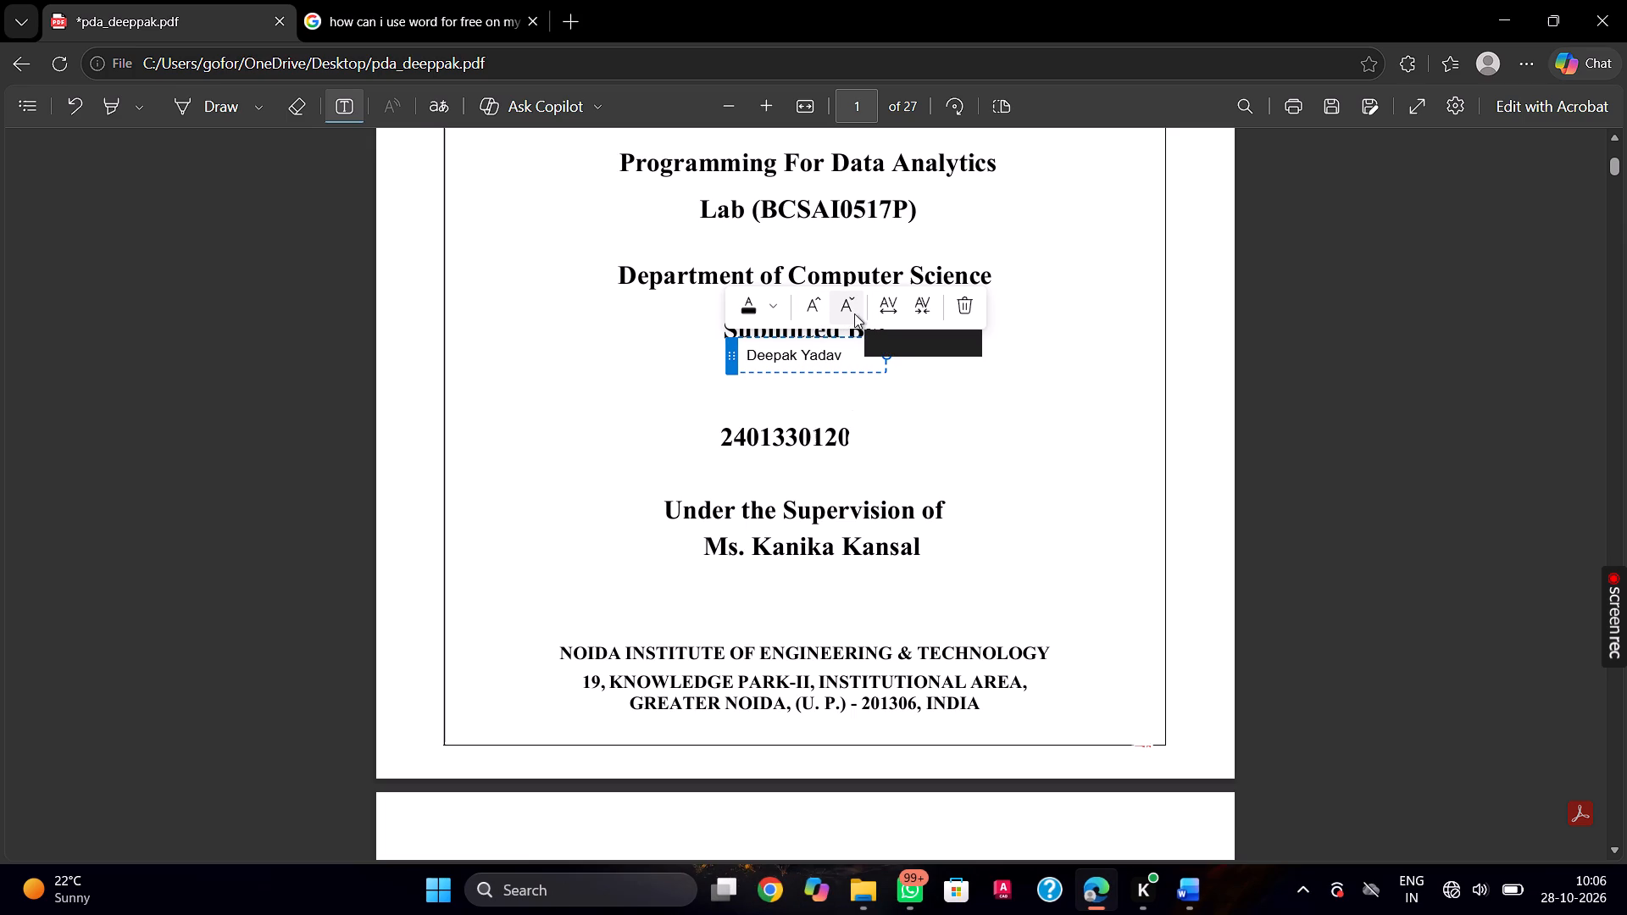
pyautogui.doubleClick(817, 306)
pyautogui.click(817, 306)
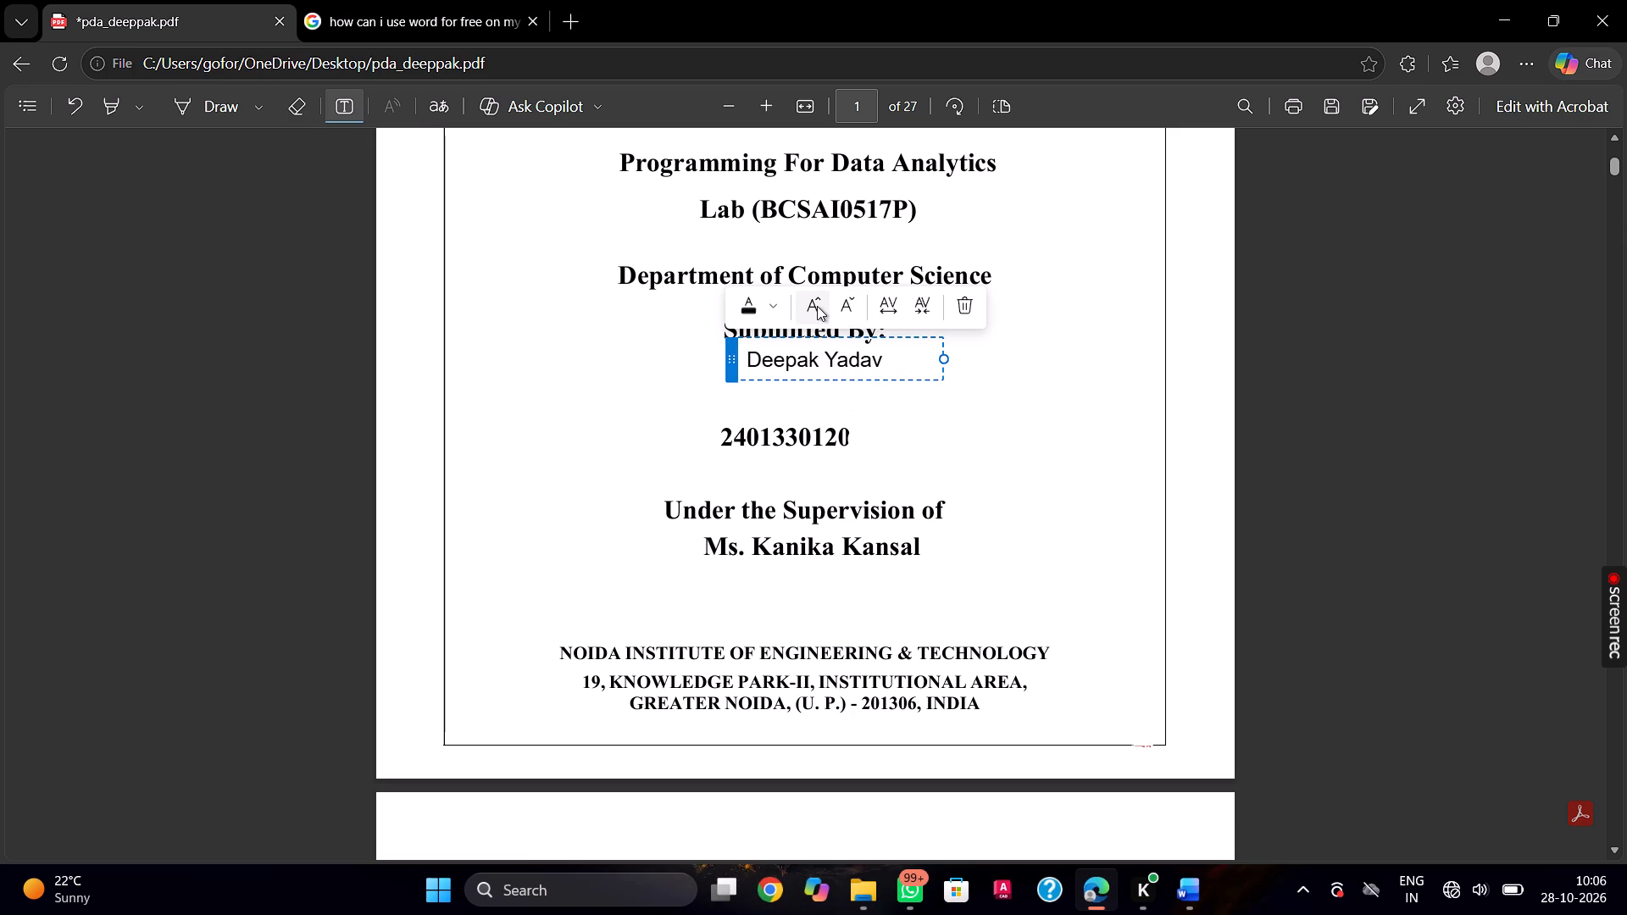
pyautogui.click(817, 306)
pyautogui.click(817, 306)
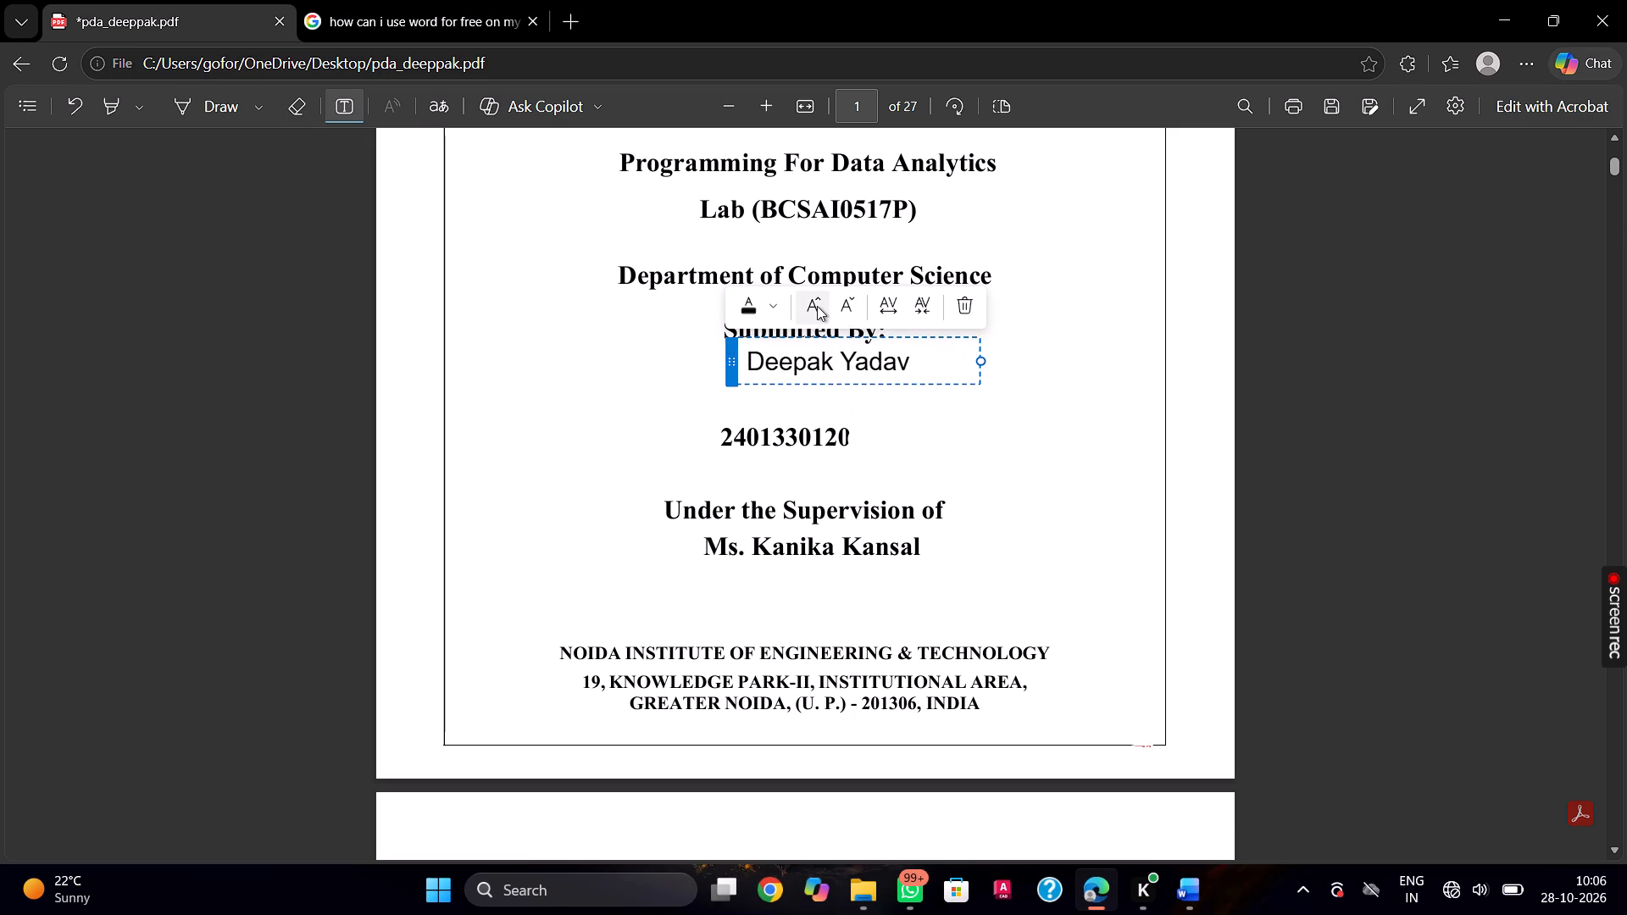
# Enlarge the replacement name text on the cover page and narrow its text box to fit the name closely.
pyautogui.click(817, 306)
pyautogui.click(817, 306)
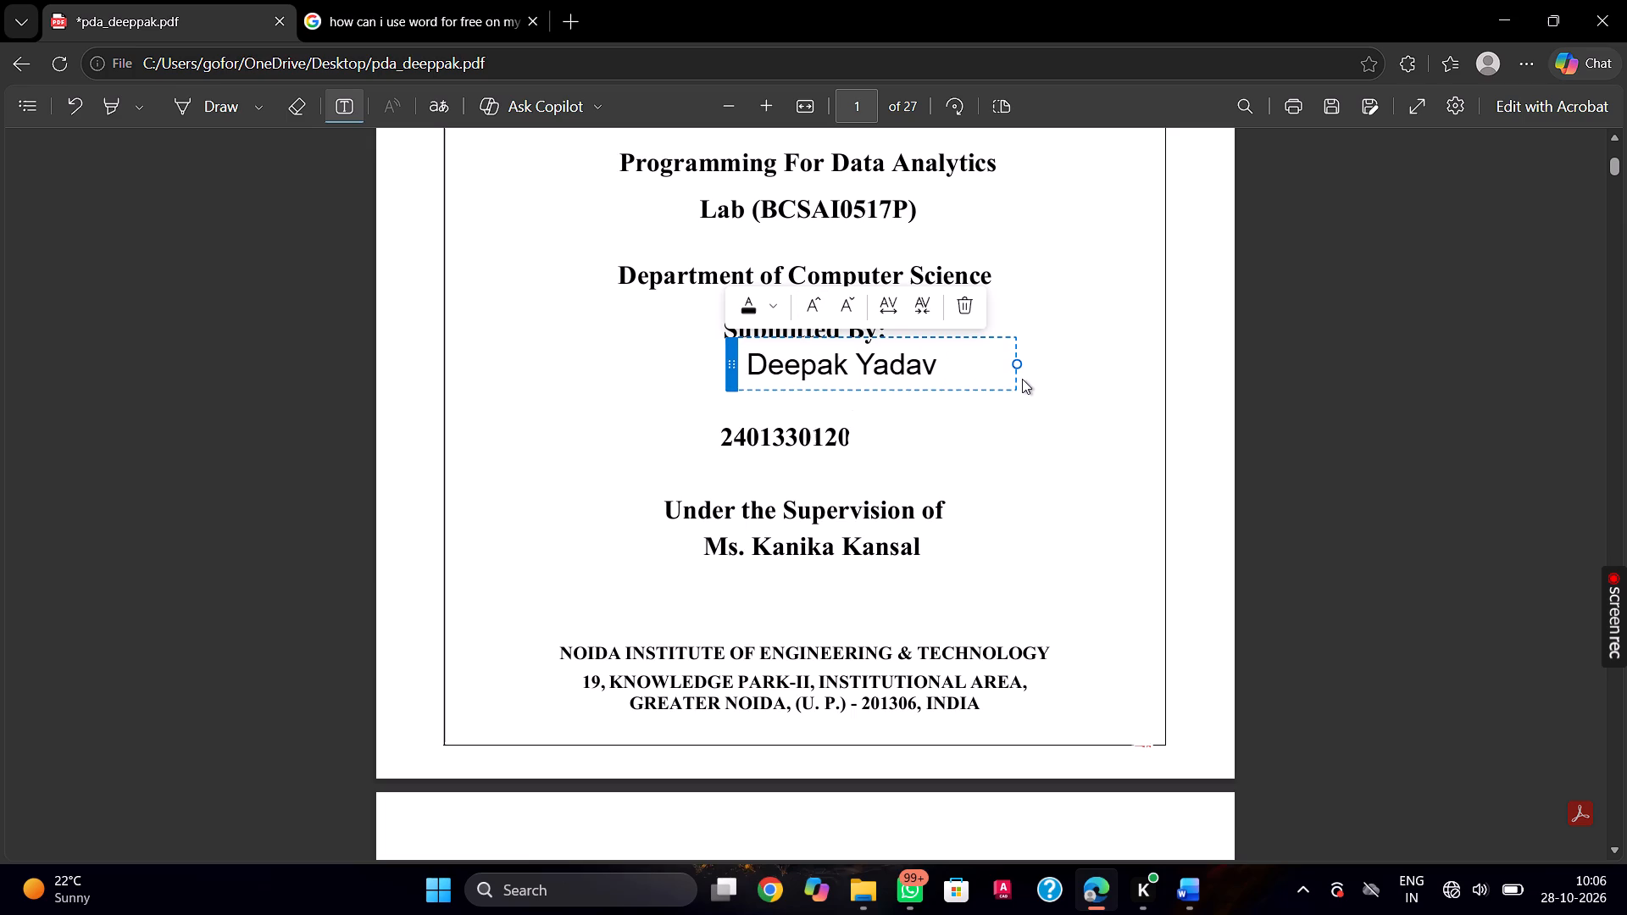
pyautogui.moveTo(1017, 364); pyautogui.dragTo(963, 364)
pyautogui.moveTo(963, 364); pyautogui.dragTo(956, 365)
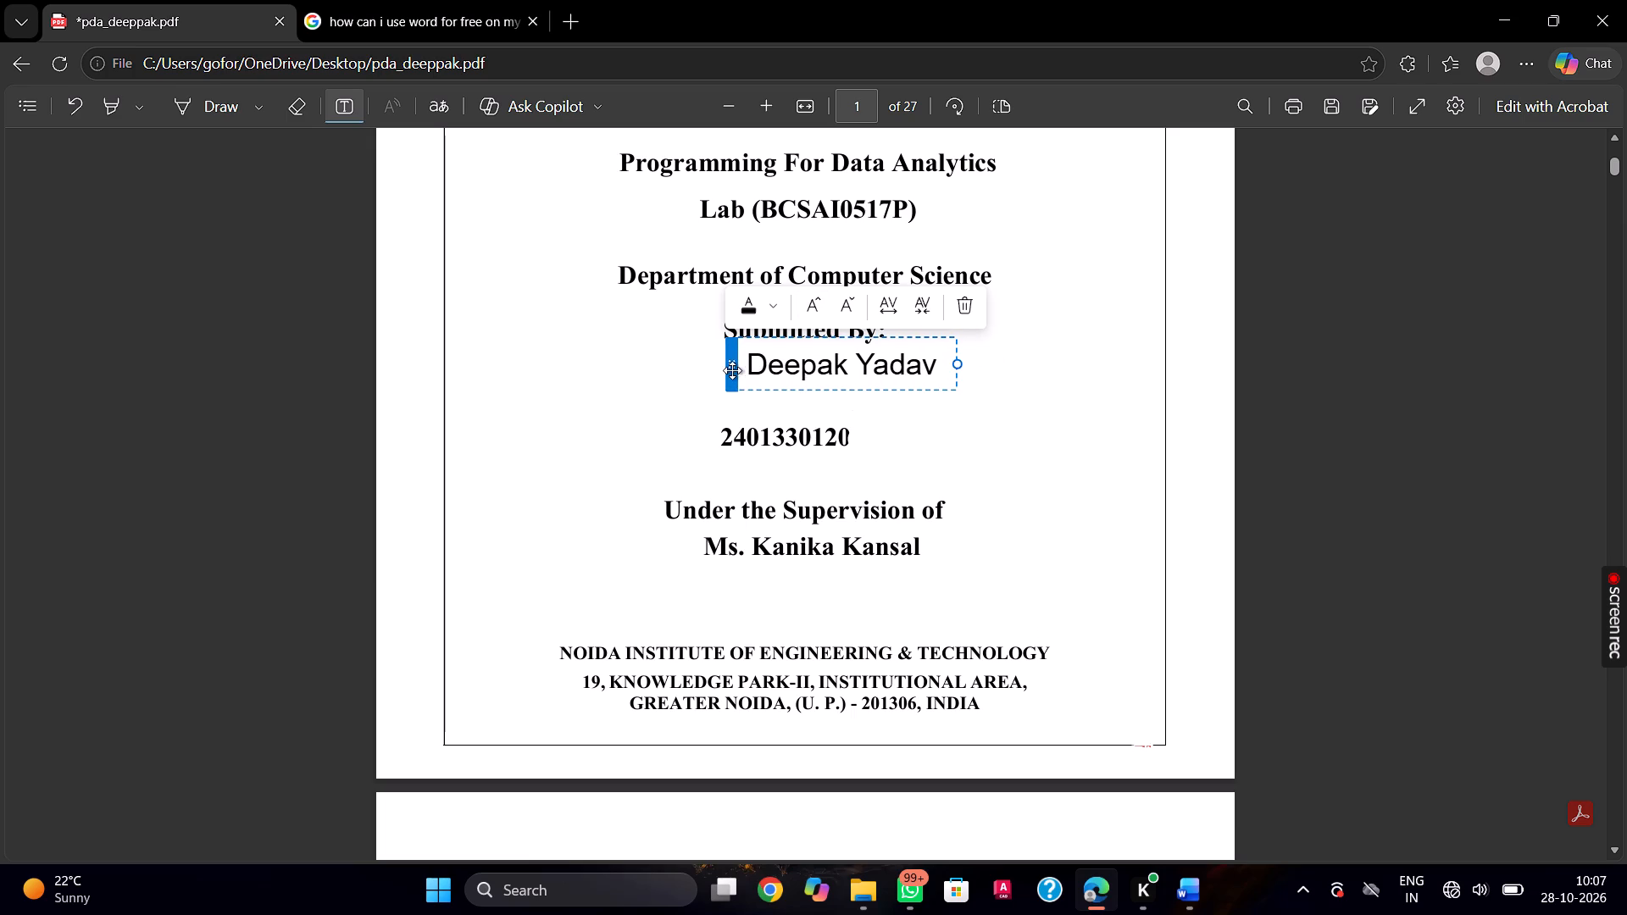
# Move the name text box so it sits centred between "Submitted By:" and the roll number.
pyautogui.moveTo(730, 370); pyautogui.dragTo(699, 358)
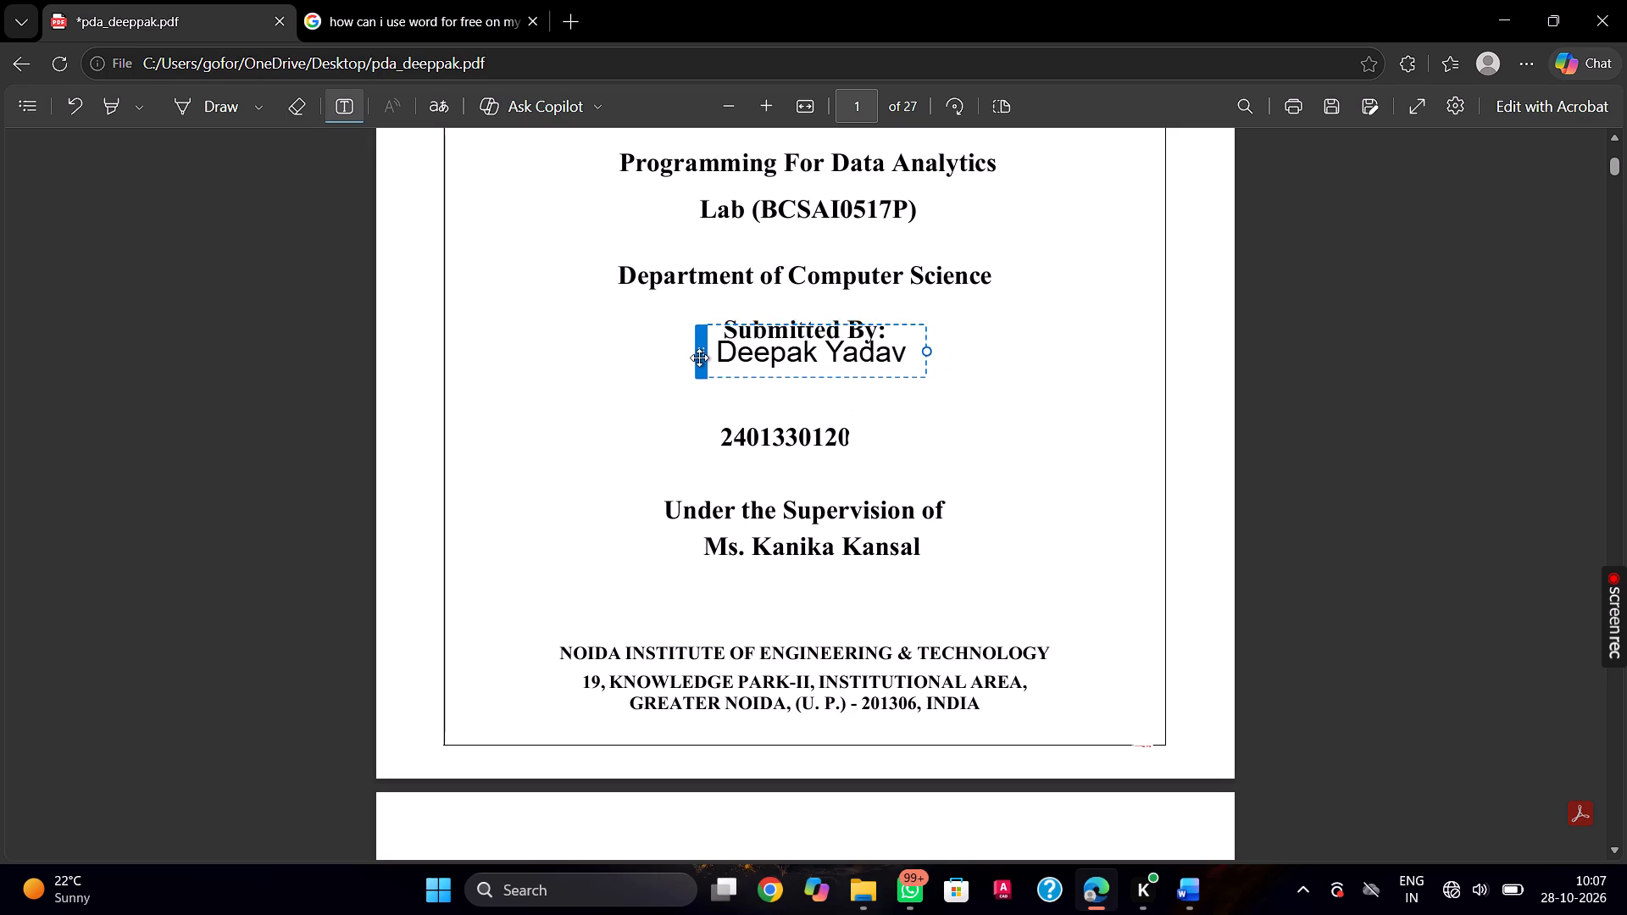
pyautogui.moveTo(699, 358); pyautogui.dragTo(686, 384)
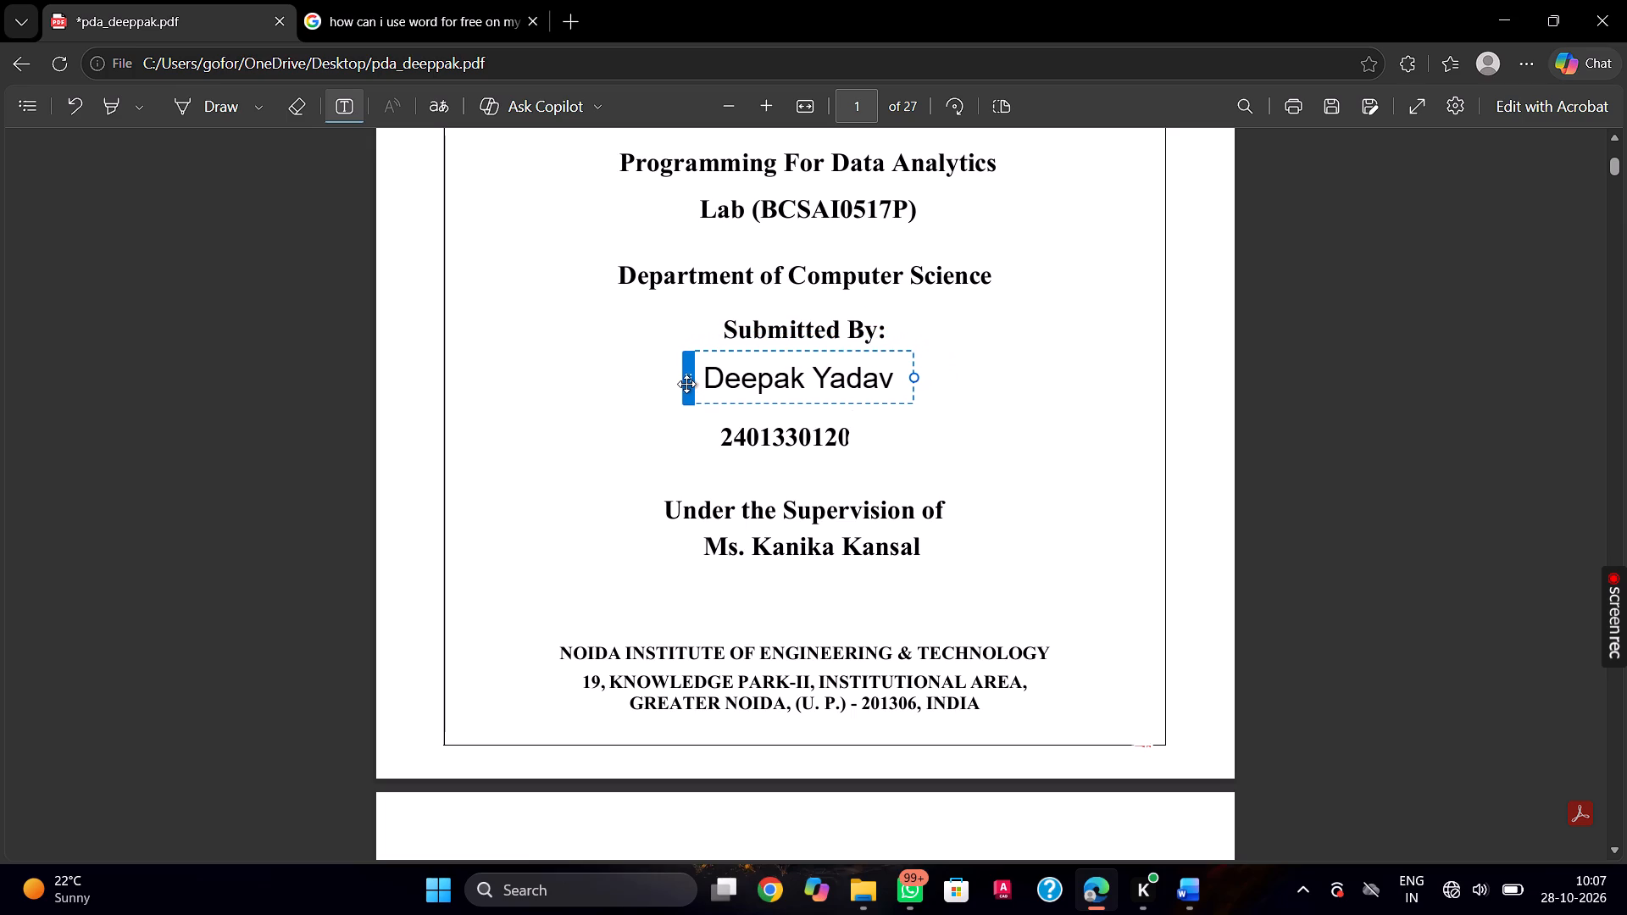
pyautogui.moveTo(686, 384); pyautogui.dragTo(678, 377)
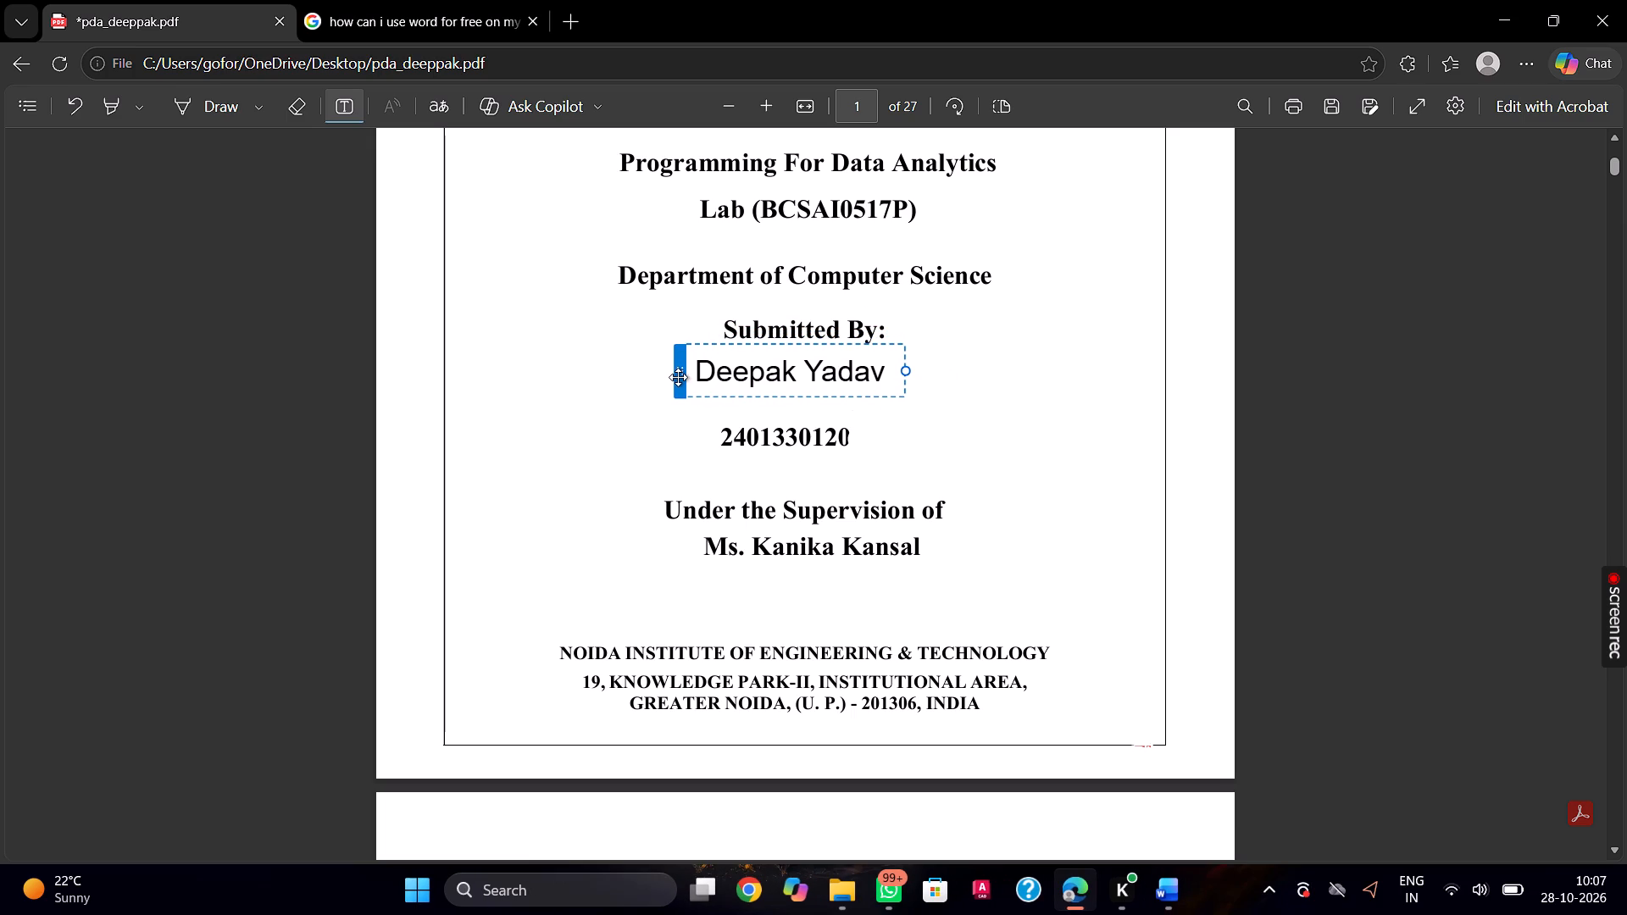
pyautogui.moveTo(678, 377); pyautogui.dragTo(686, 377)
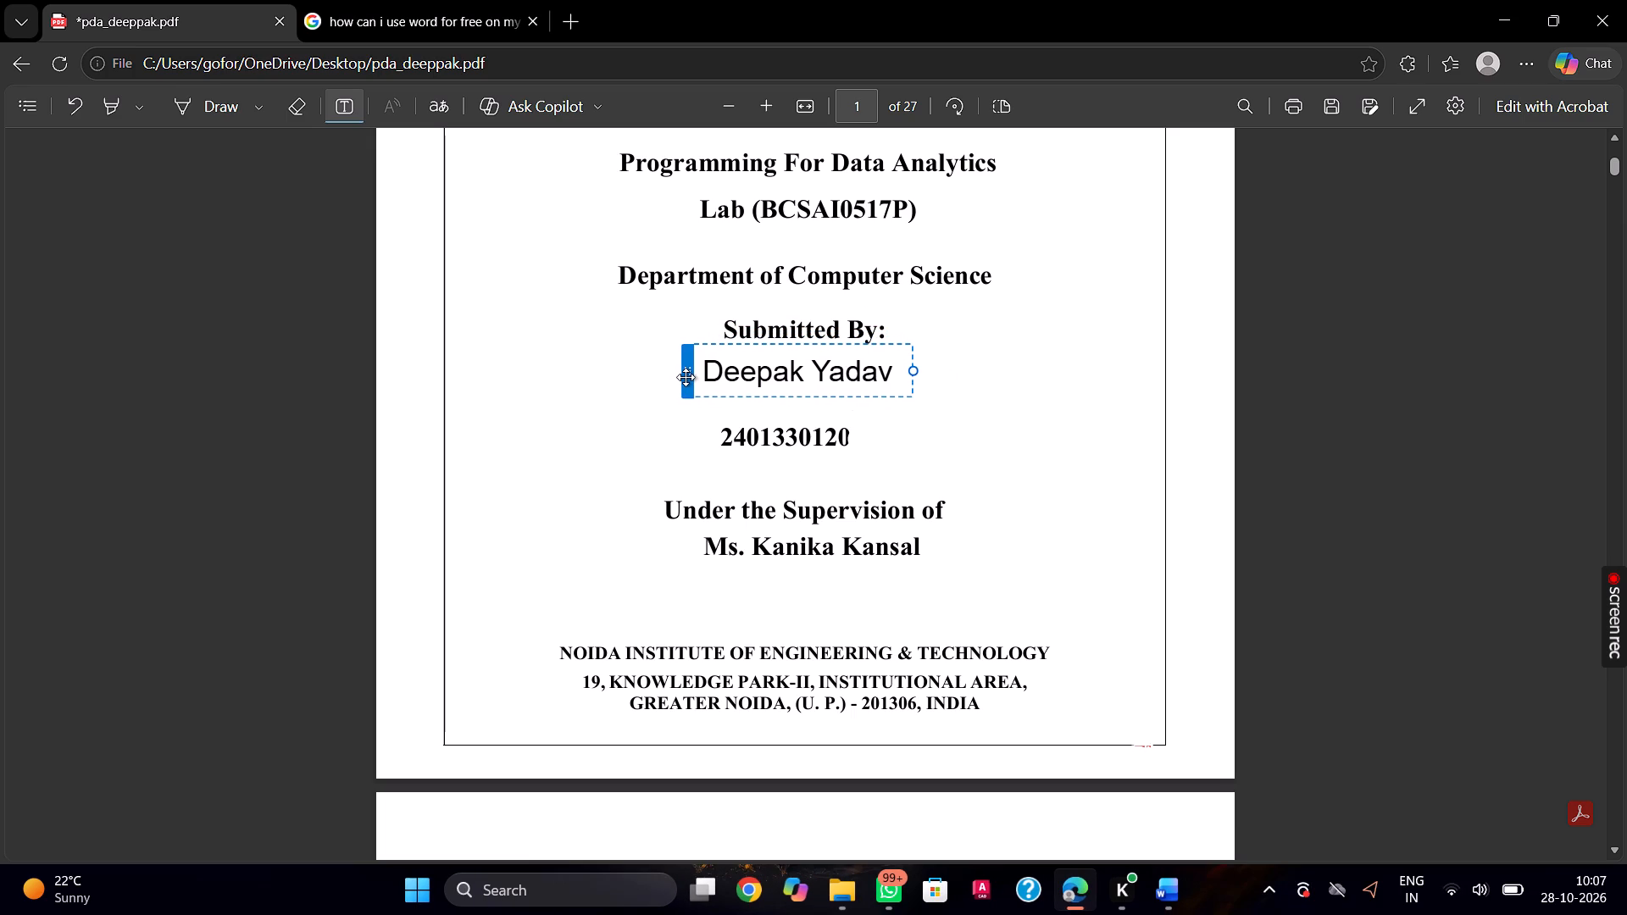
pyautogui.moveTo(686, 377); pyautogui.dragTo(683, 377)
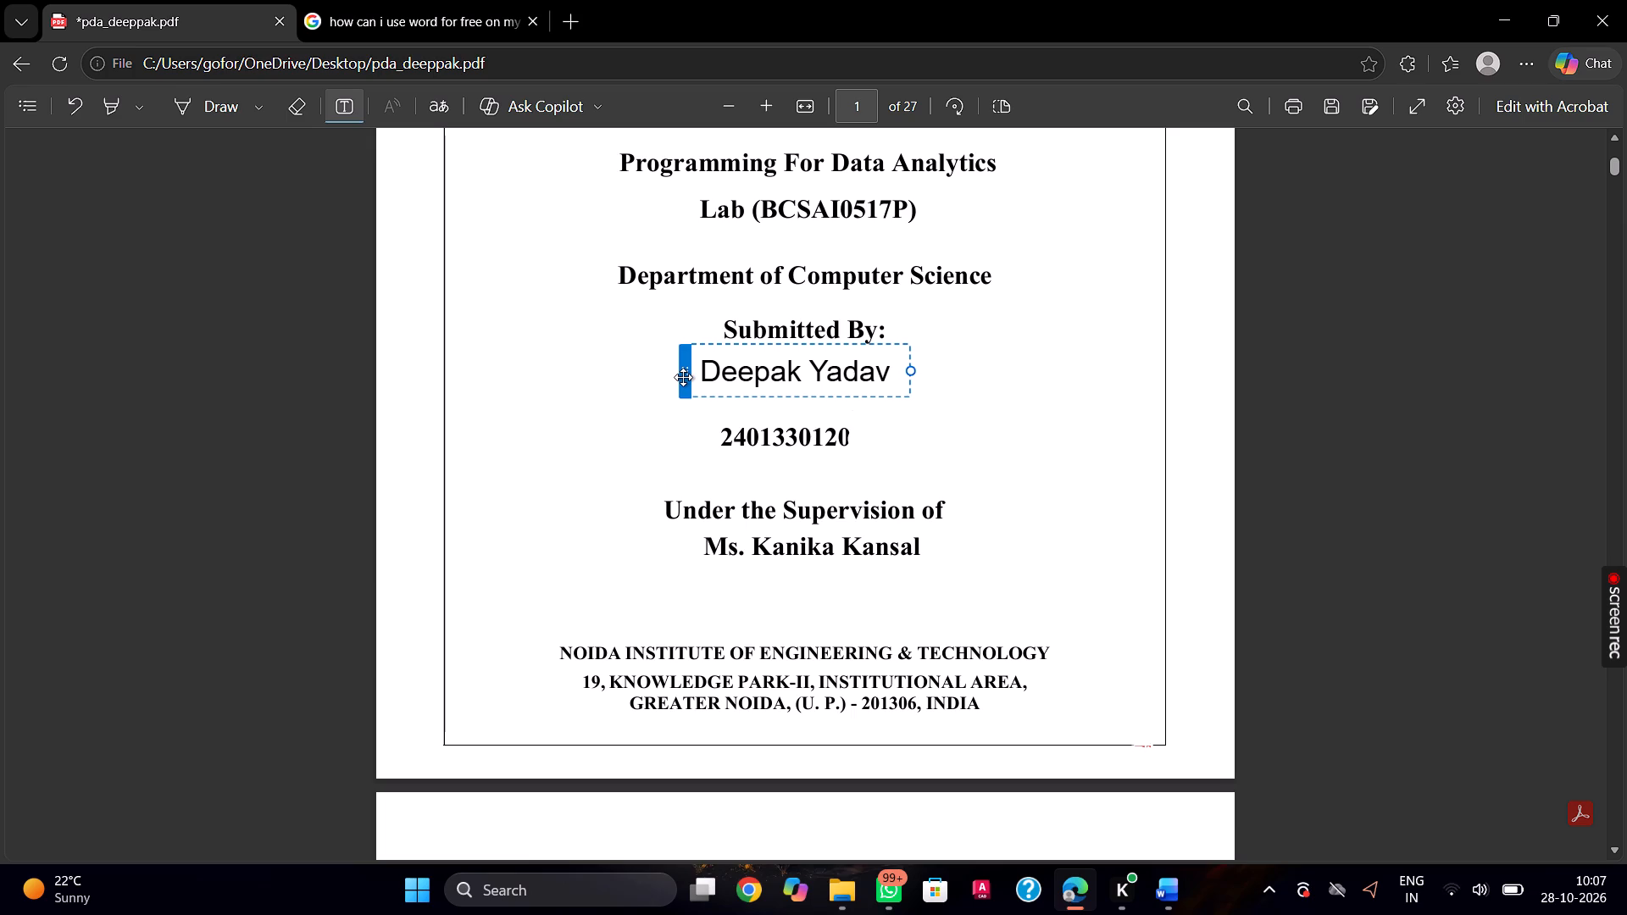
pyautogui.moveTo(683, 377); pyautogui.dragTo(690, 380)
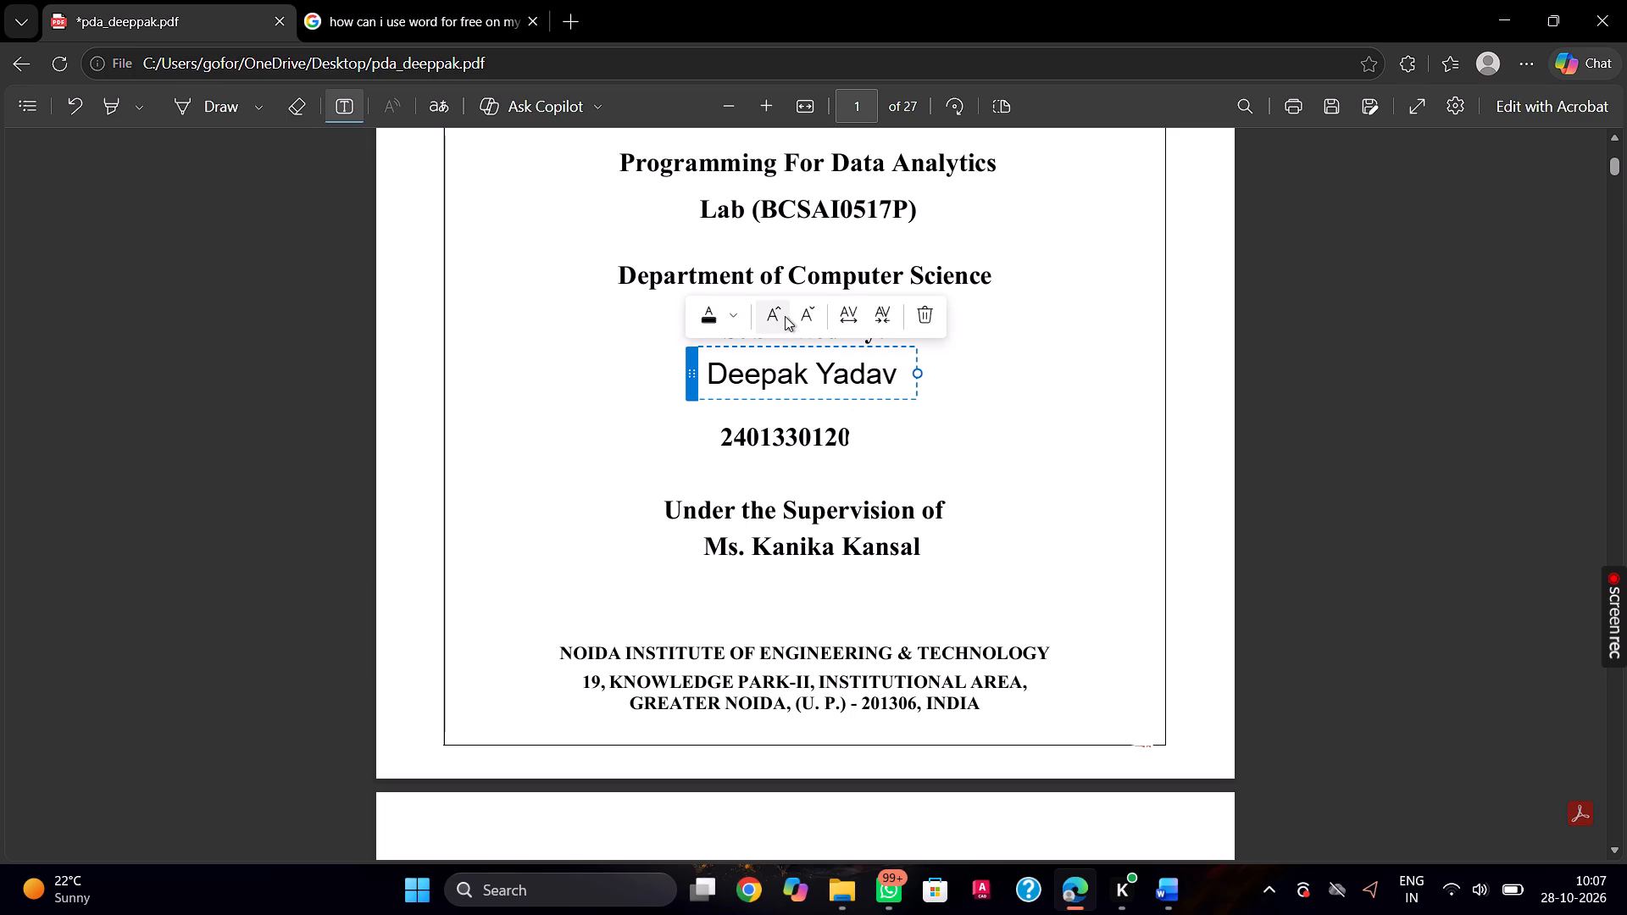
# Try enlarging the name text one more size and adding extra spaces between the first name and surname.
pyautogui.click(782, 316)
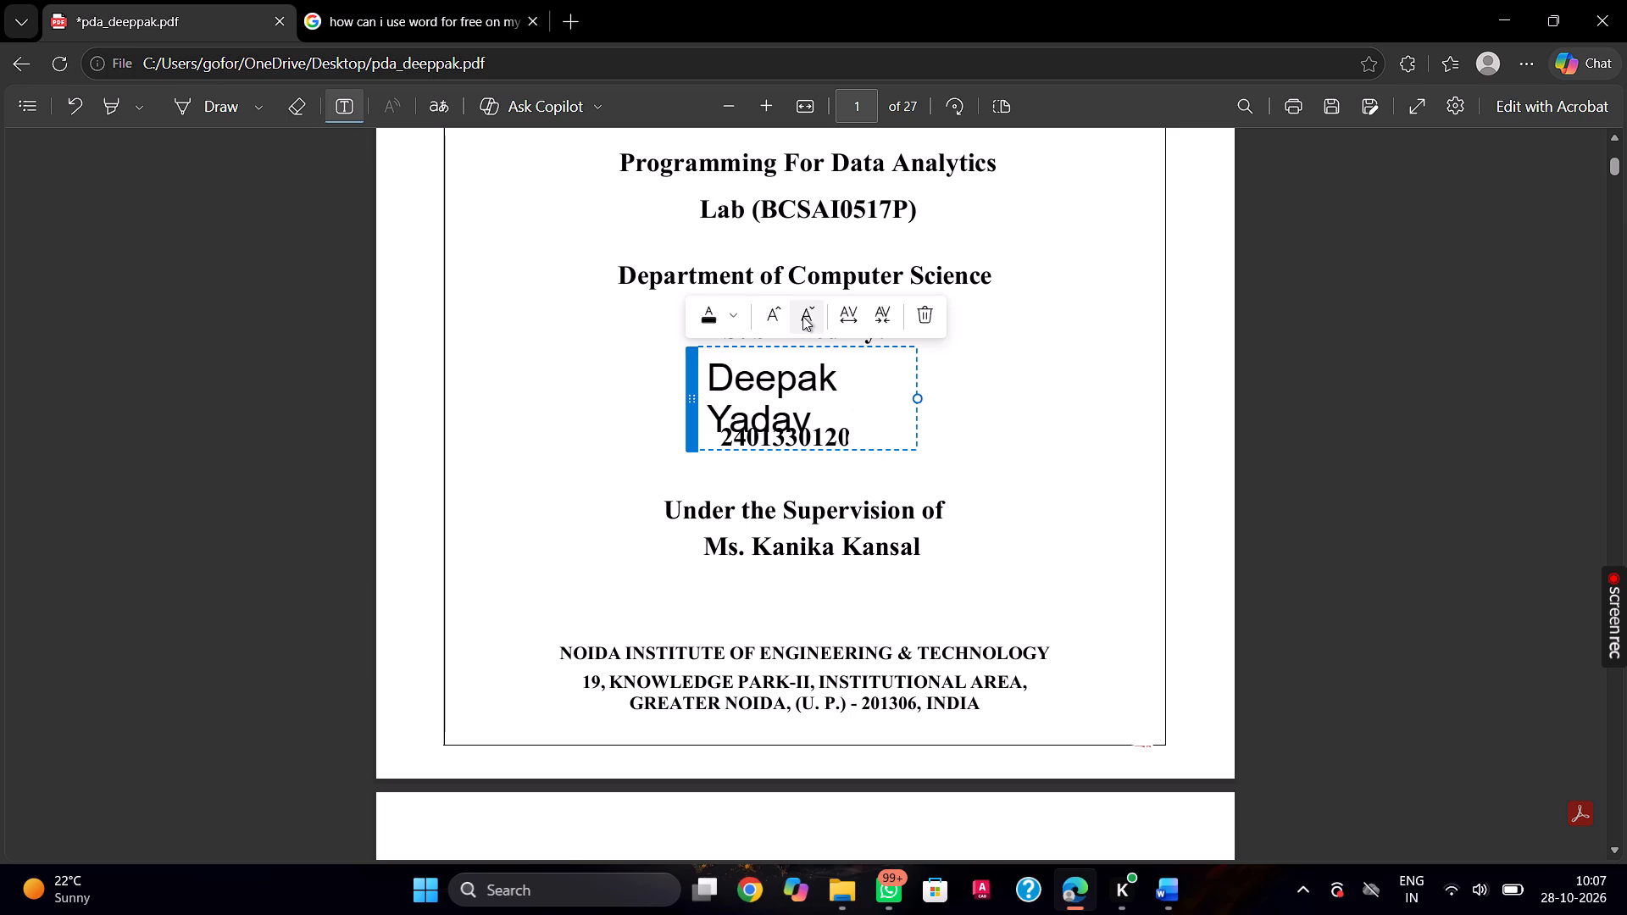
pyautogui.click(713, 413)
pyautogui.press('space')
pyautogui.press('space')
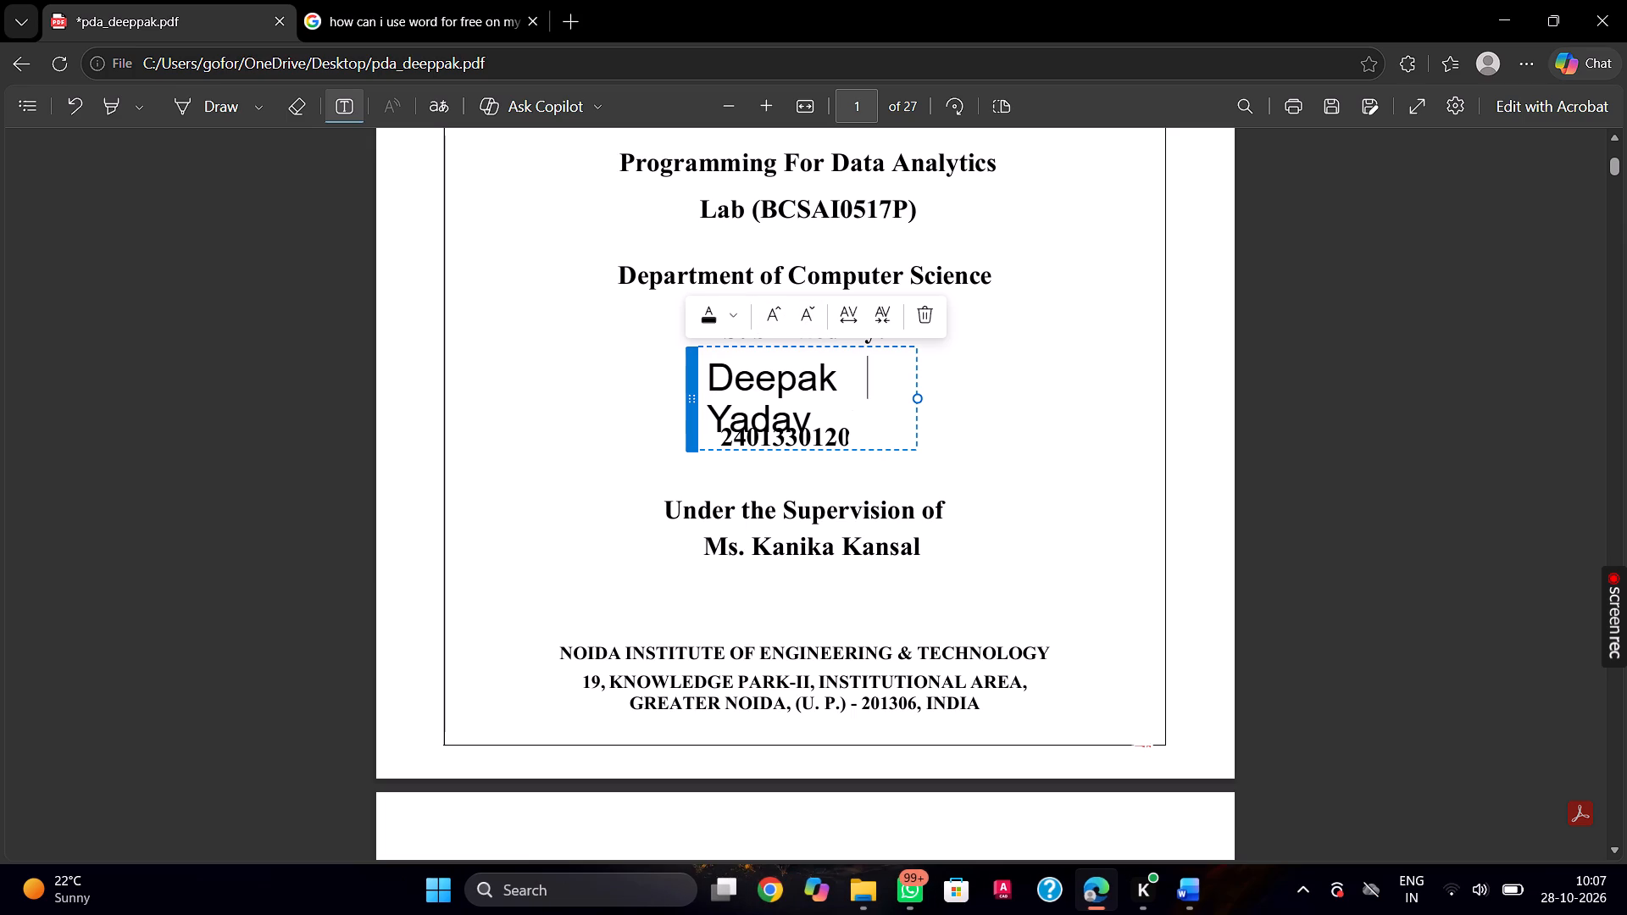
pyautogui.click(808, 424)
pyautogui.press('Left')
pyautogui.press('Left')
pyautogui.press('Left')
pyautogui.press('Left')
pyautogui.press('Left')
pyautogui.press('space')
# Widen the name text box slightly.
pyautogui.moveTo(917, 397); pyautogui.dragTo(969, 400)
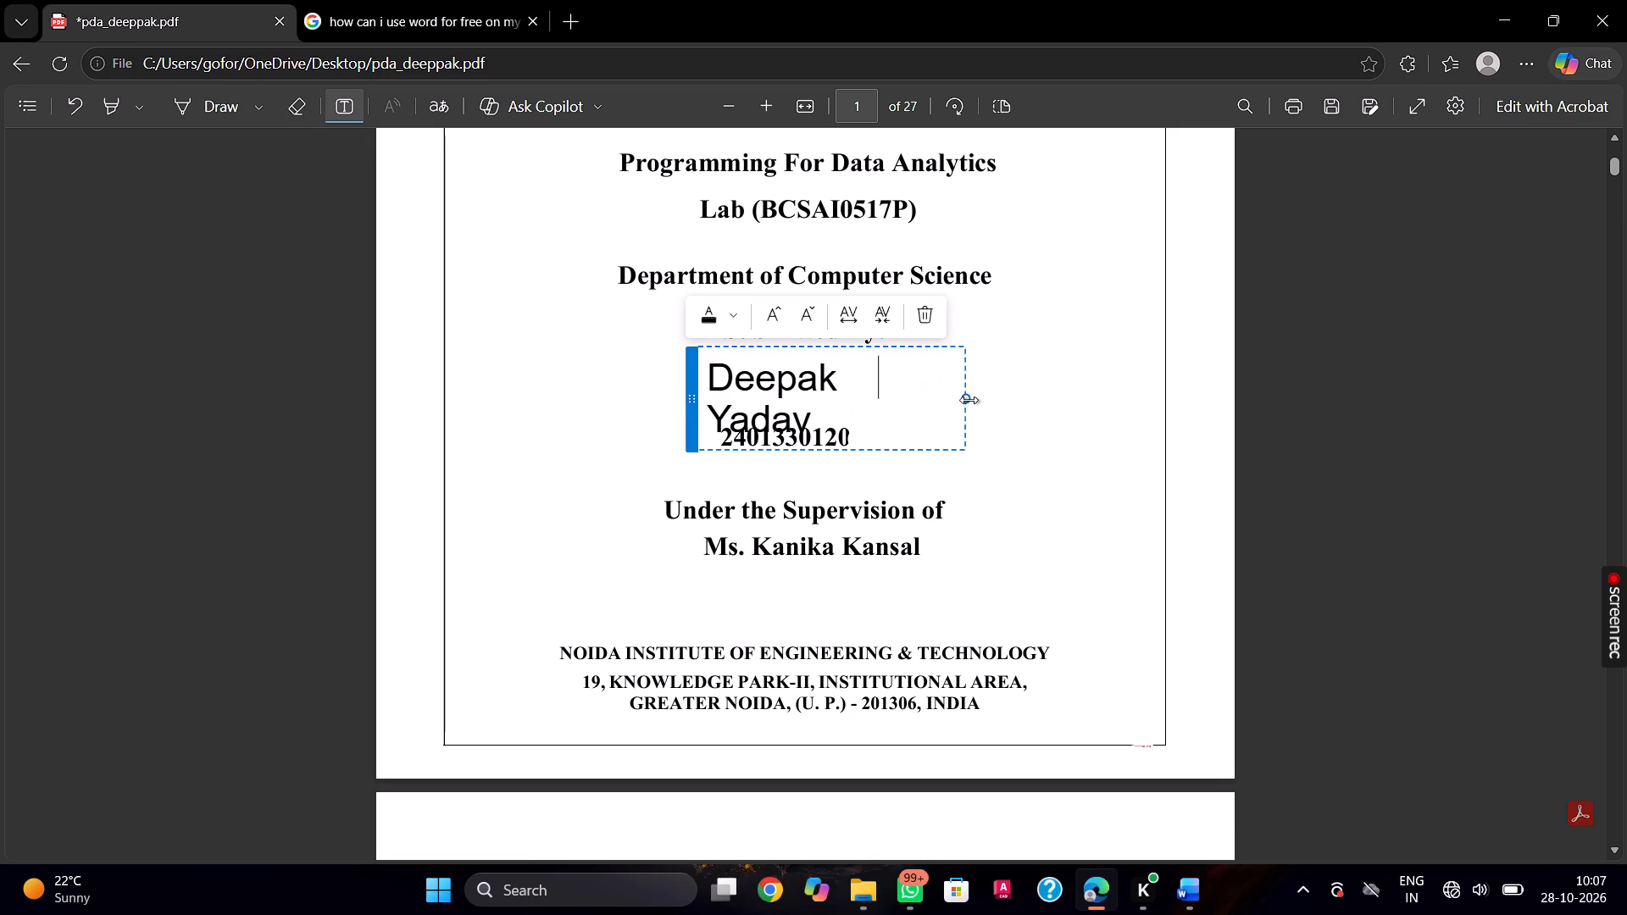
pyautogui.moveTo(969, 400); pyautogui.dragTo(947, 393)
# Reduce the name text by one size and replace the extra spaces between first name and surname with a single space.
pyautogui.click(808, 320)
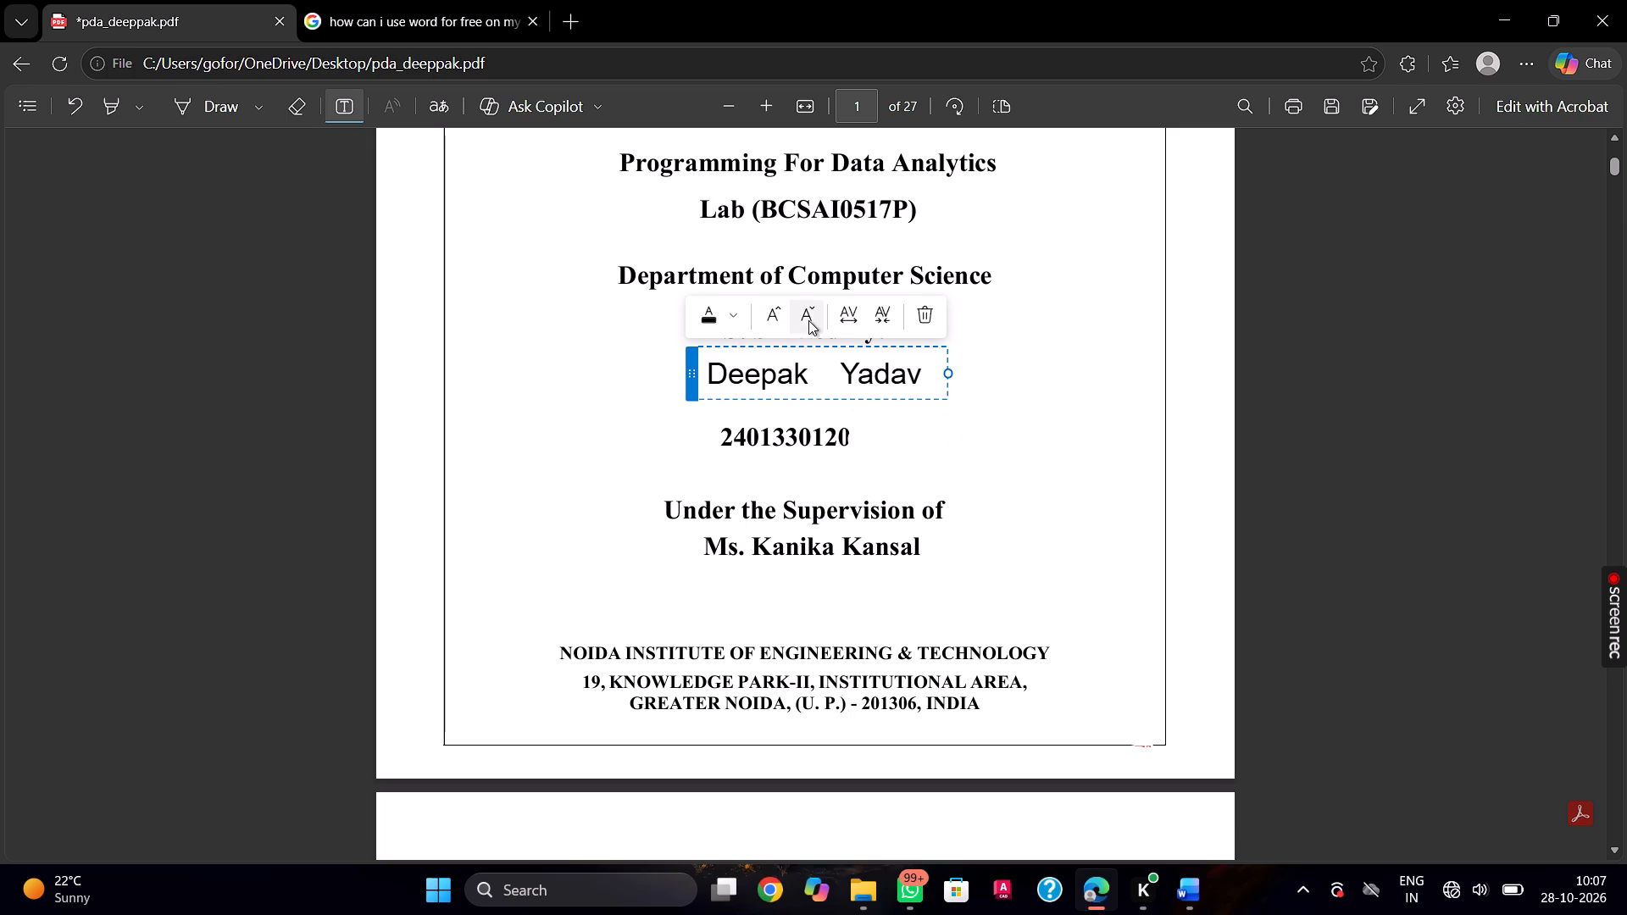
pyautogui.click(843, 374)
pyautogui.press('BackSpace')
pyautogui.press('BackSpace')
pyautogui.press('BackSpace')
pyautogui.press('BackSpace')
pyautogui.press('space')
# Nudge the name text box slightly up beneath "Submitted By:" and finish editing it.
pyautogui.click(688, 369)
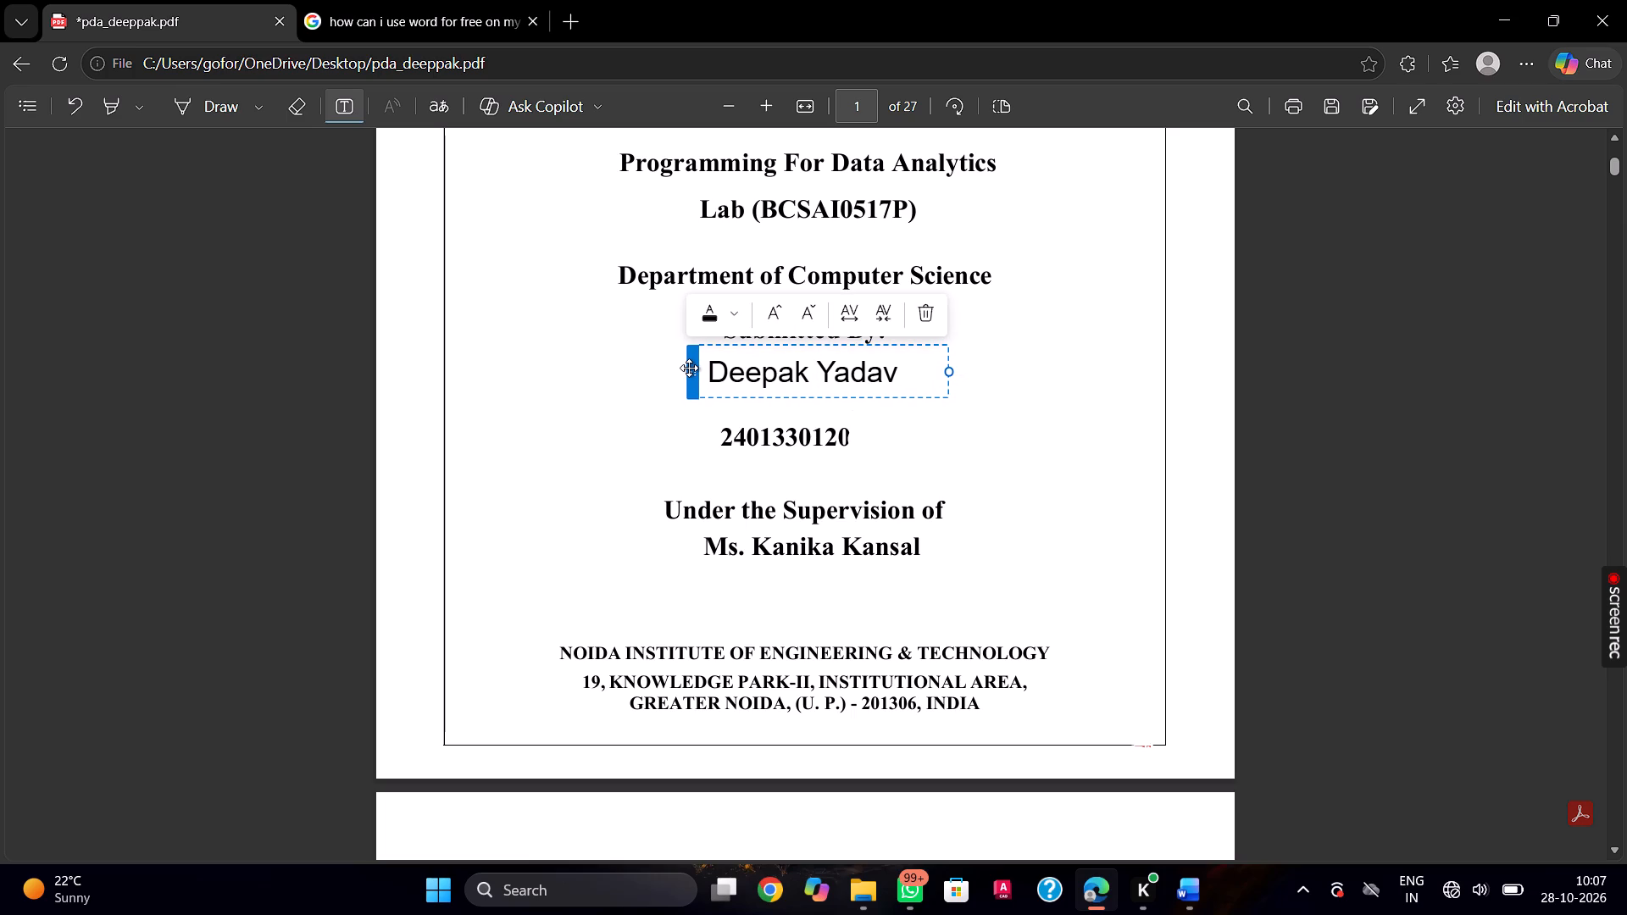
pyautogui.click(796, 432)
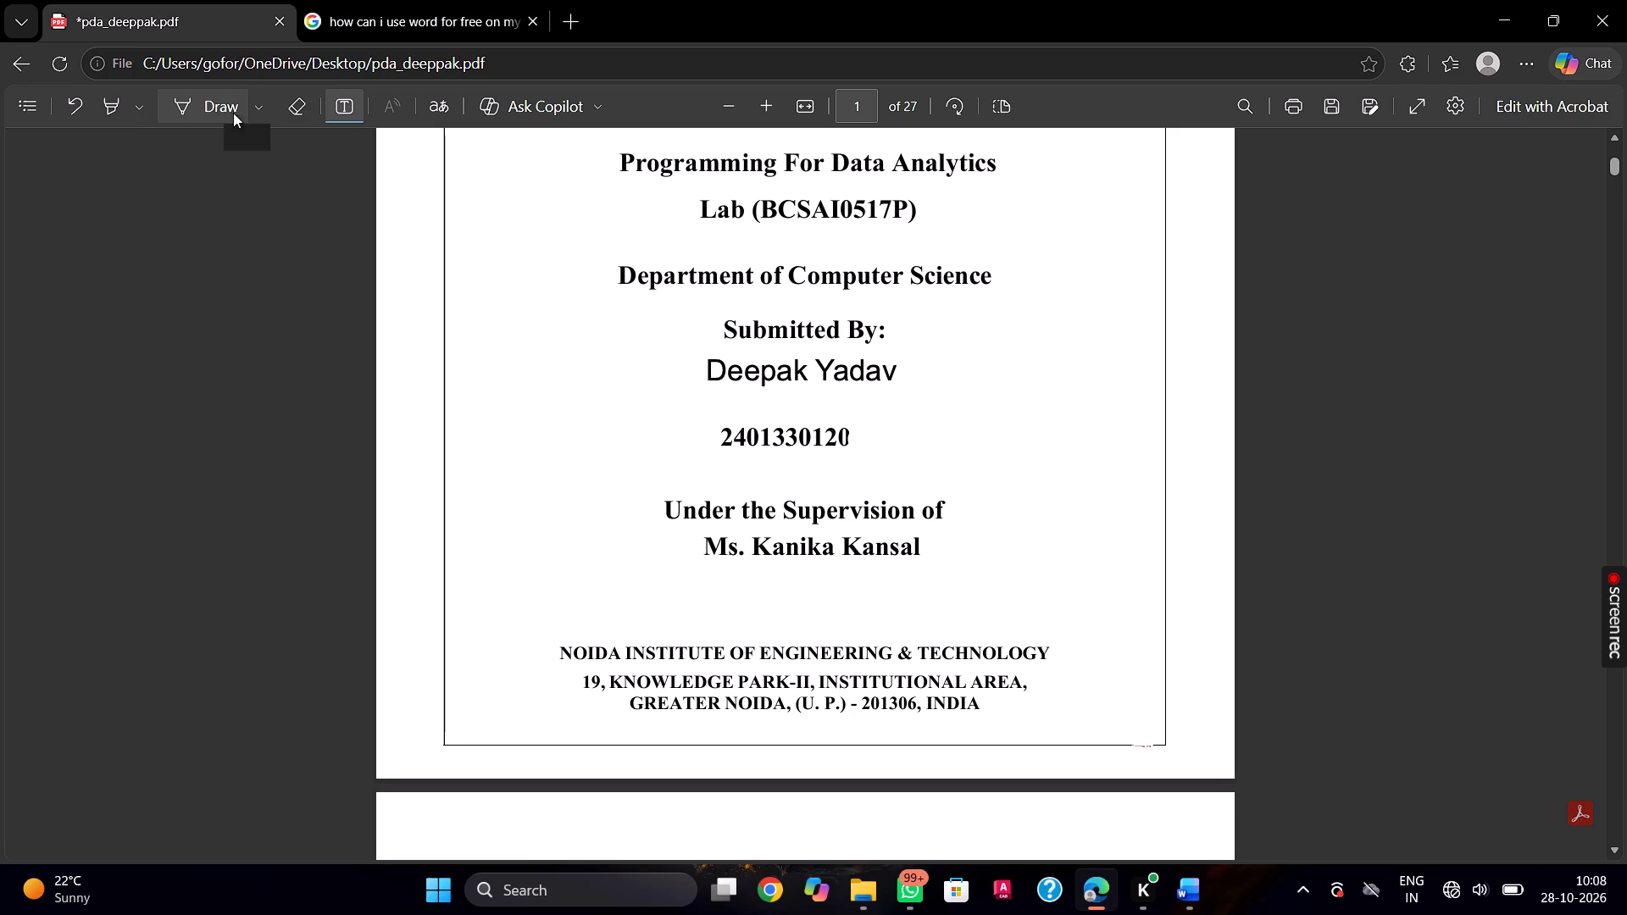
# Paint over the old roll number beneath the student's name with white freehand Draw strokes until all its digits are covered.
pyautogui.click(119, 115)
pyautogui.click(239, 121)
pyautogui.click(267, 118)
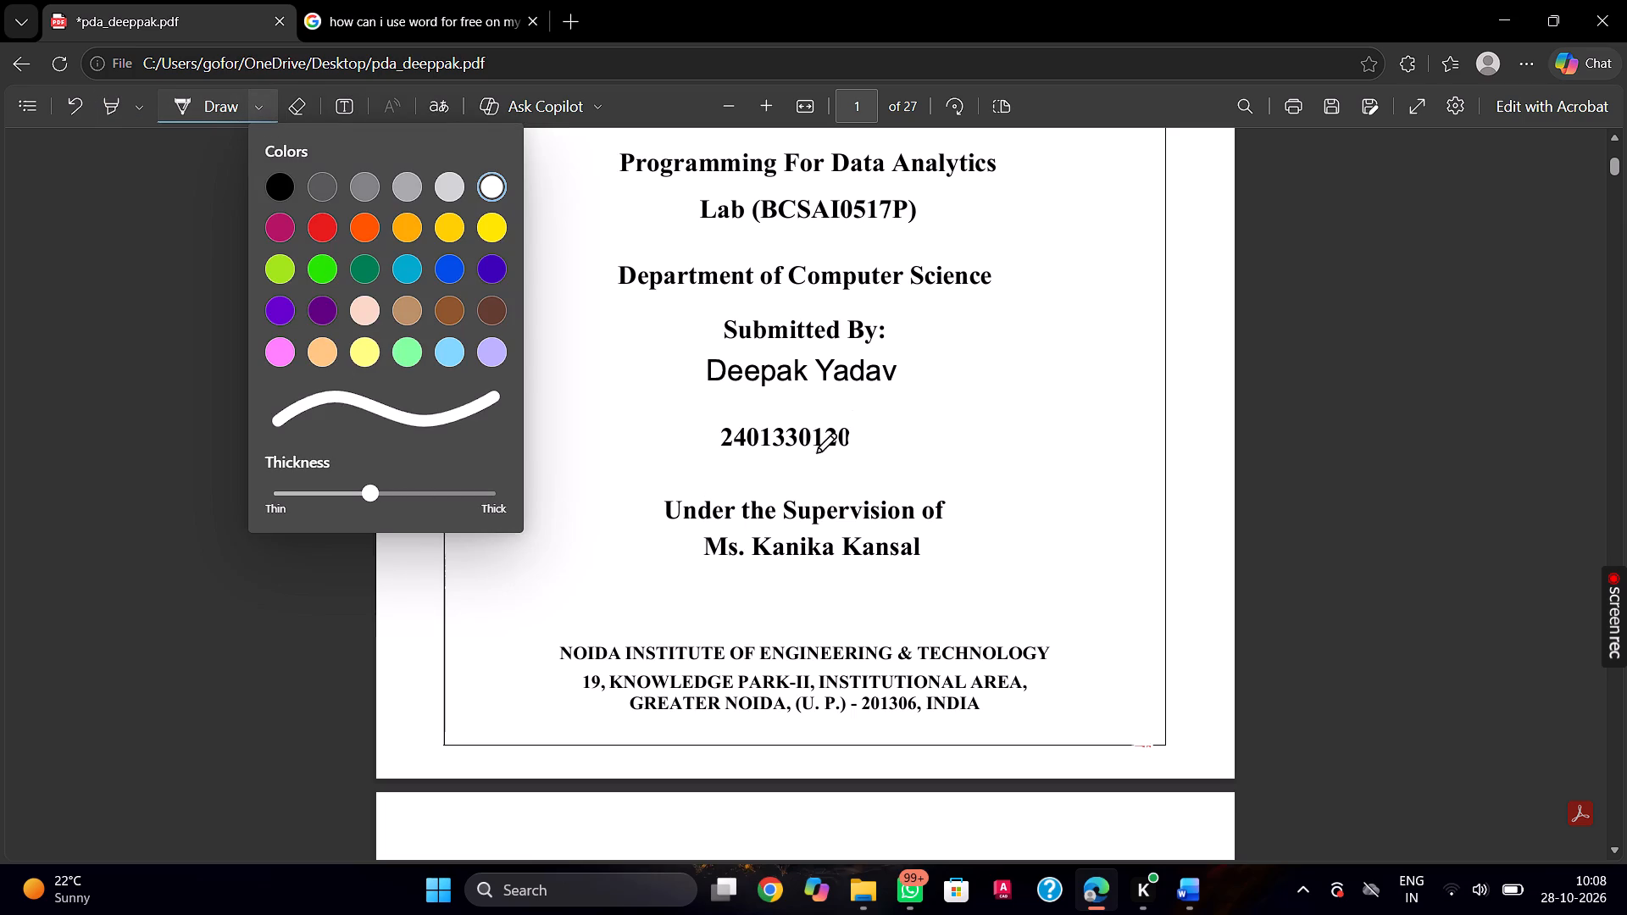
pyautogui.moveTo(823, 441); pyautogui.dragTo(771, 444)
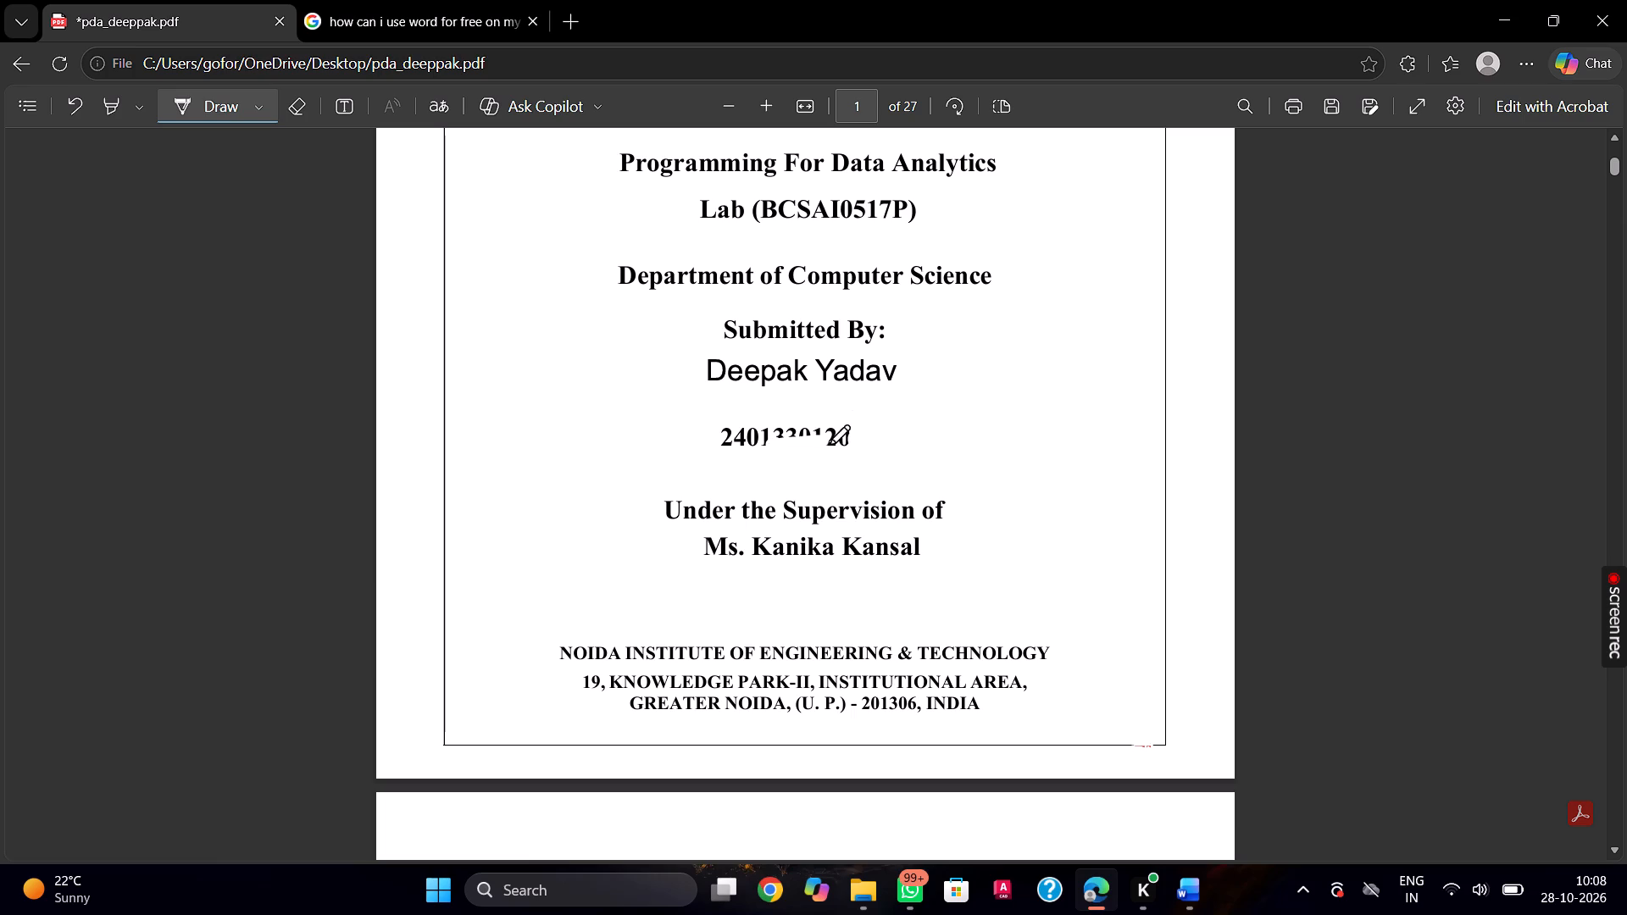
pyautogui.moveTo(863, 441); pyautogui.dragTo(808, 420)
pyautogui.moveTo(808, 420); pyautogui.dragTo(727, 447)
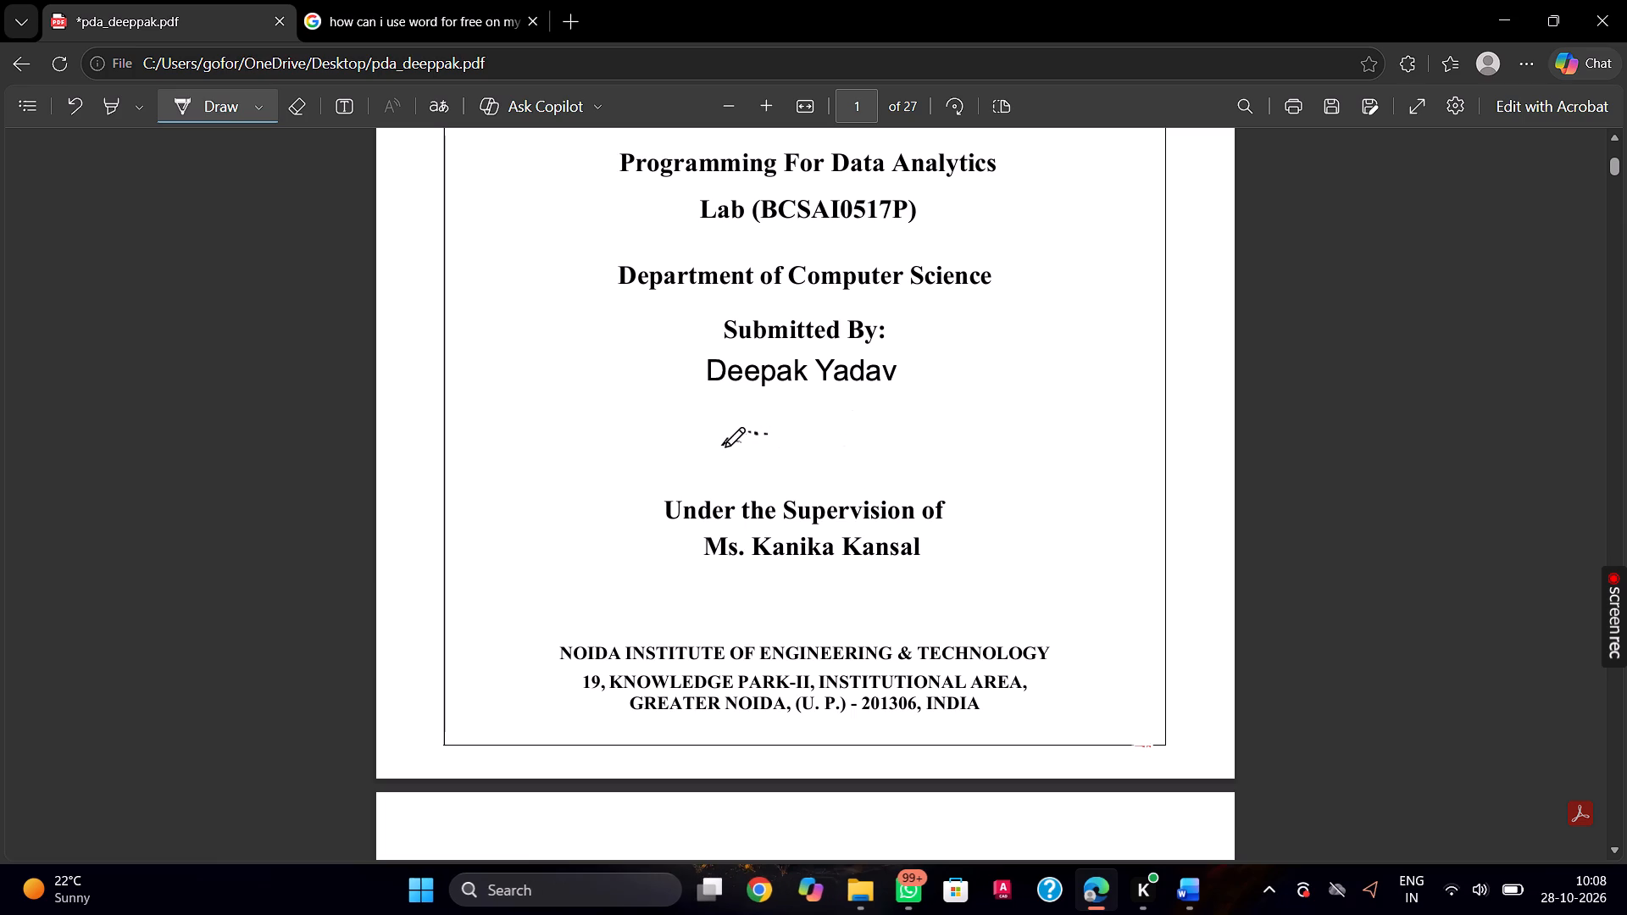
pyautogui.moveTo(727, 447); pyautogui.dragTo(715, 440)
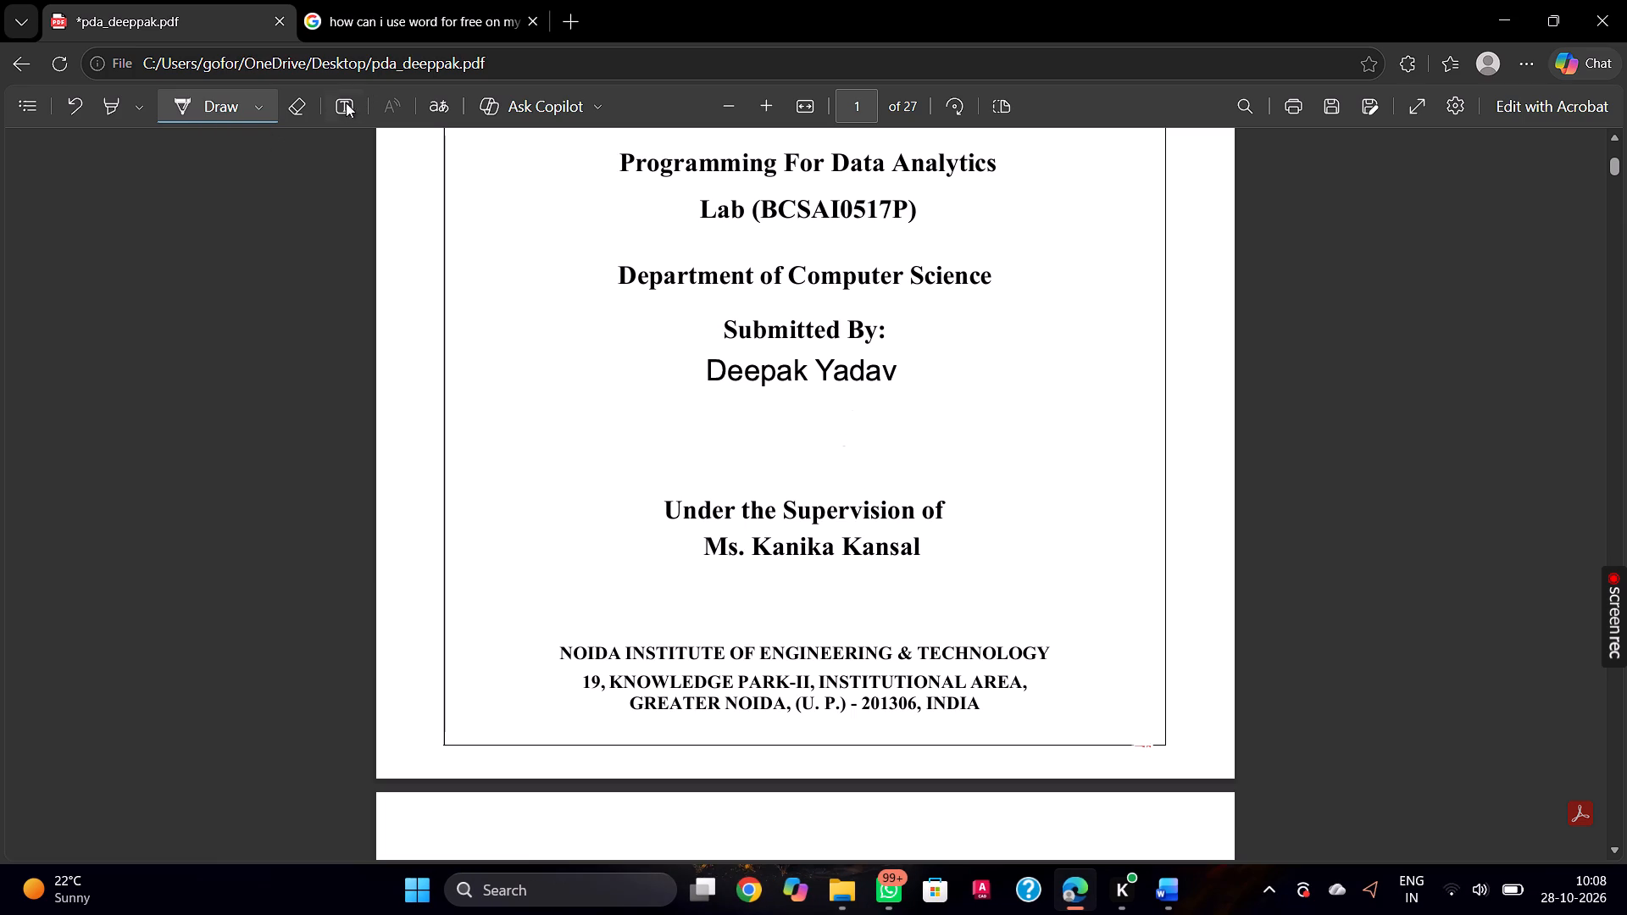
# Activate the Add text tool for a new roll number entry in the blanked area beneath the student's name.
pyautogui.click(338, 108)
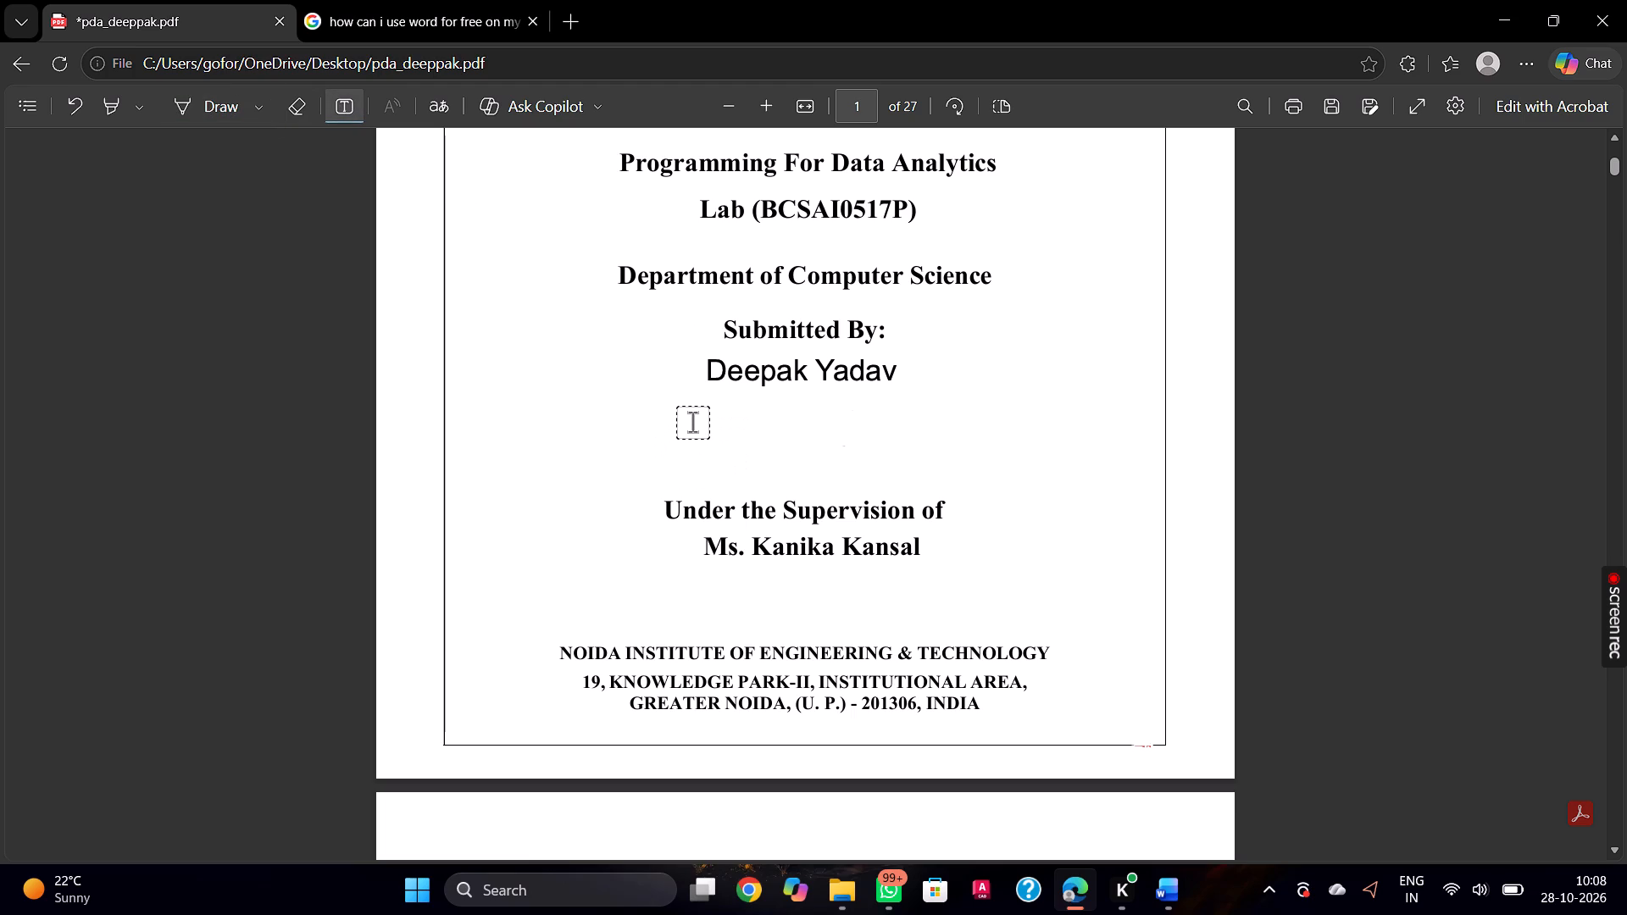
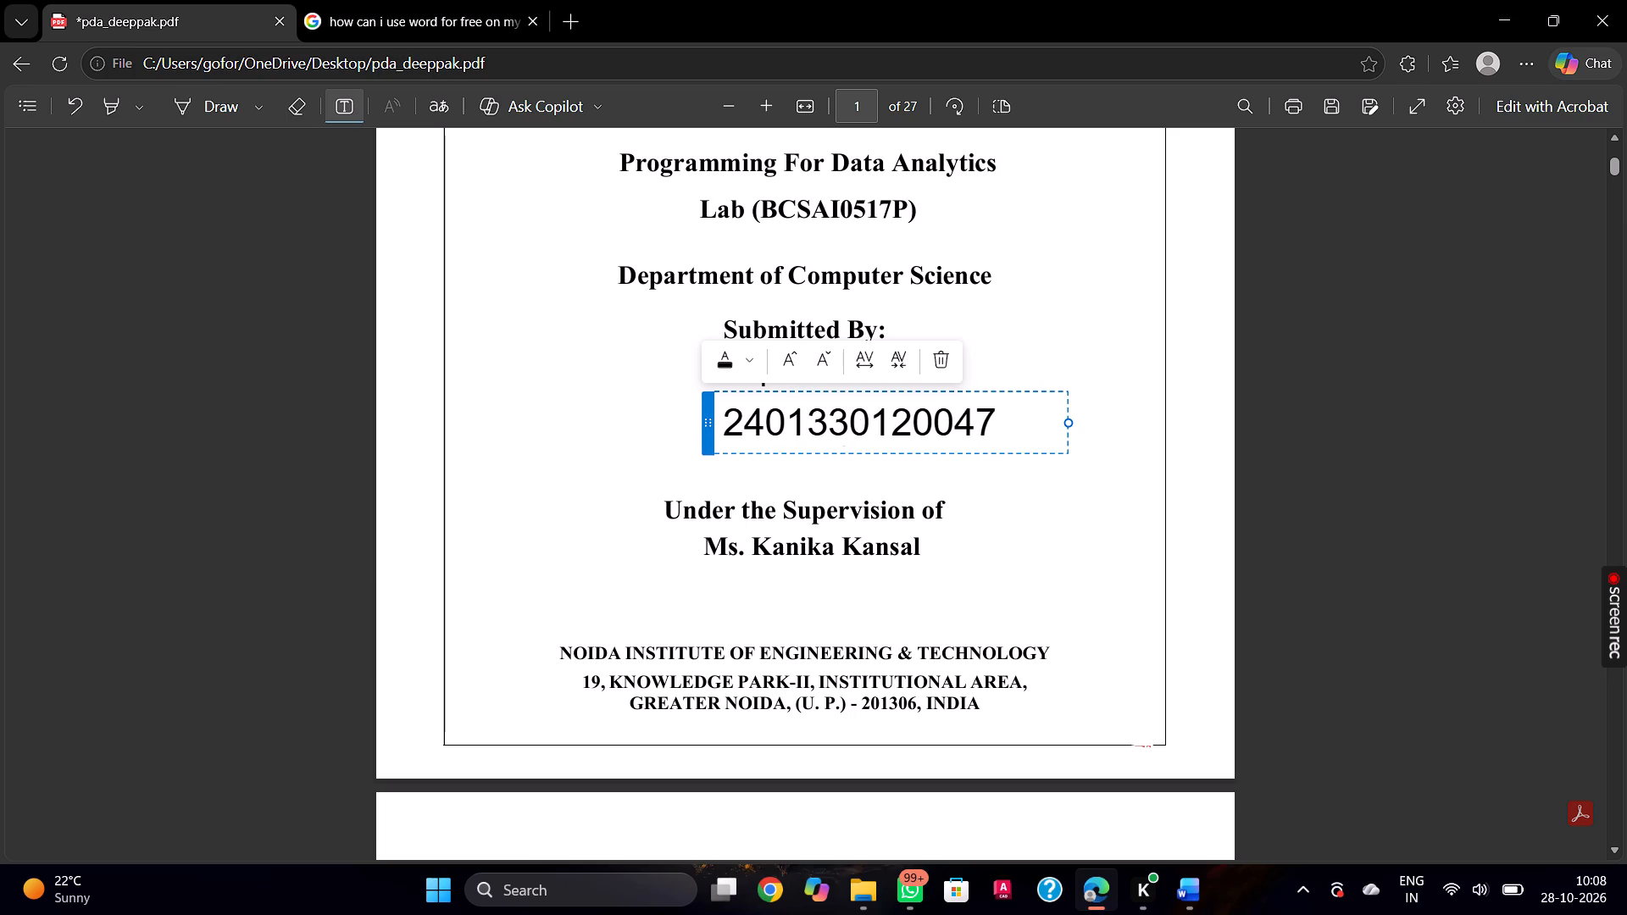
# Reposition the roll number text box so the number sits centred just beneath the student's name on the cover page.
pyautogui.moveTo(704, 426); pyautogui.dragTo(670, 431)
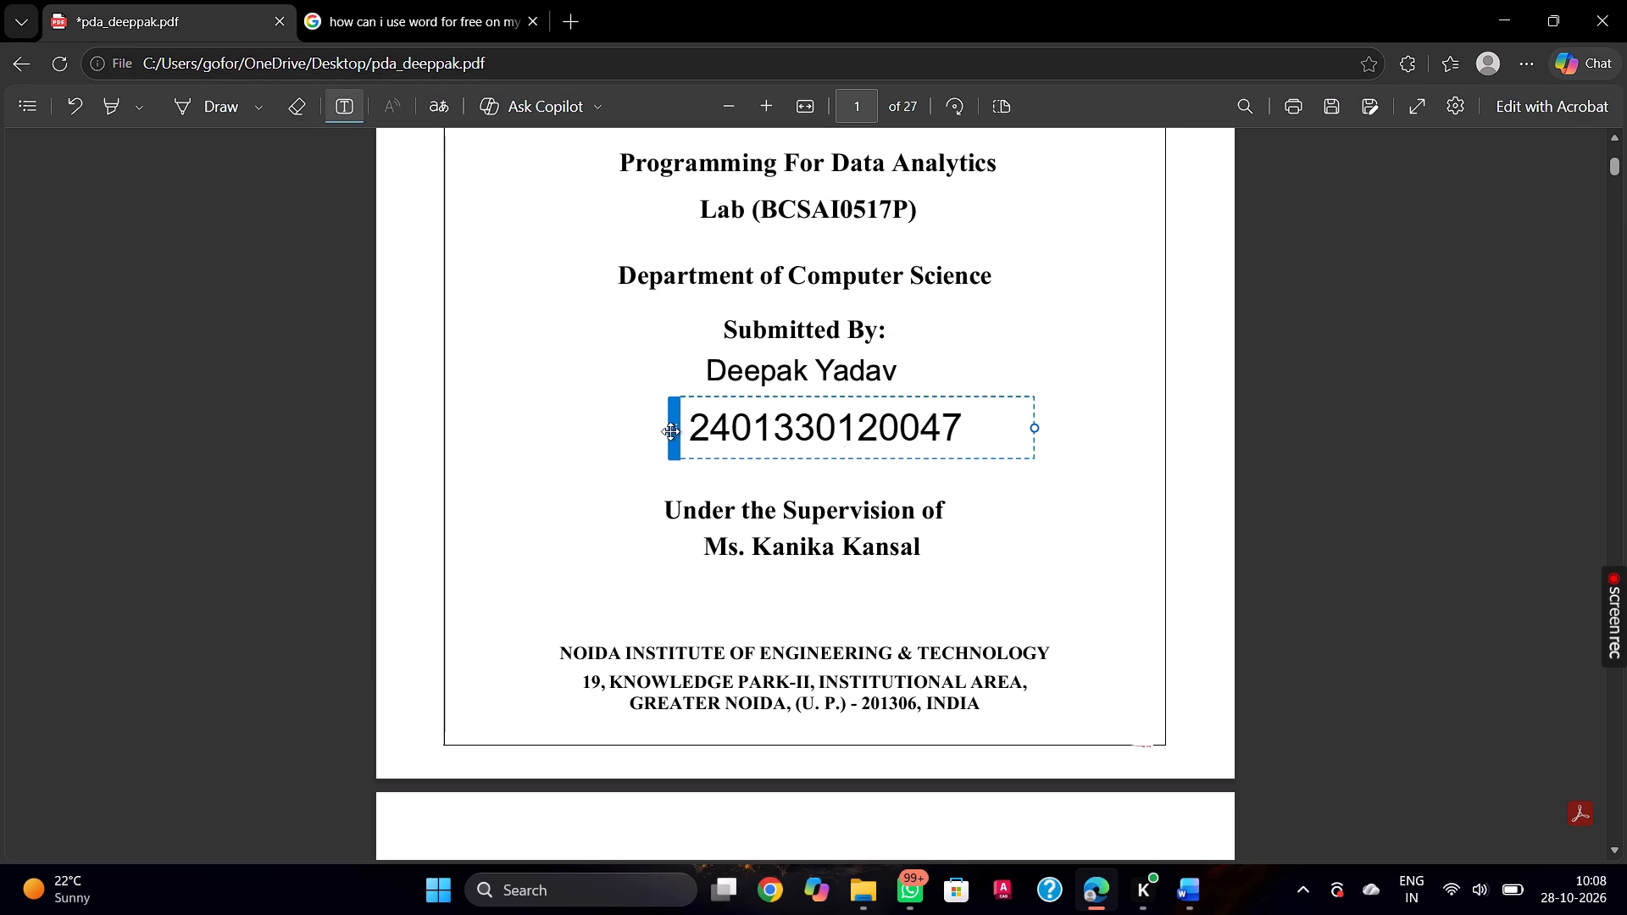
pyautogui.moveTo(670, 431); pyautogui.dragTo(648, 431)
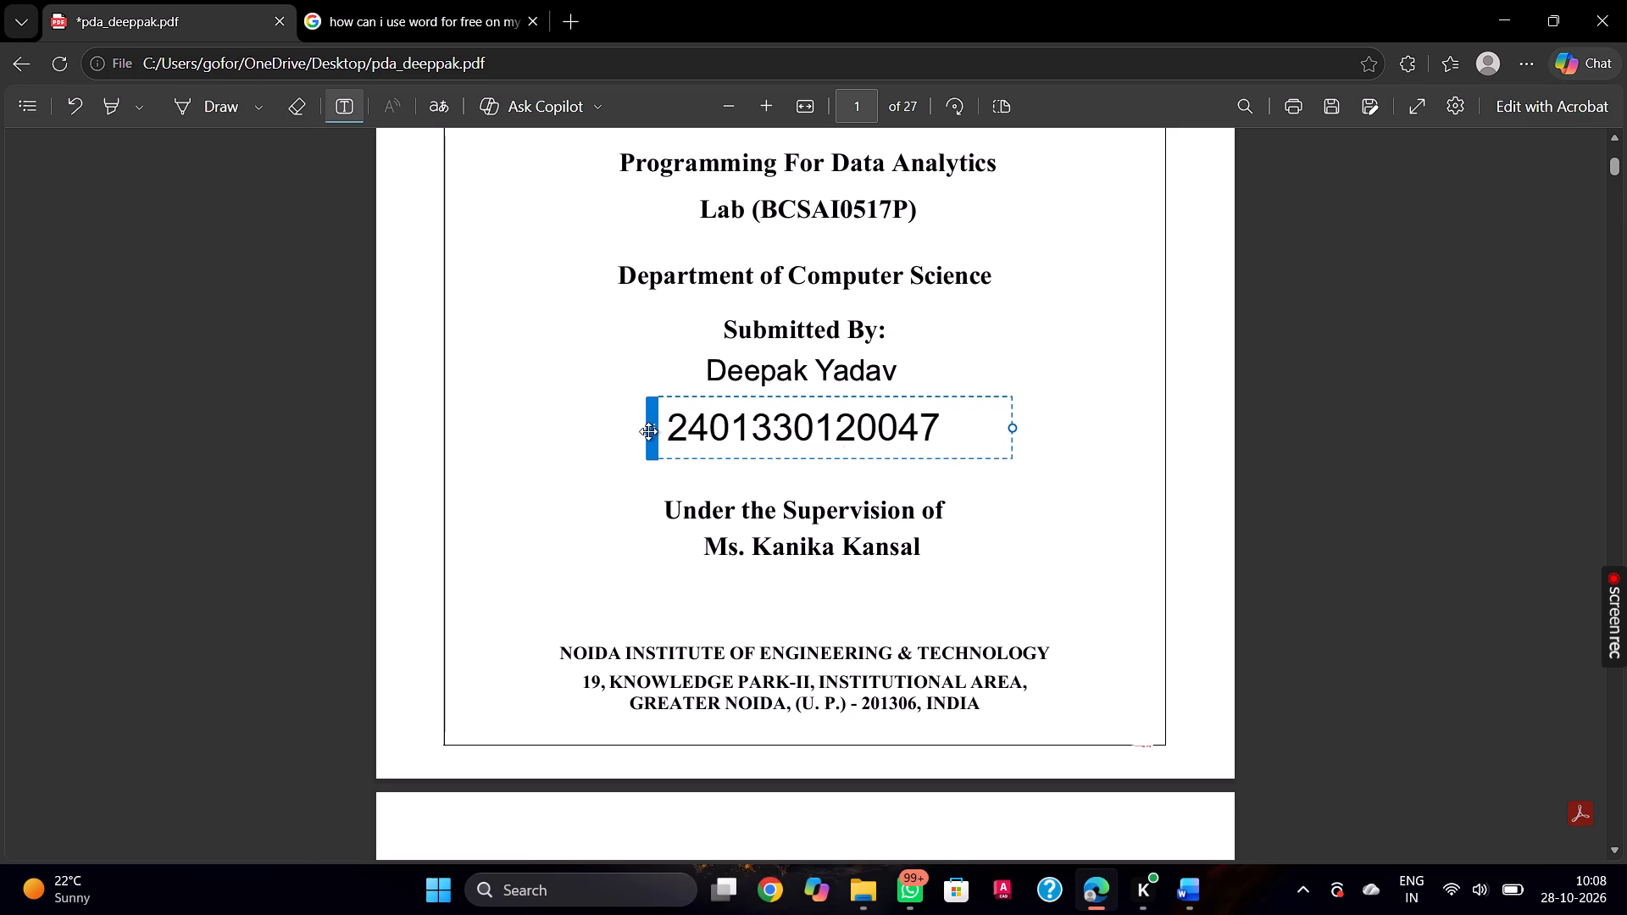
pyautogui.moveTo(648, 431); pyautogui.dragTo(648, 435)
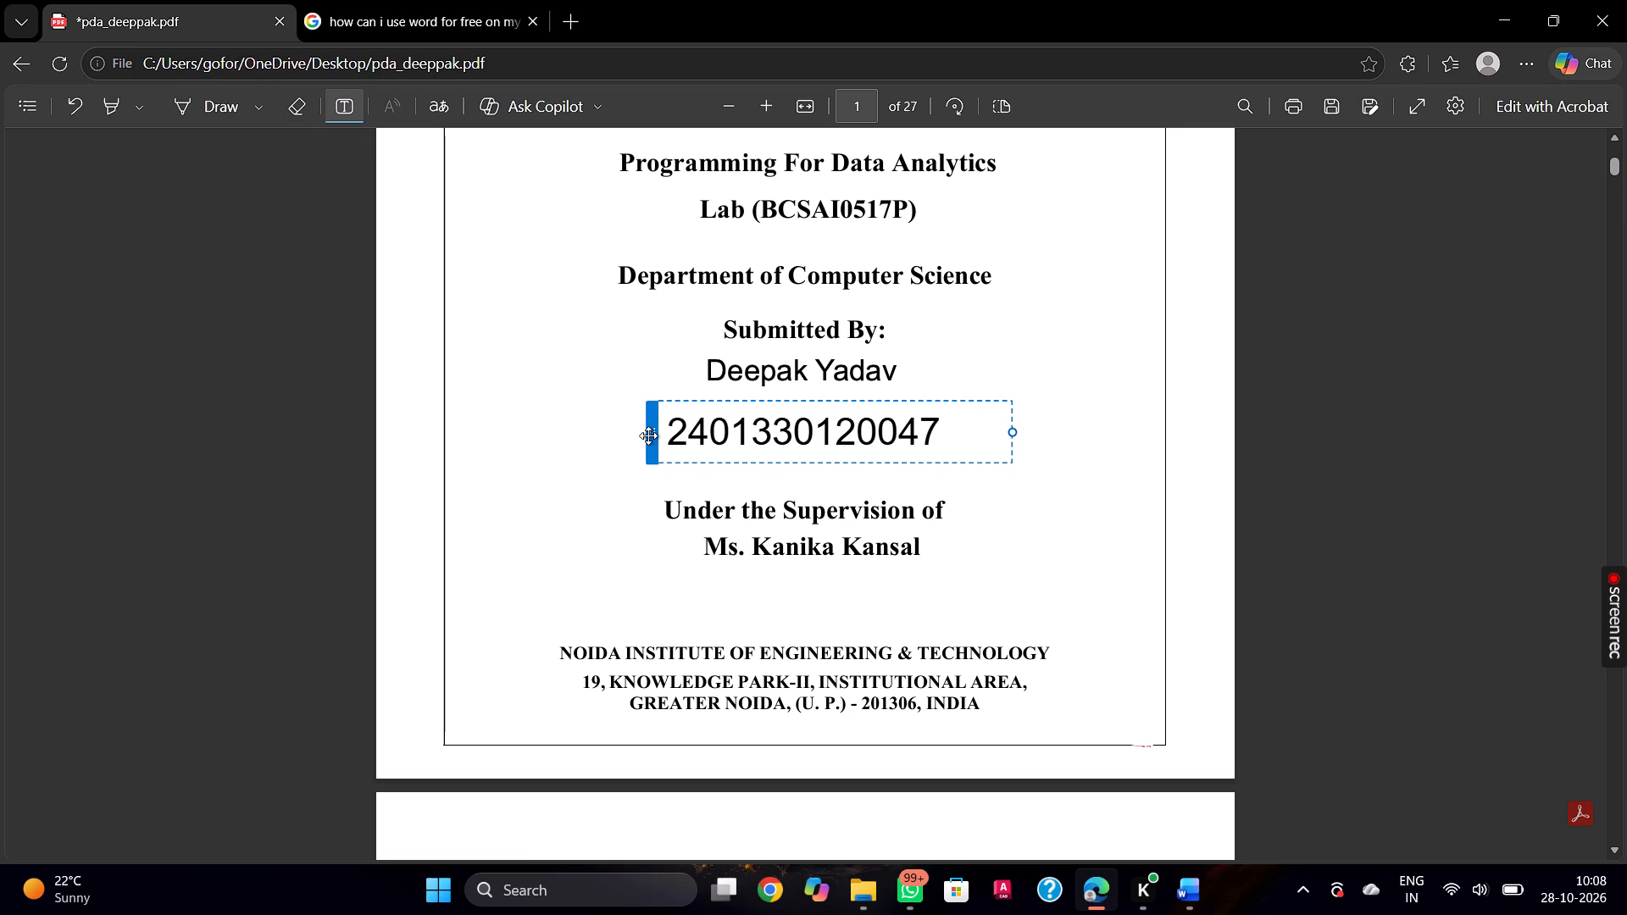
pyautogui.moveTo(648, 435); pyautogui.dragTo(654, 431)
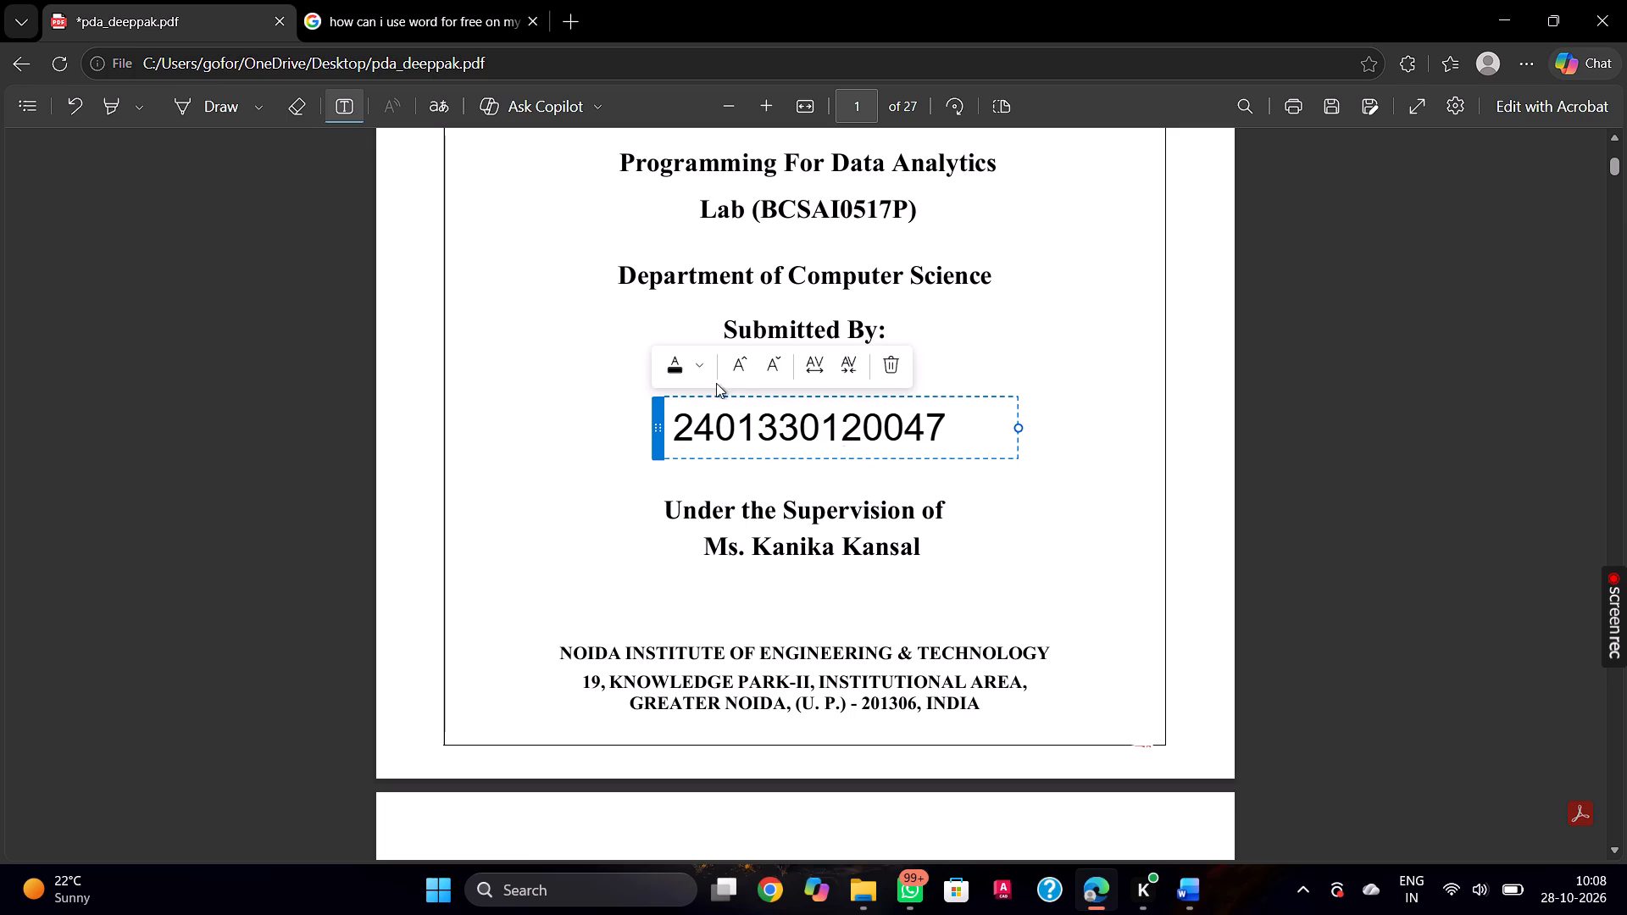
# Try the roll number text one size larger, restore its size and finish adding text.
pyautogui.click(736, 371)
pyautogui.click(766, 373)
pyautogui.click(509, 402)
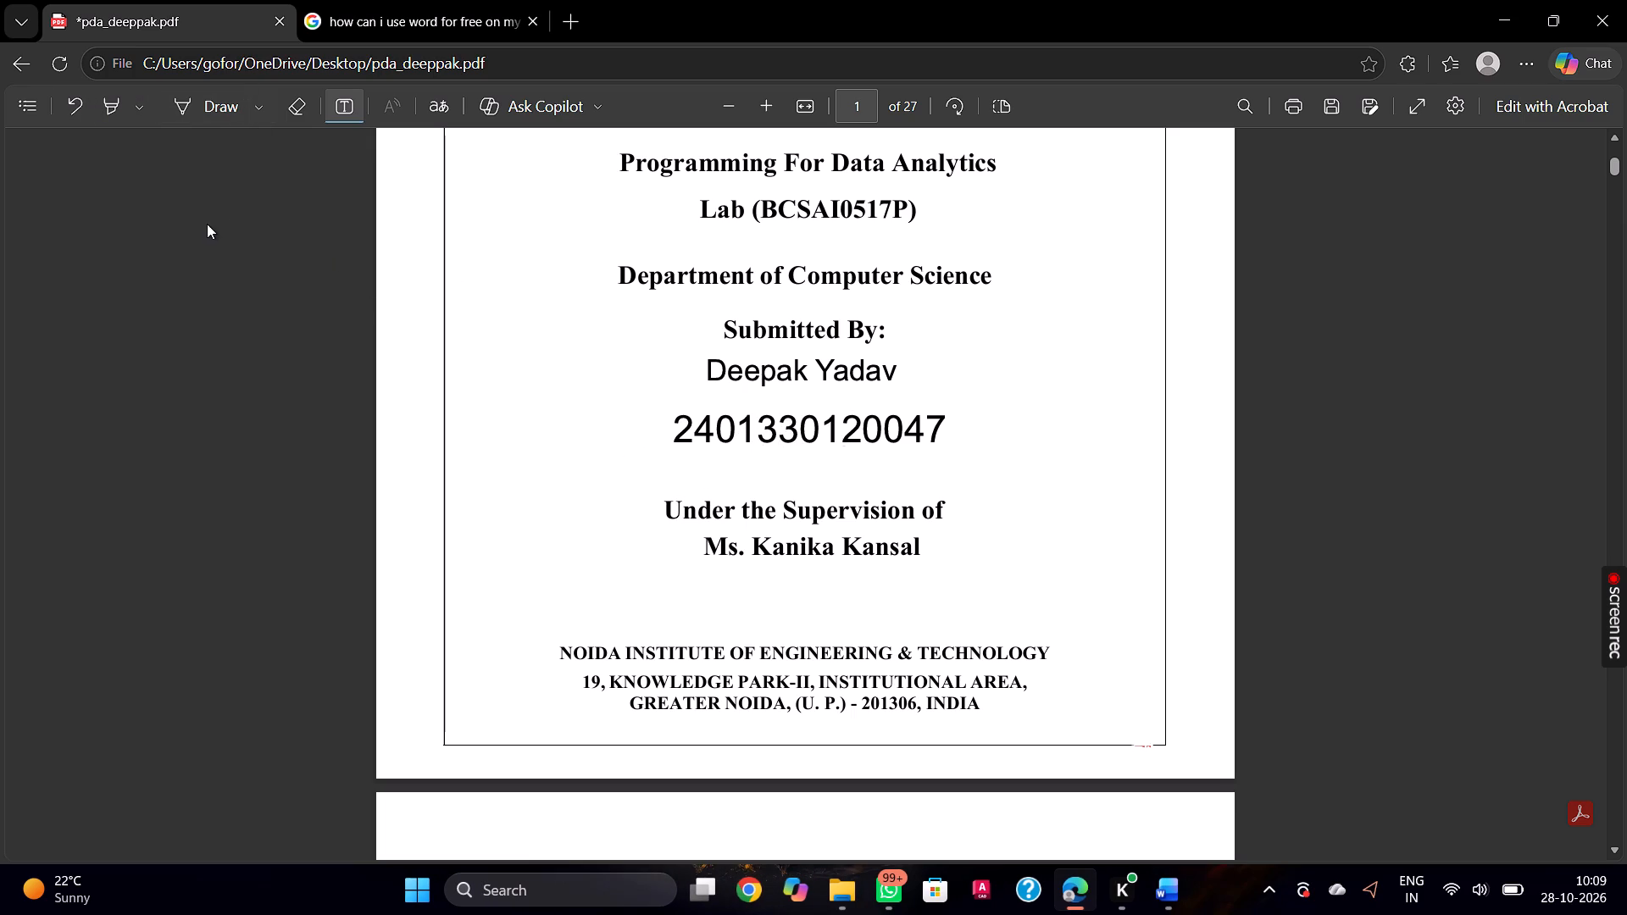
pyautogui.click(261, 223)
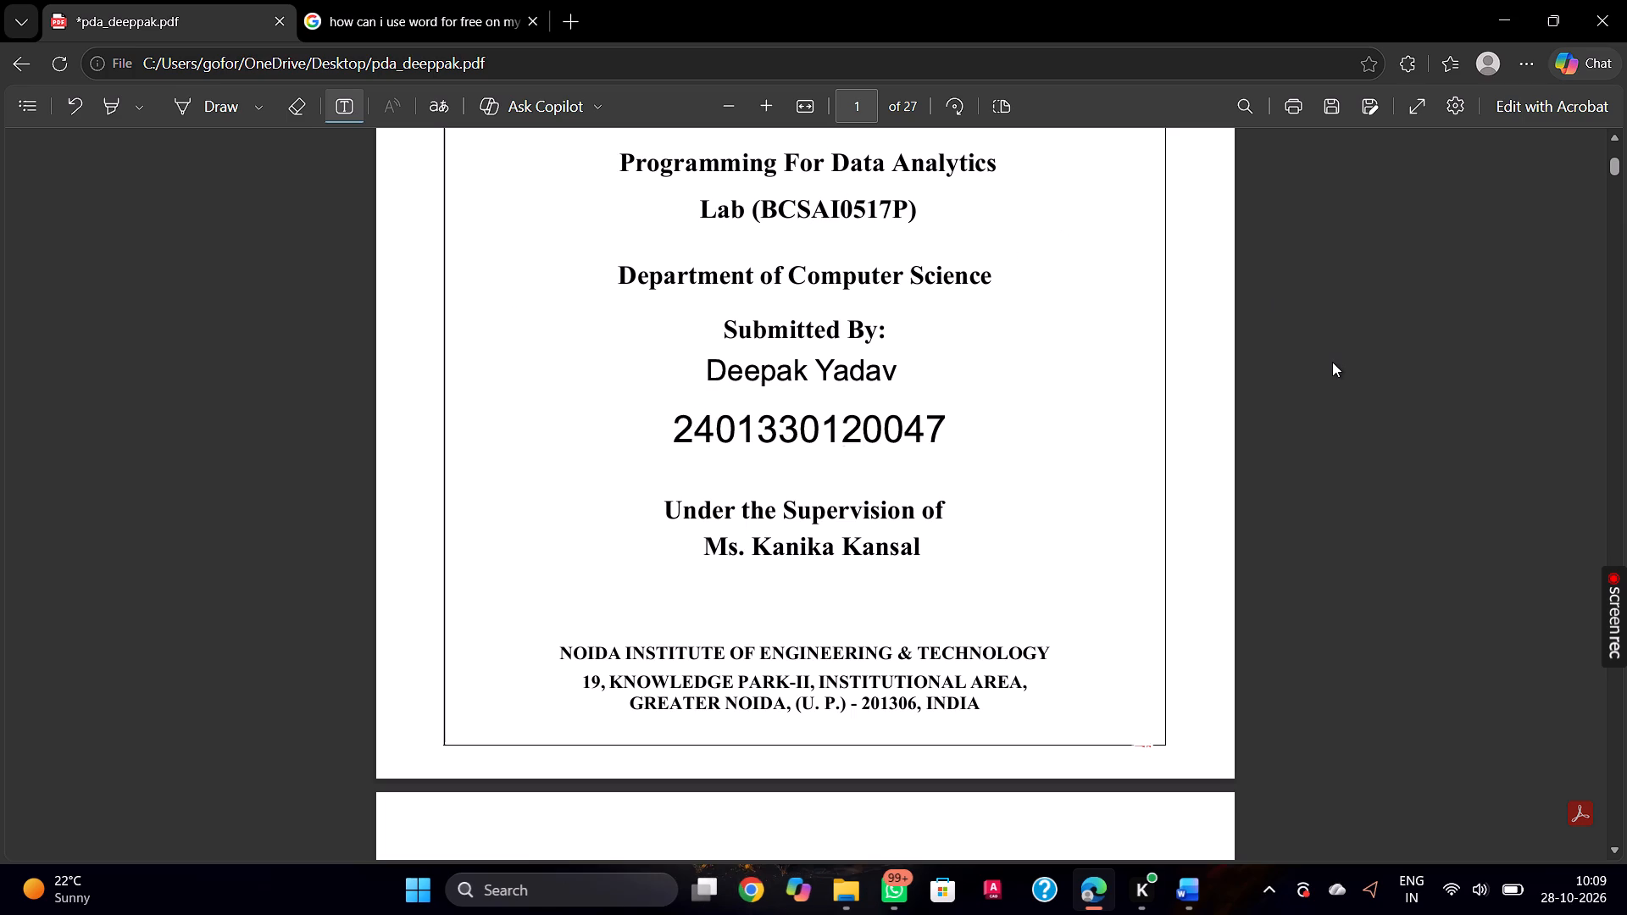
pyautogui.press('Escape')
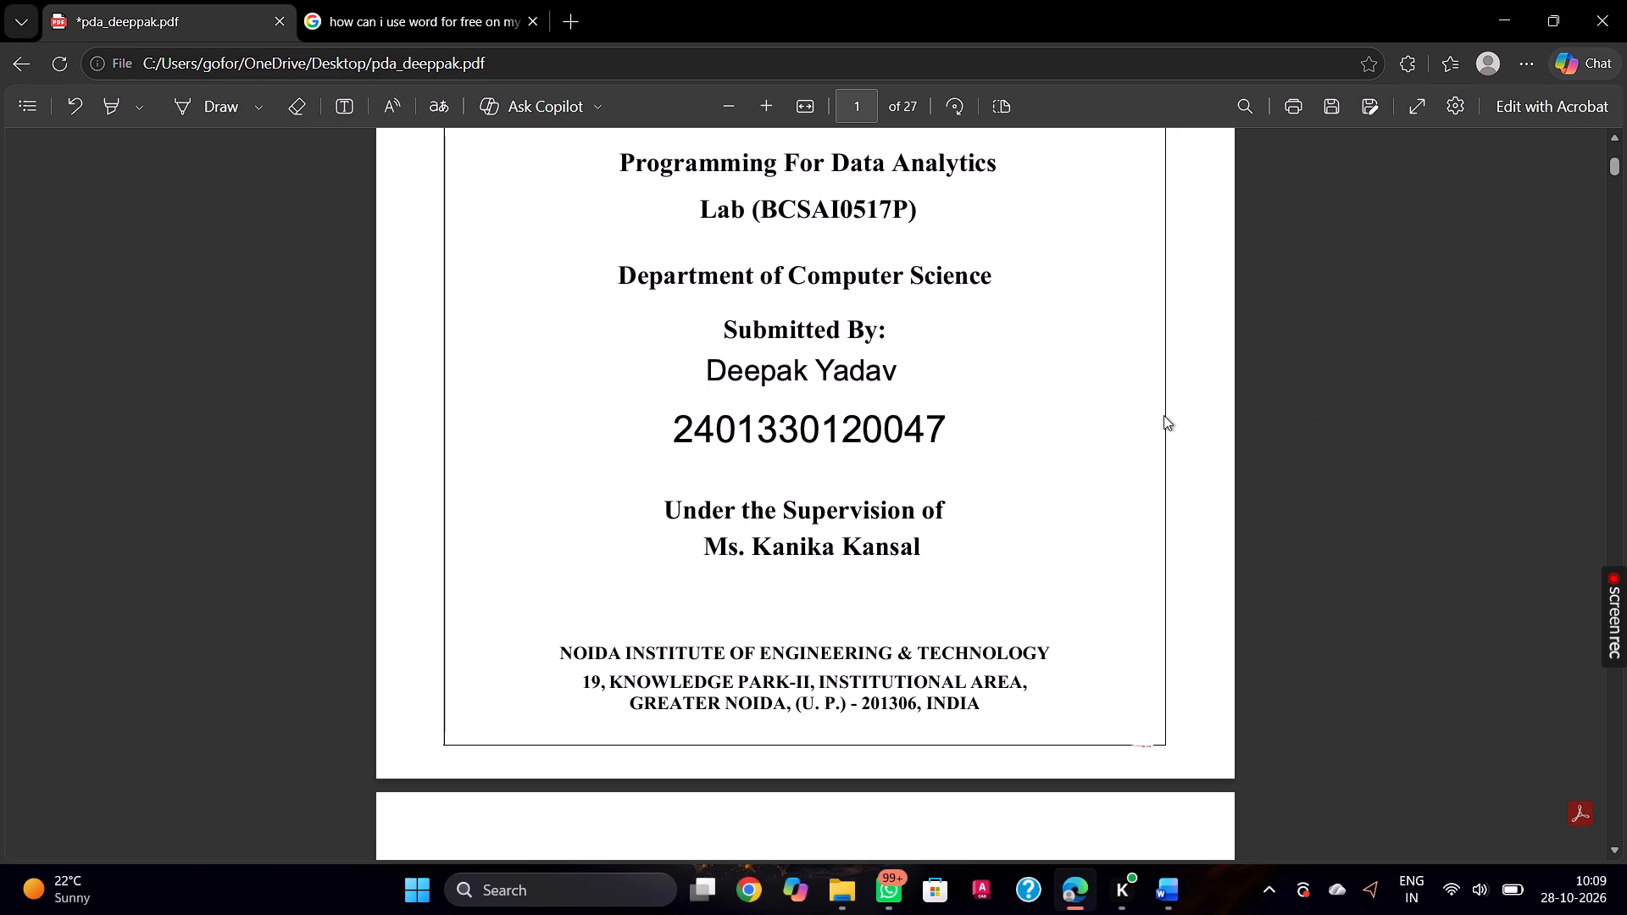
# Reduce the roll number text by one size and reposition it centred beneath the student's name.
pyautogui.click(869, 424)
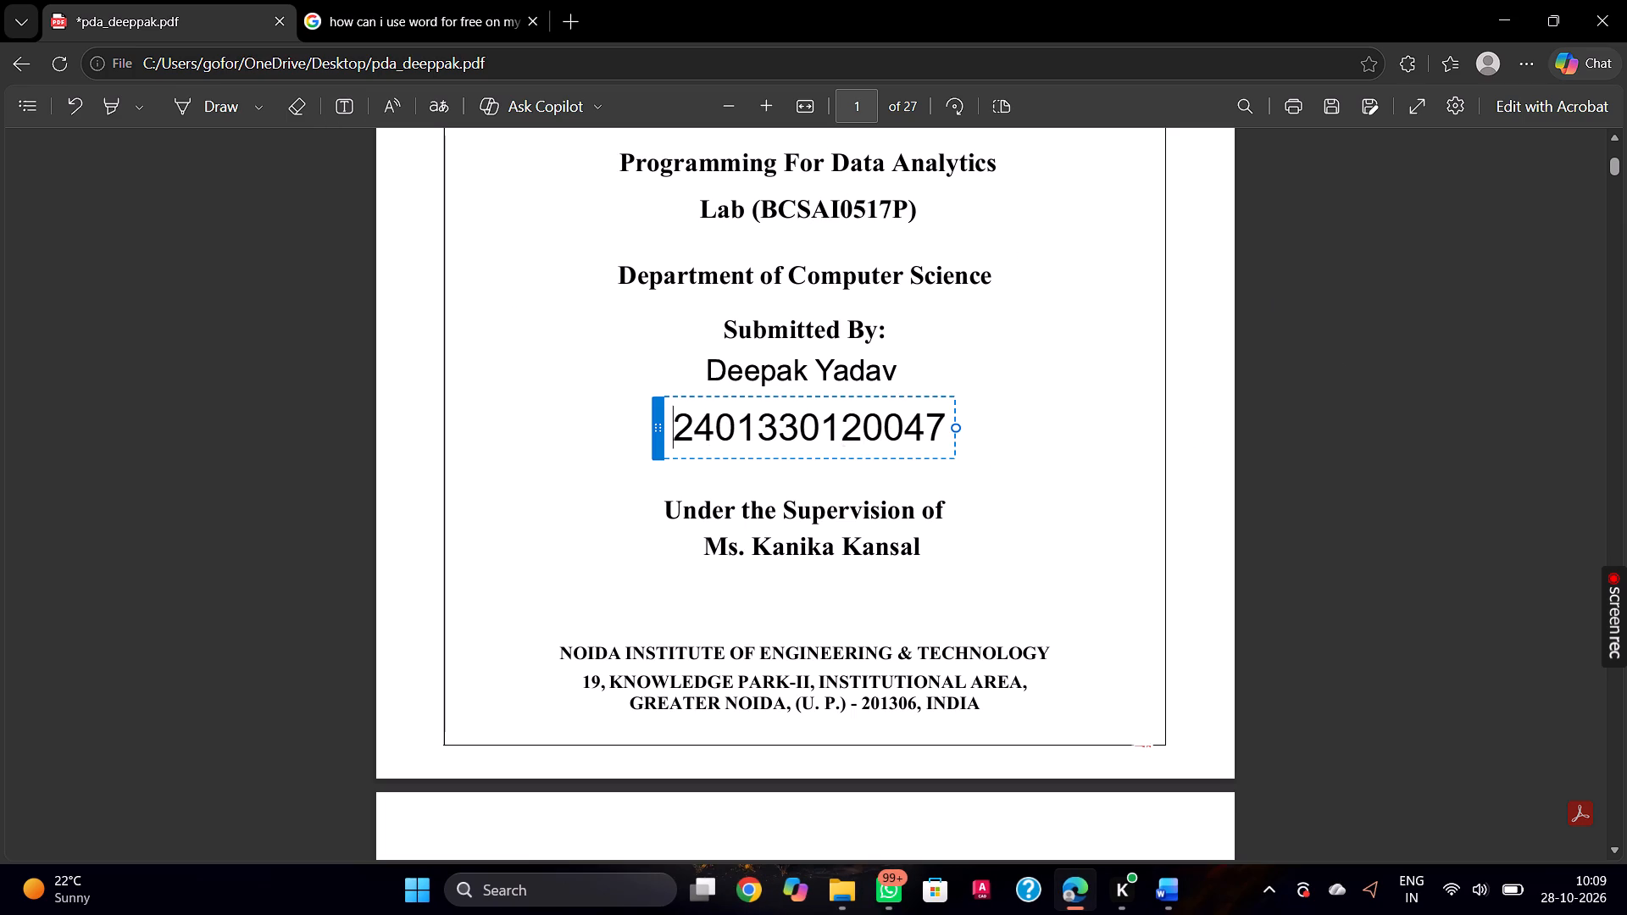
pyautogui.click(773, 366)
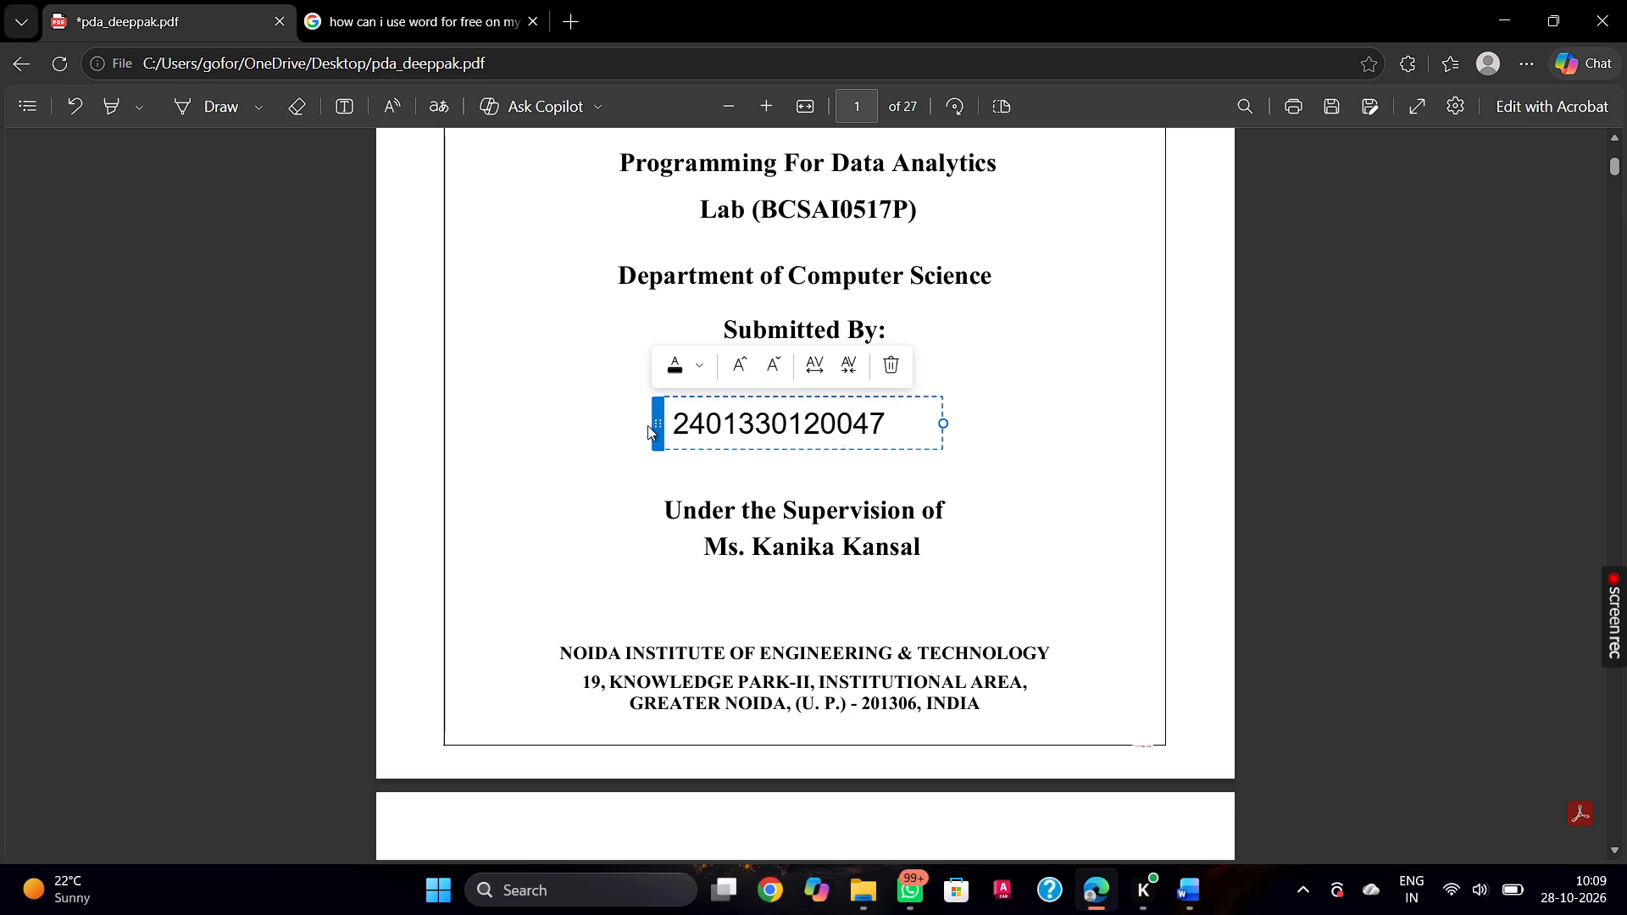
pyautogui.moveTo(657, 425); pyautogui.dragTo(688, 426)
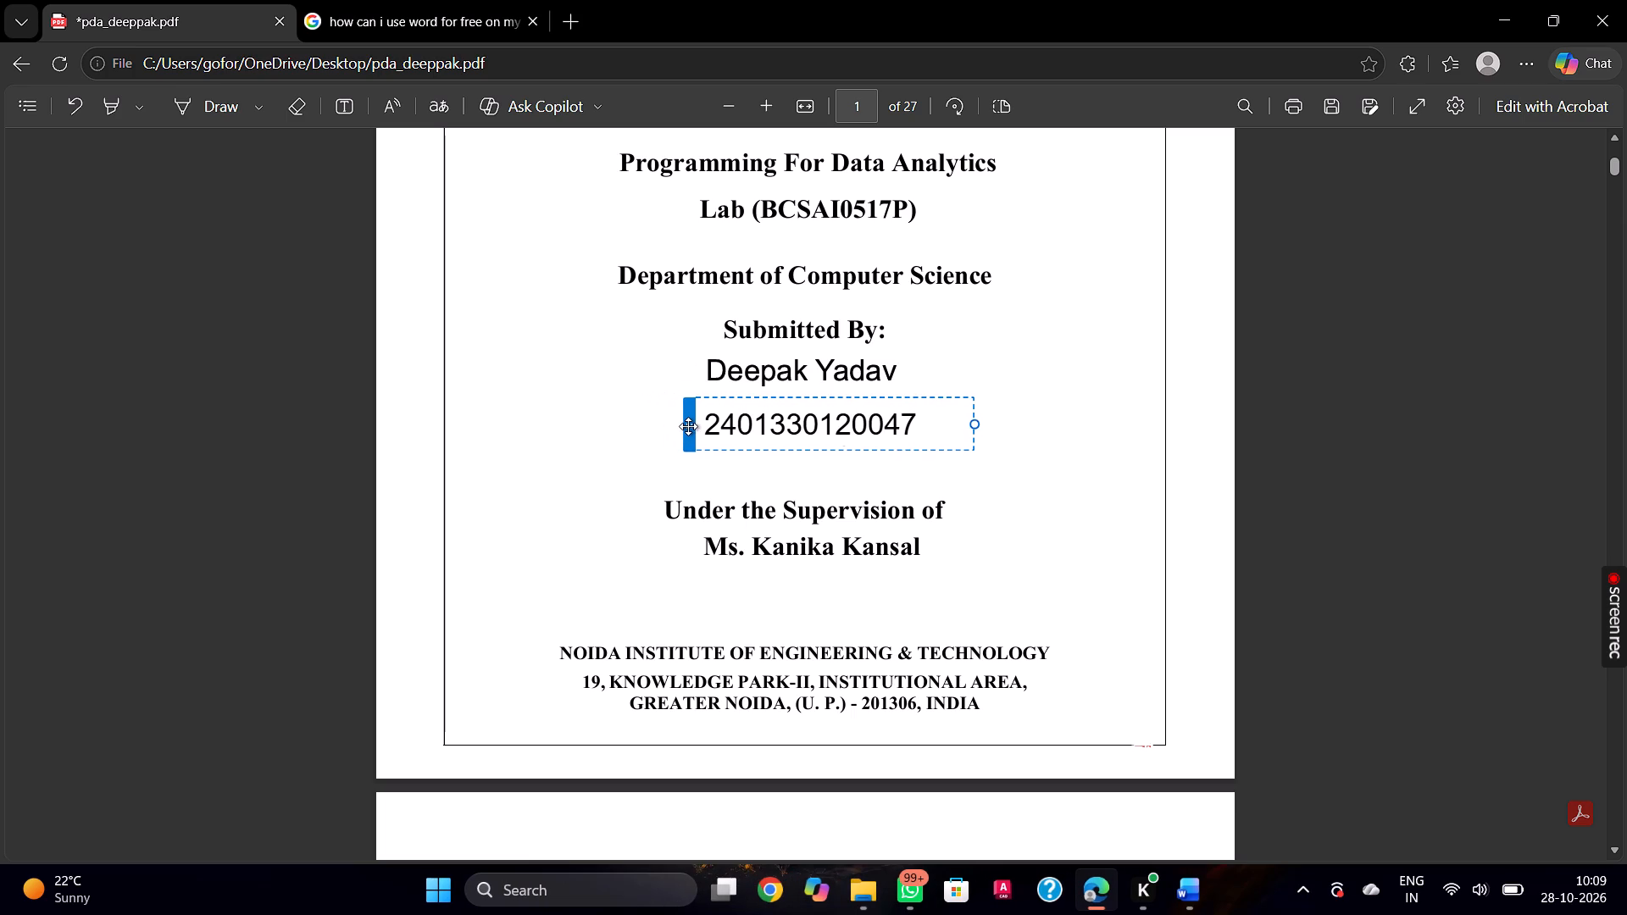
pyautogui.moveTo(688, 426); pyautogui.dragTo(688, 423)
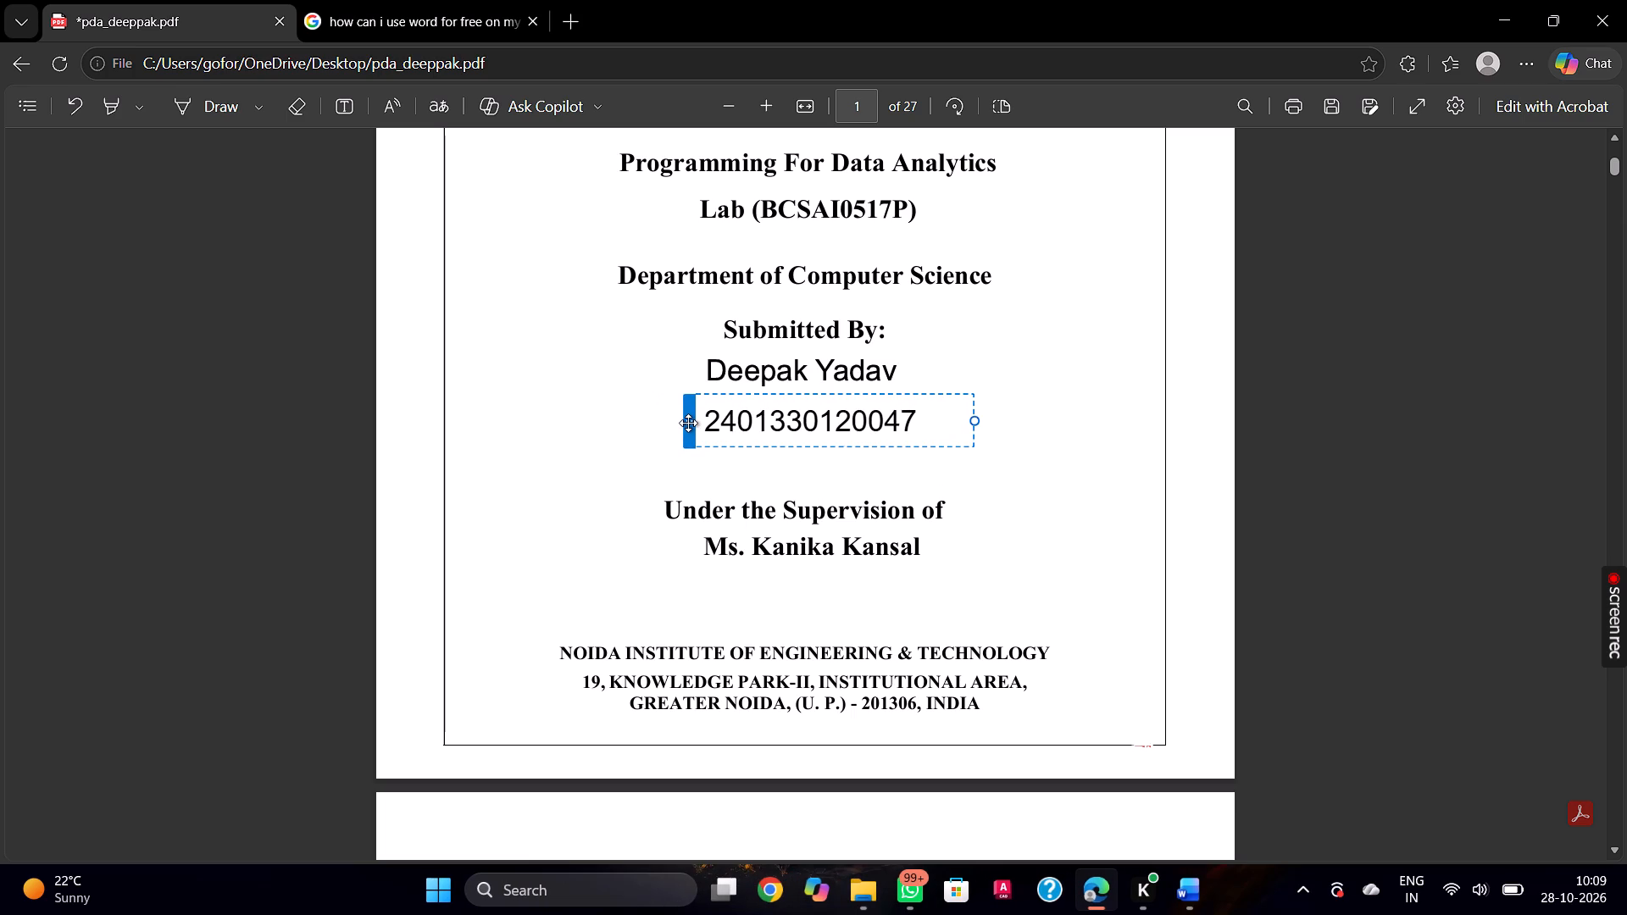
pyautogui.moveTo(688, 423); pyautogui.dragTo(681, 431)
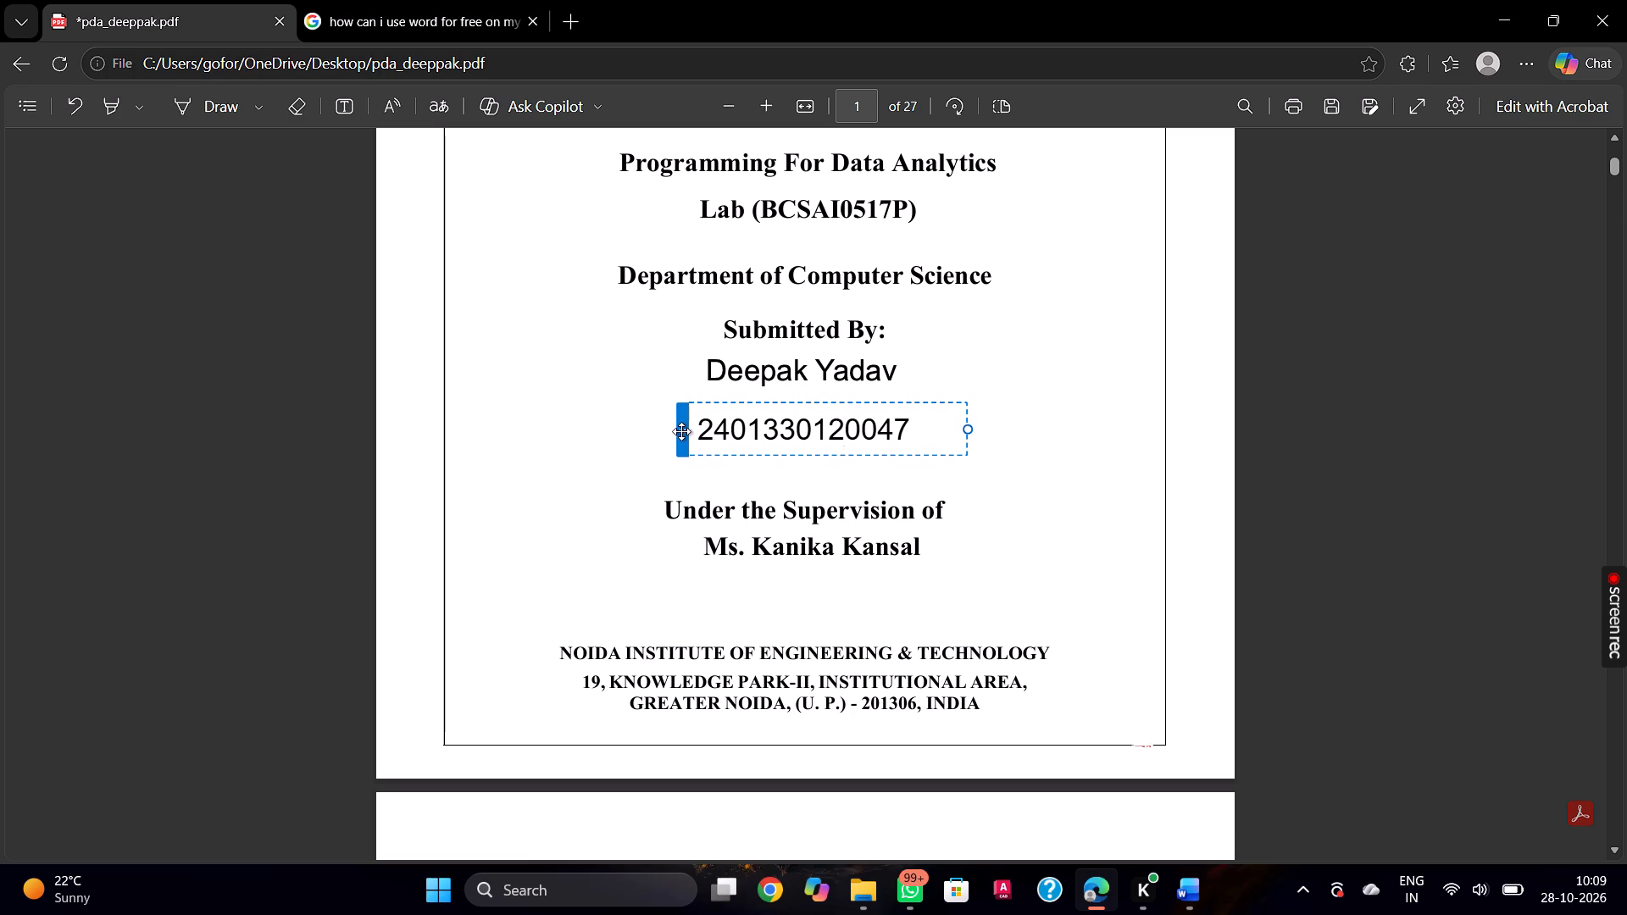
pyautogui.moveTo(681, 431); pyautogui.dragTo(690, 430)
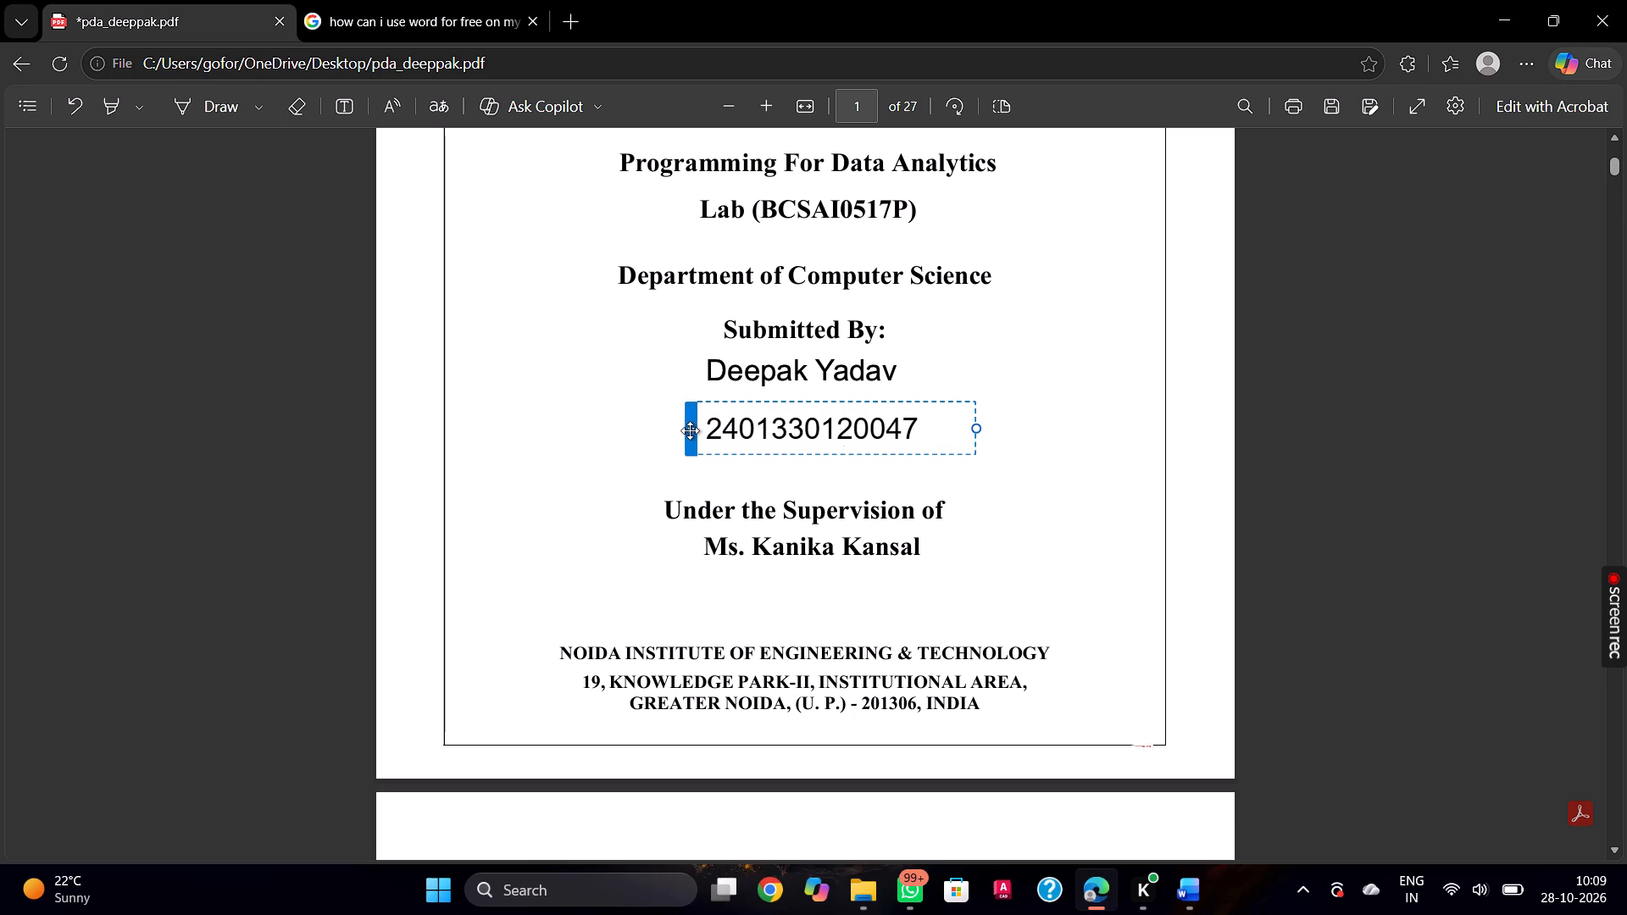
pyautogui.moveTo(690, 430); pyautogui.dragTo(685, 430)
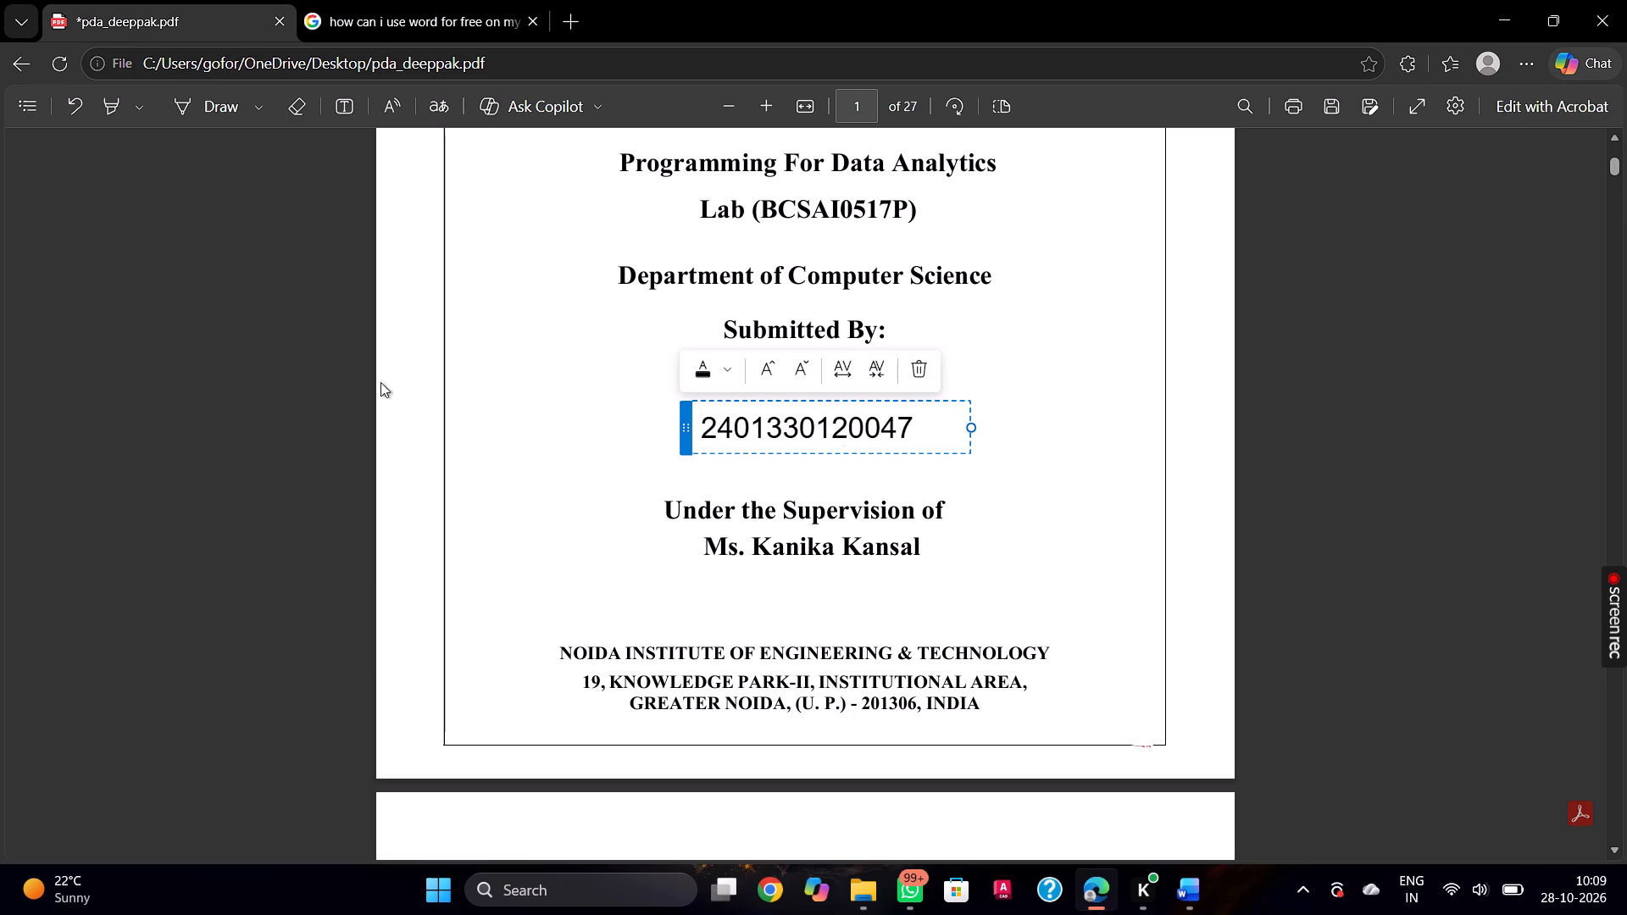
pyautogui.click(416, 400)
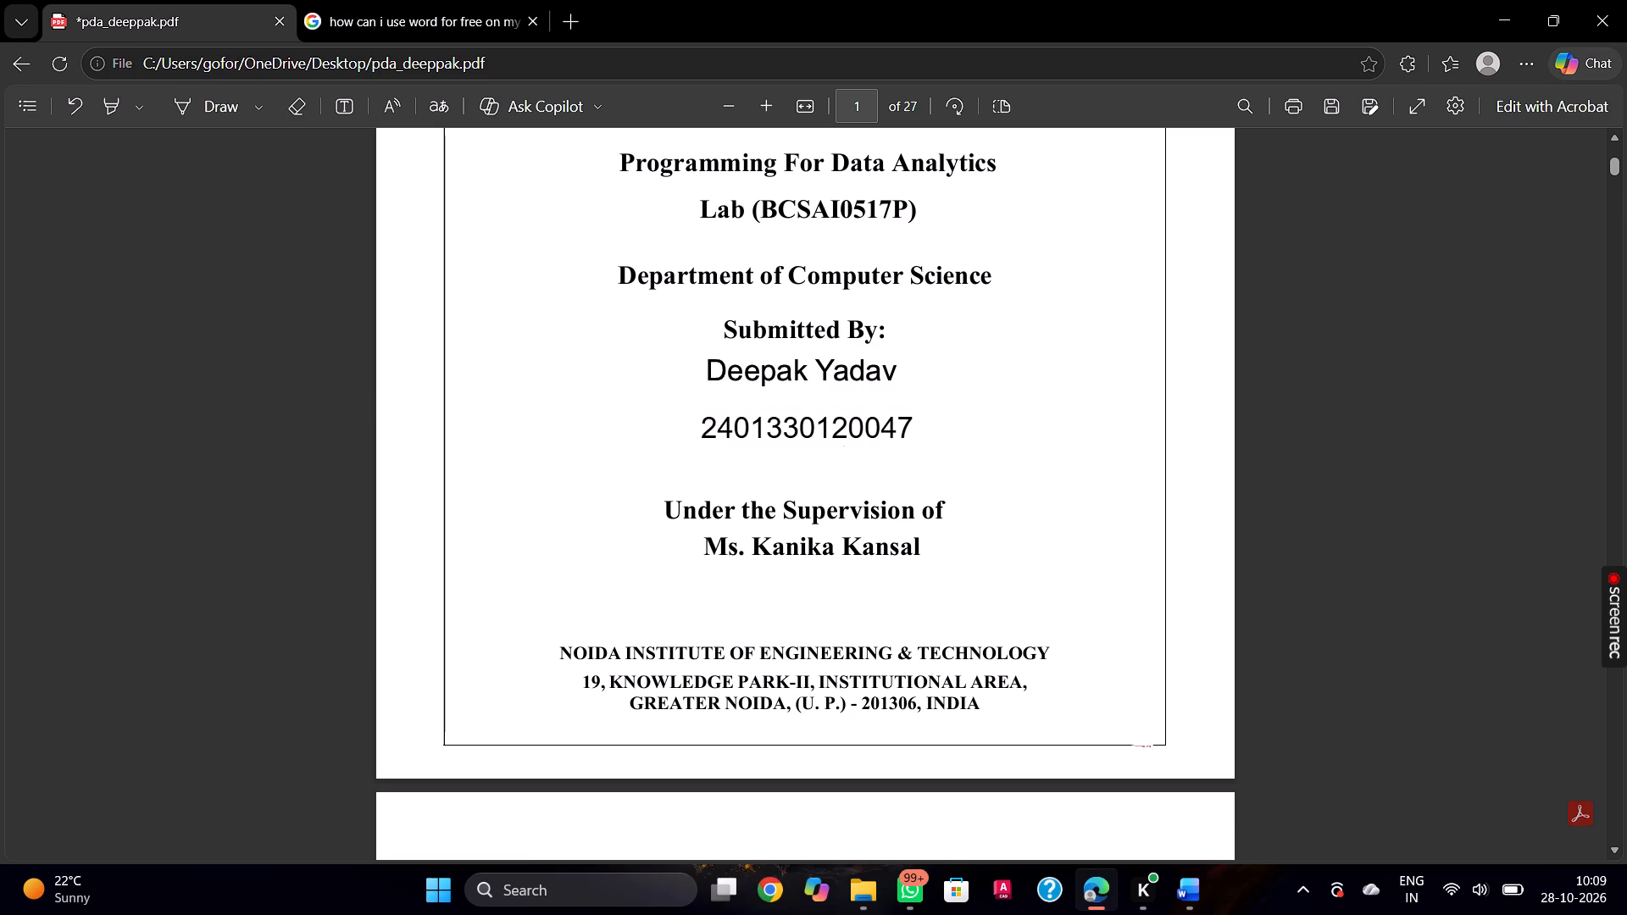
pyautogui.click(779, 432)
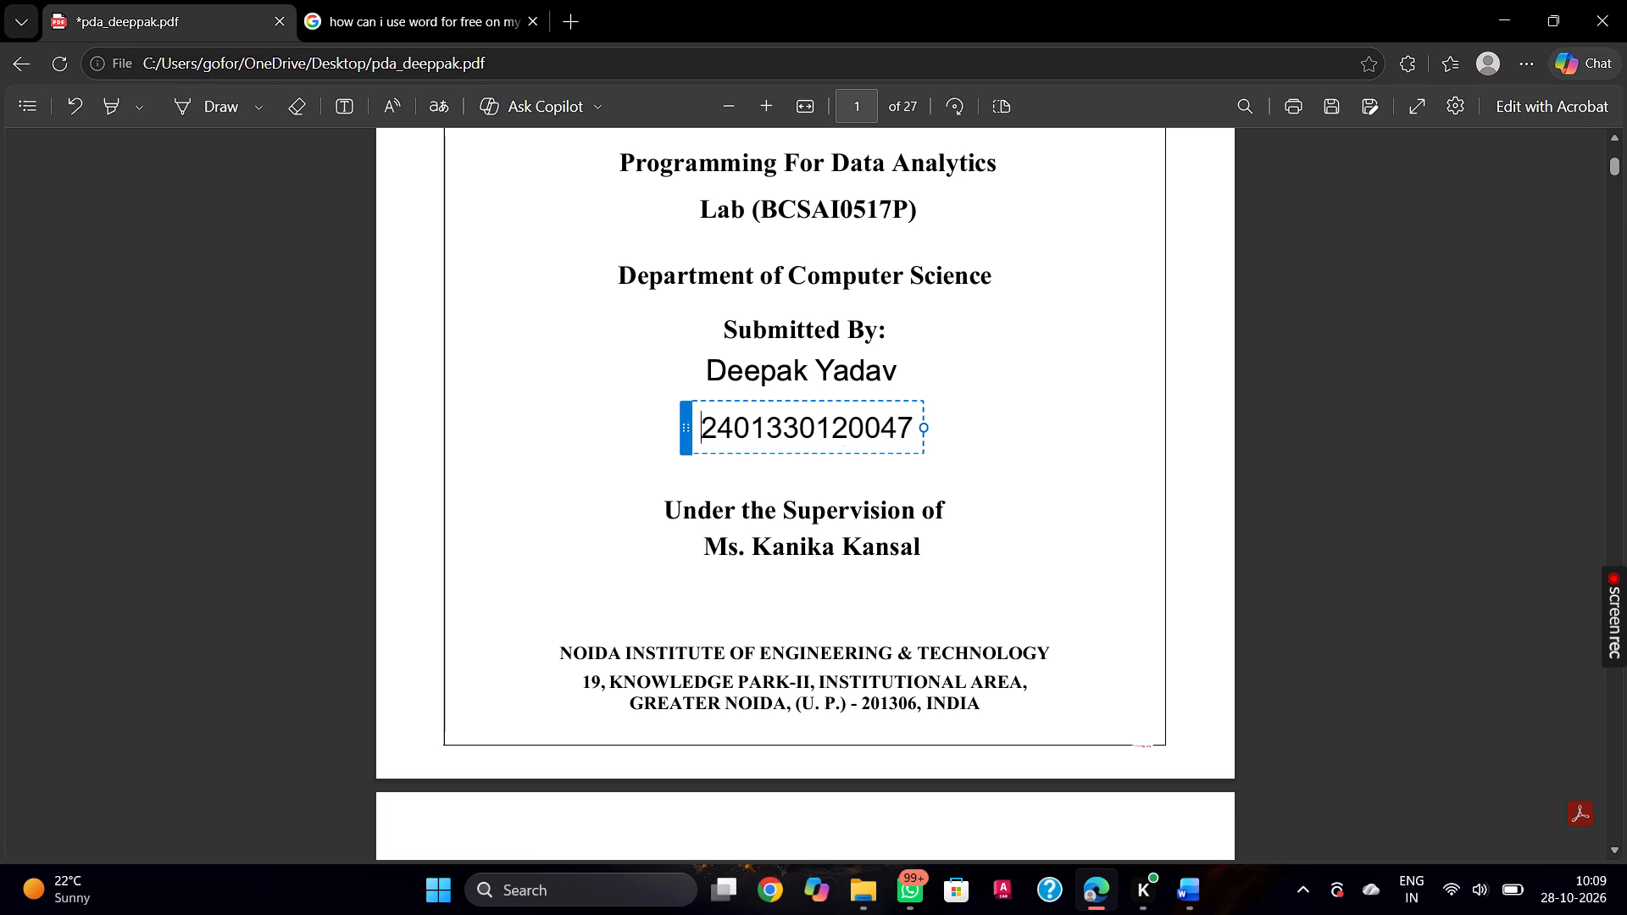
pyautogui.click(690, 433)
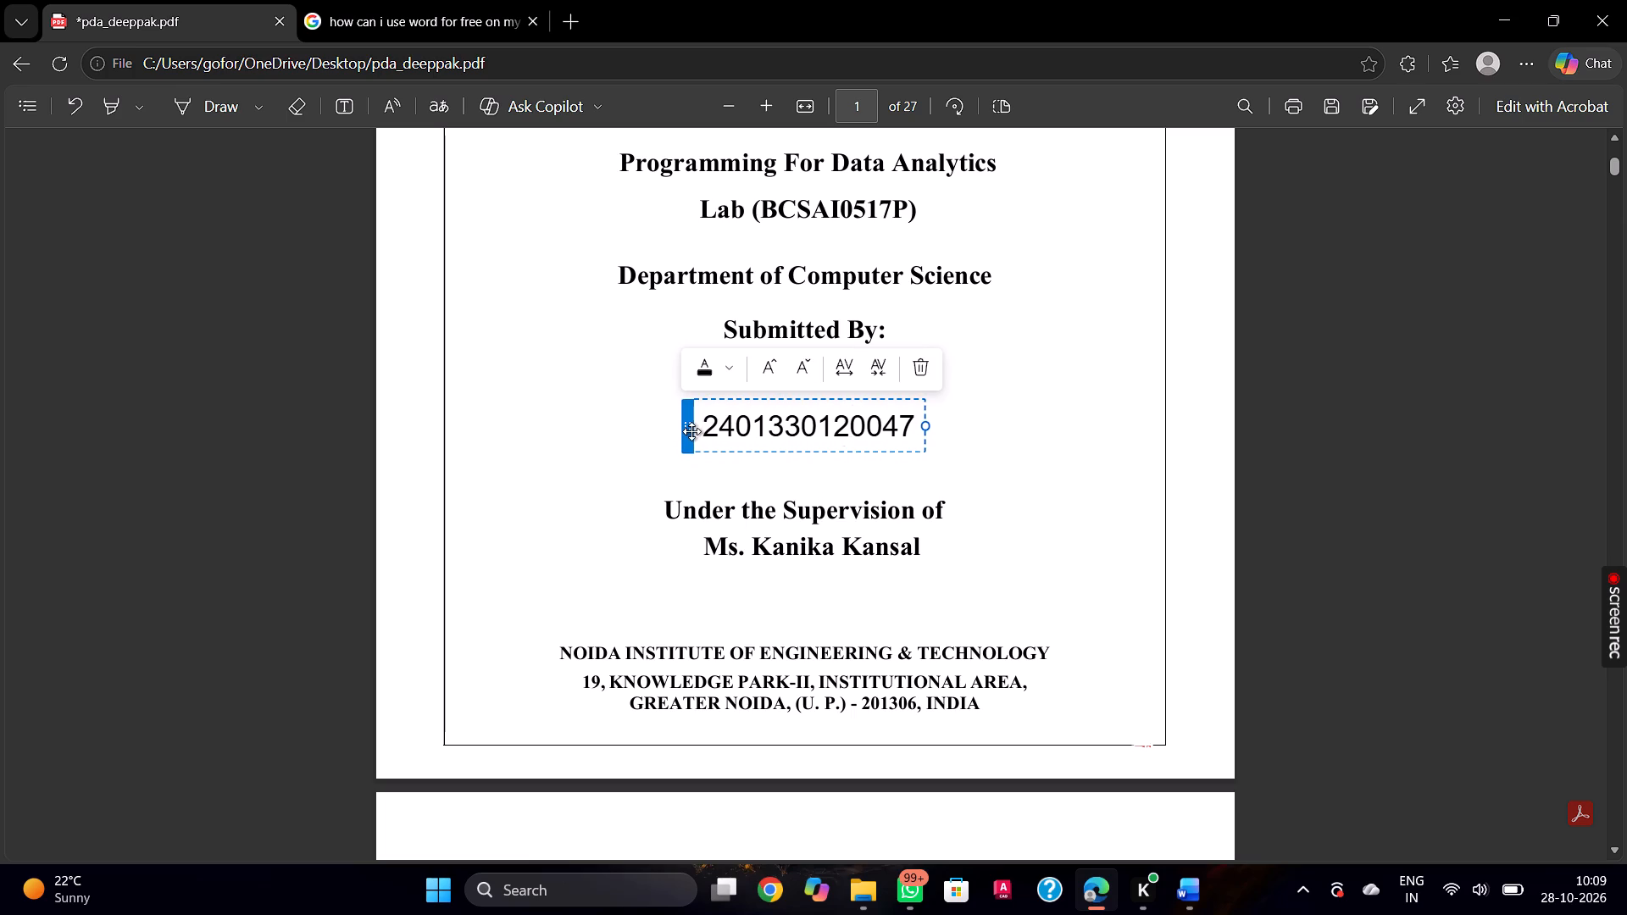
pyautogui.click(414, 415)
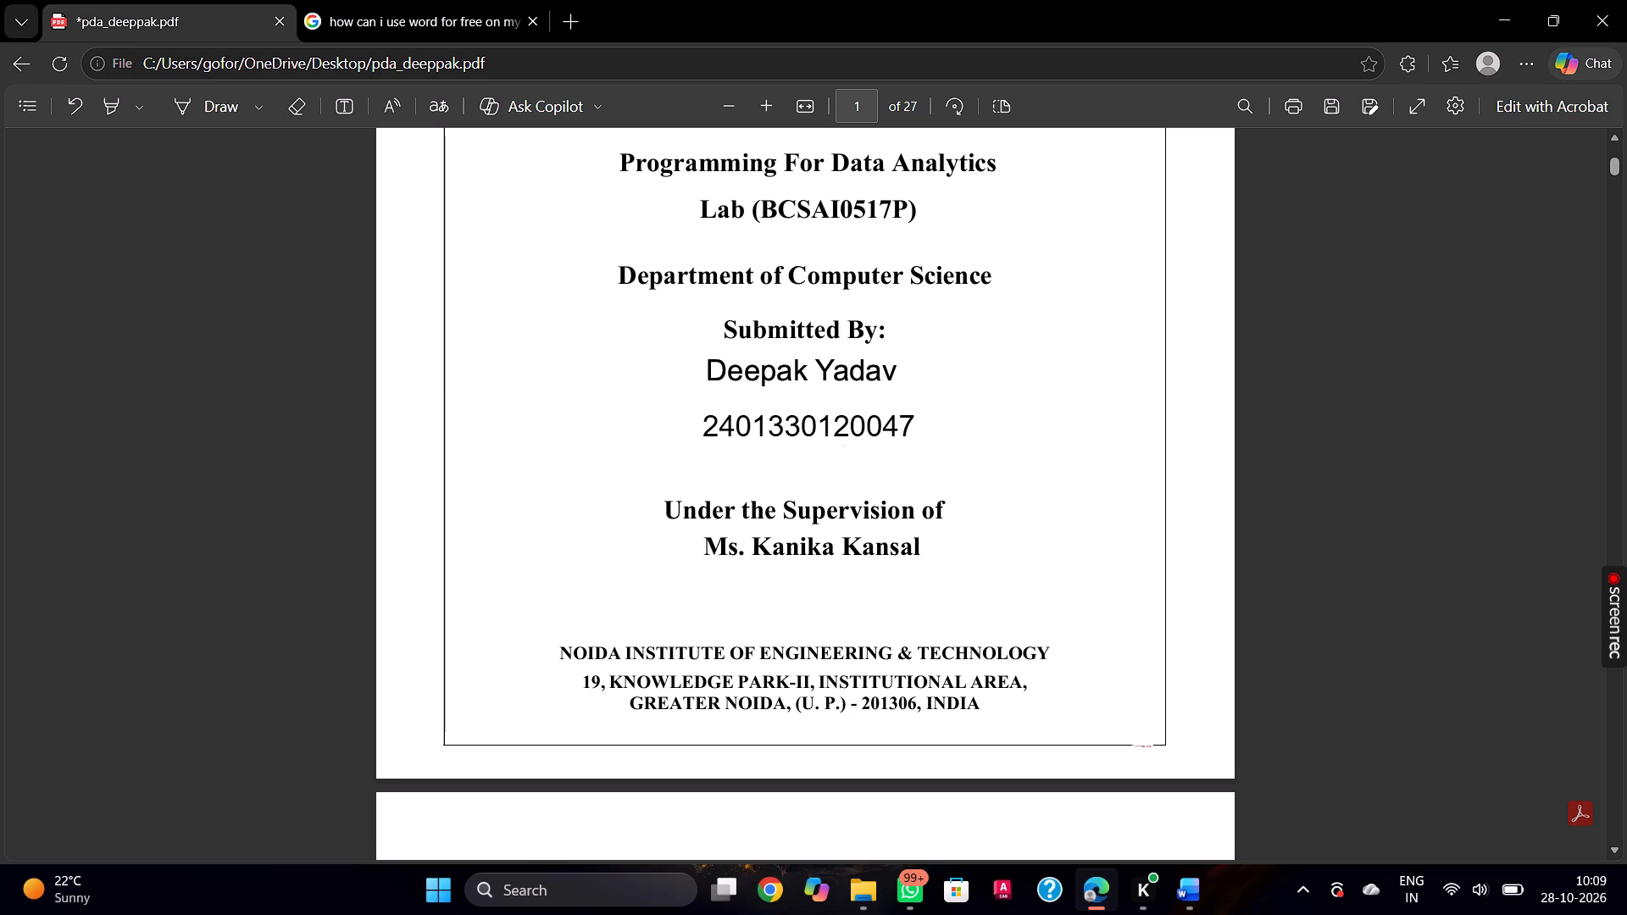
# Nudge the name text box slightly down and to the right so it lines up above the roll number.
pyautogui.click(756, 379)
pyautogui.click(690, 373)
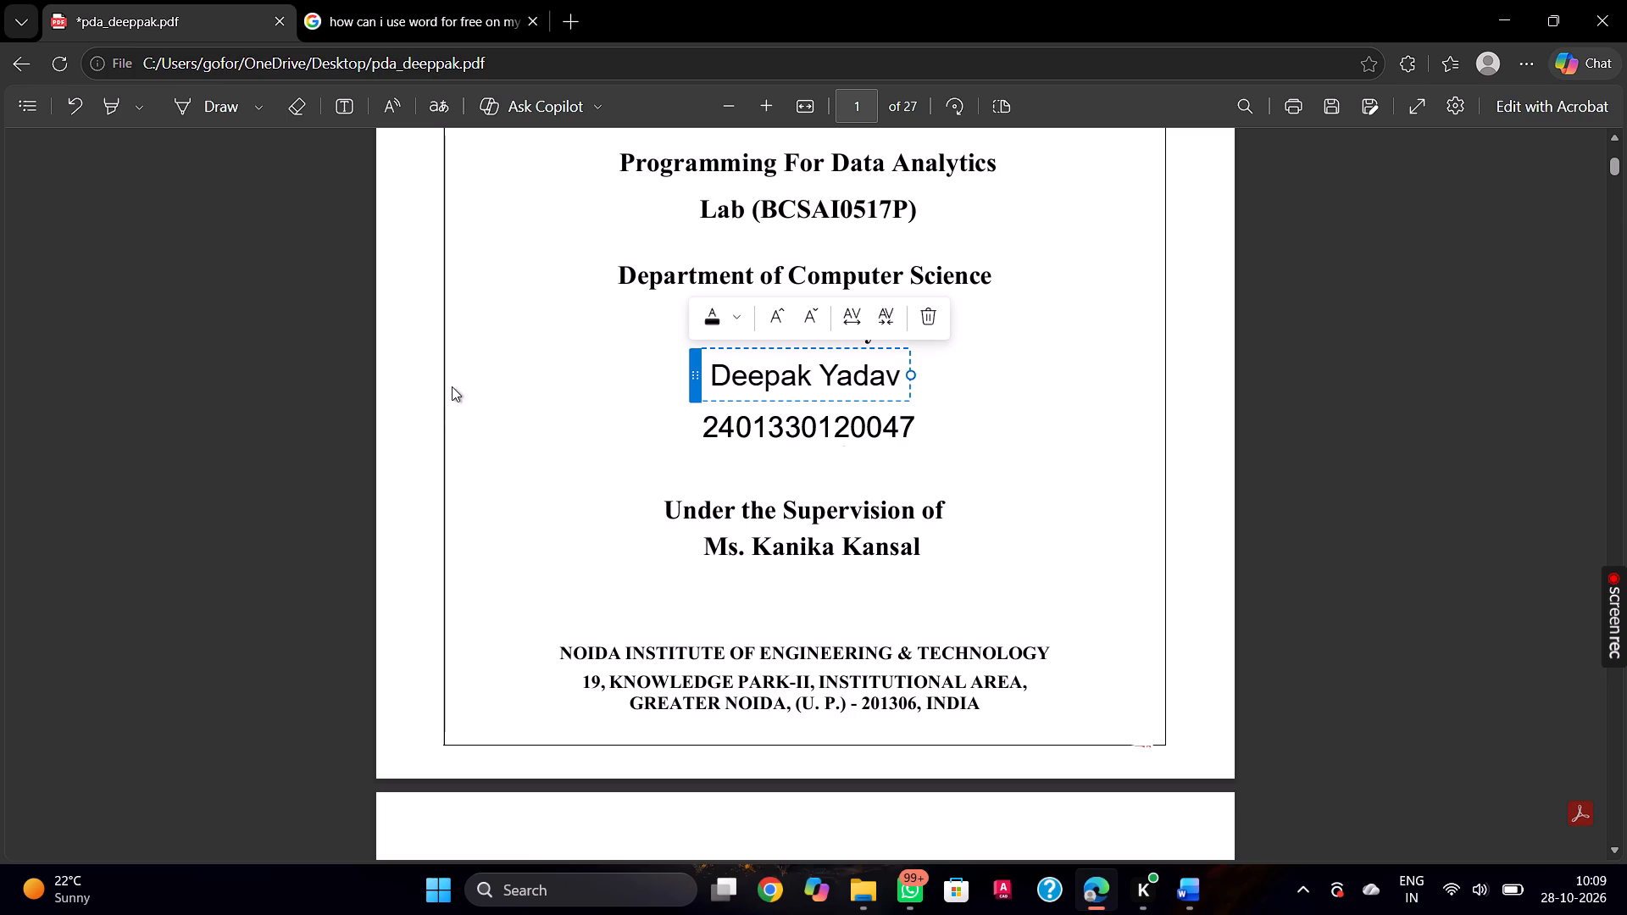
pyautogui.click(424, 397)
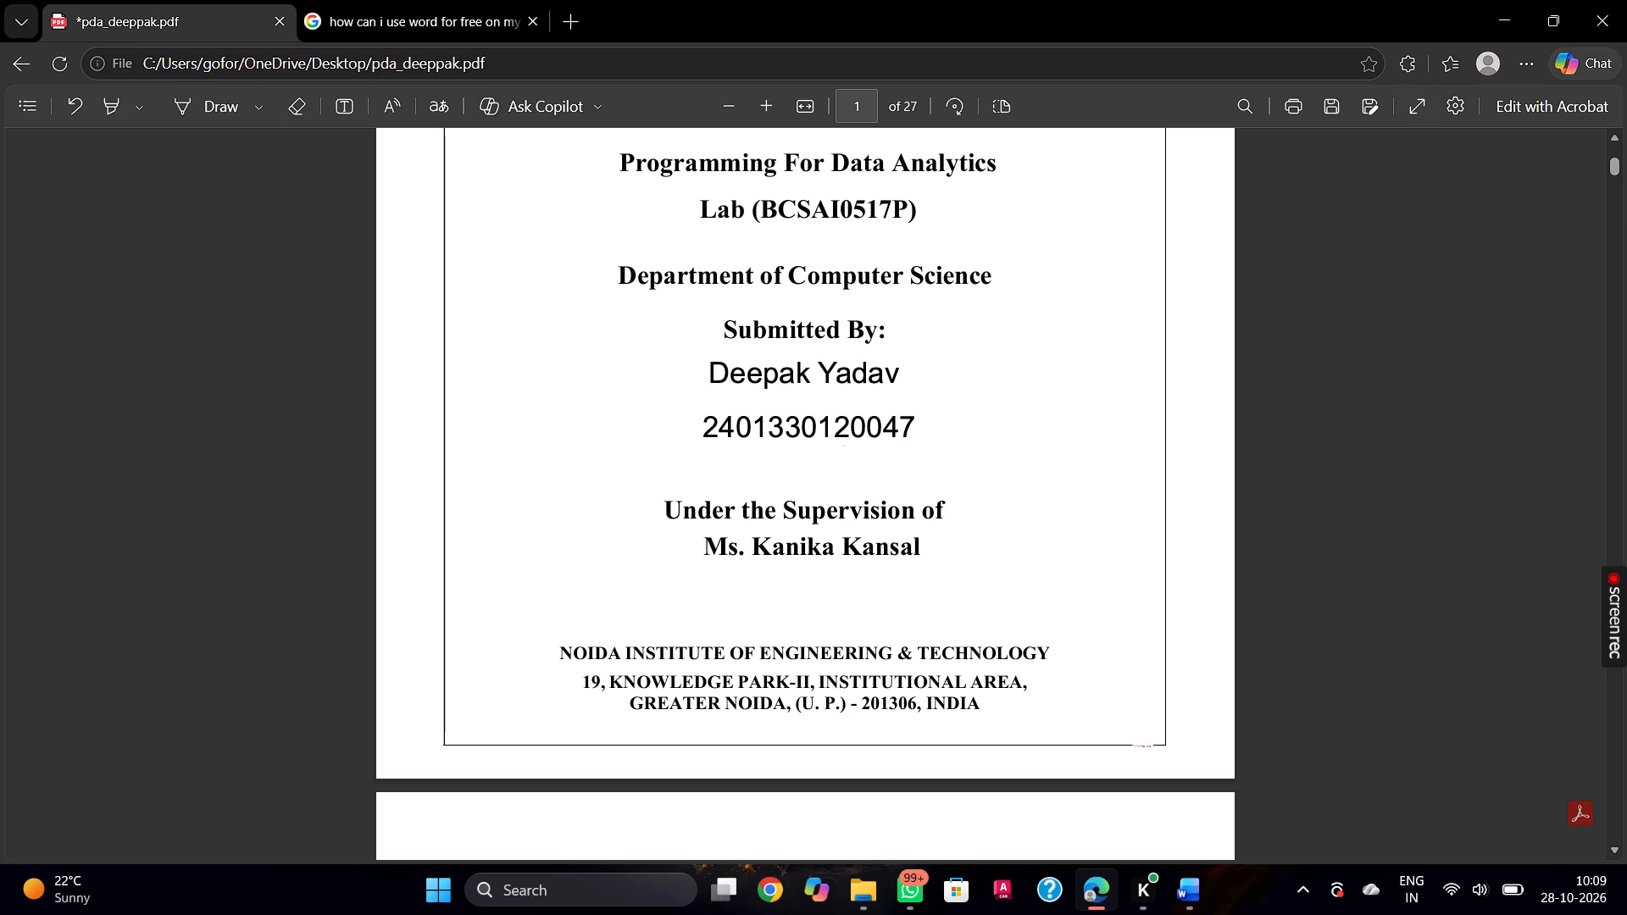
# Save the edited PDF as a copy named pda_deeppak_final in the Desktop folder.
pyautogui.scroll(6, 780, 361)
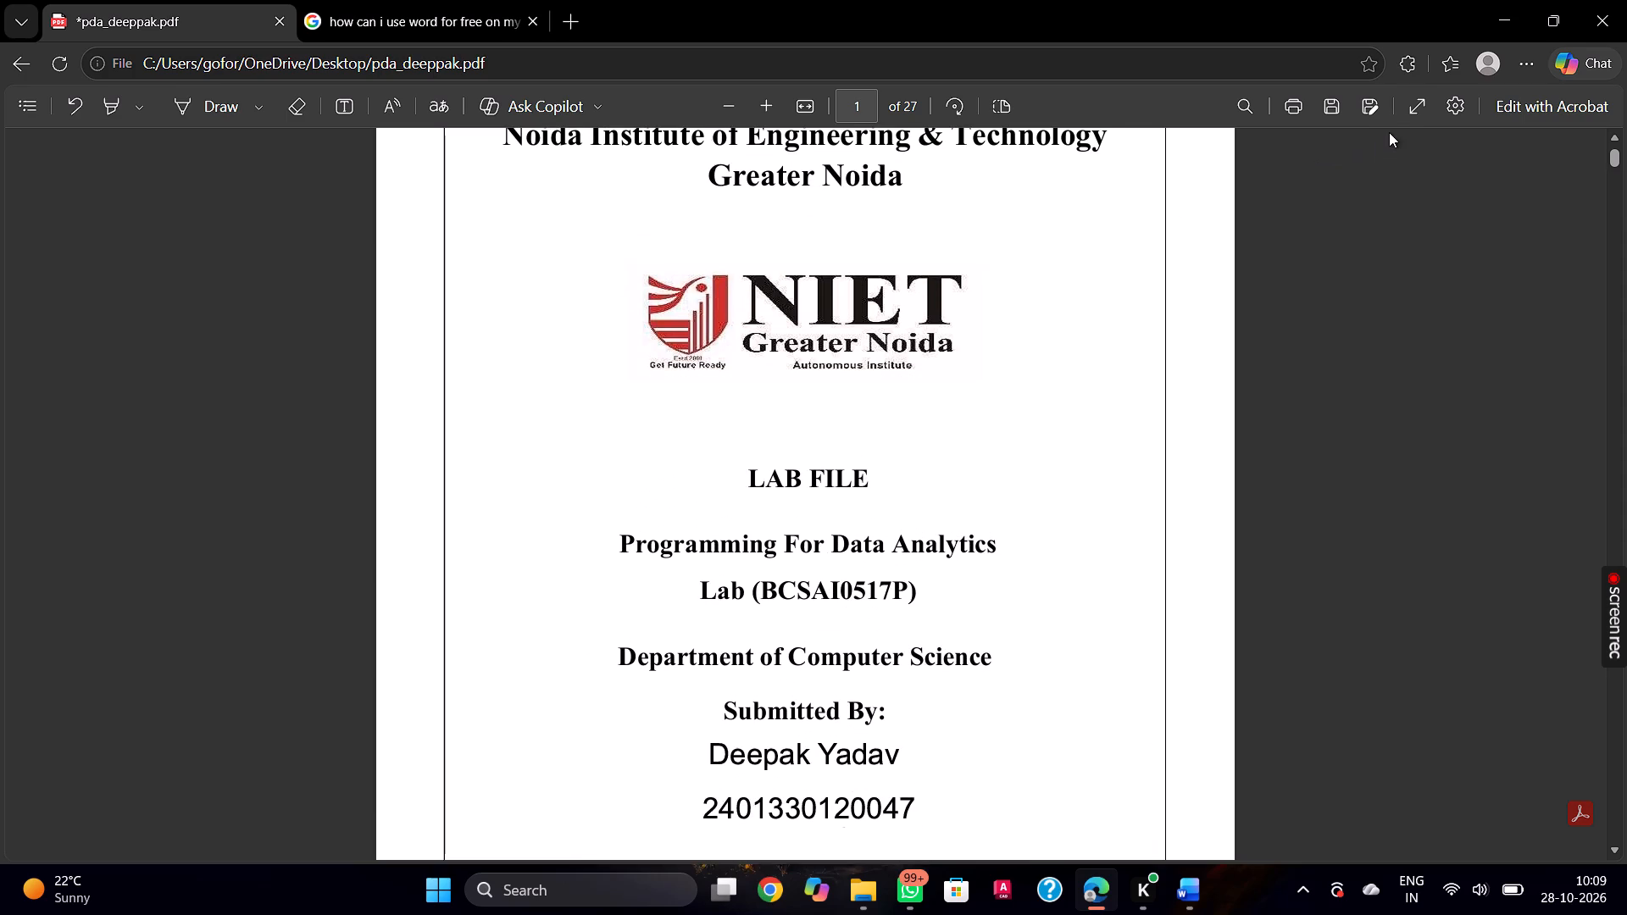
pyautogui.click(1375, 117)
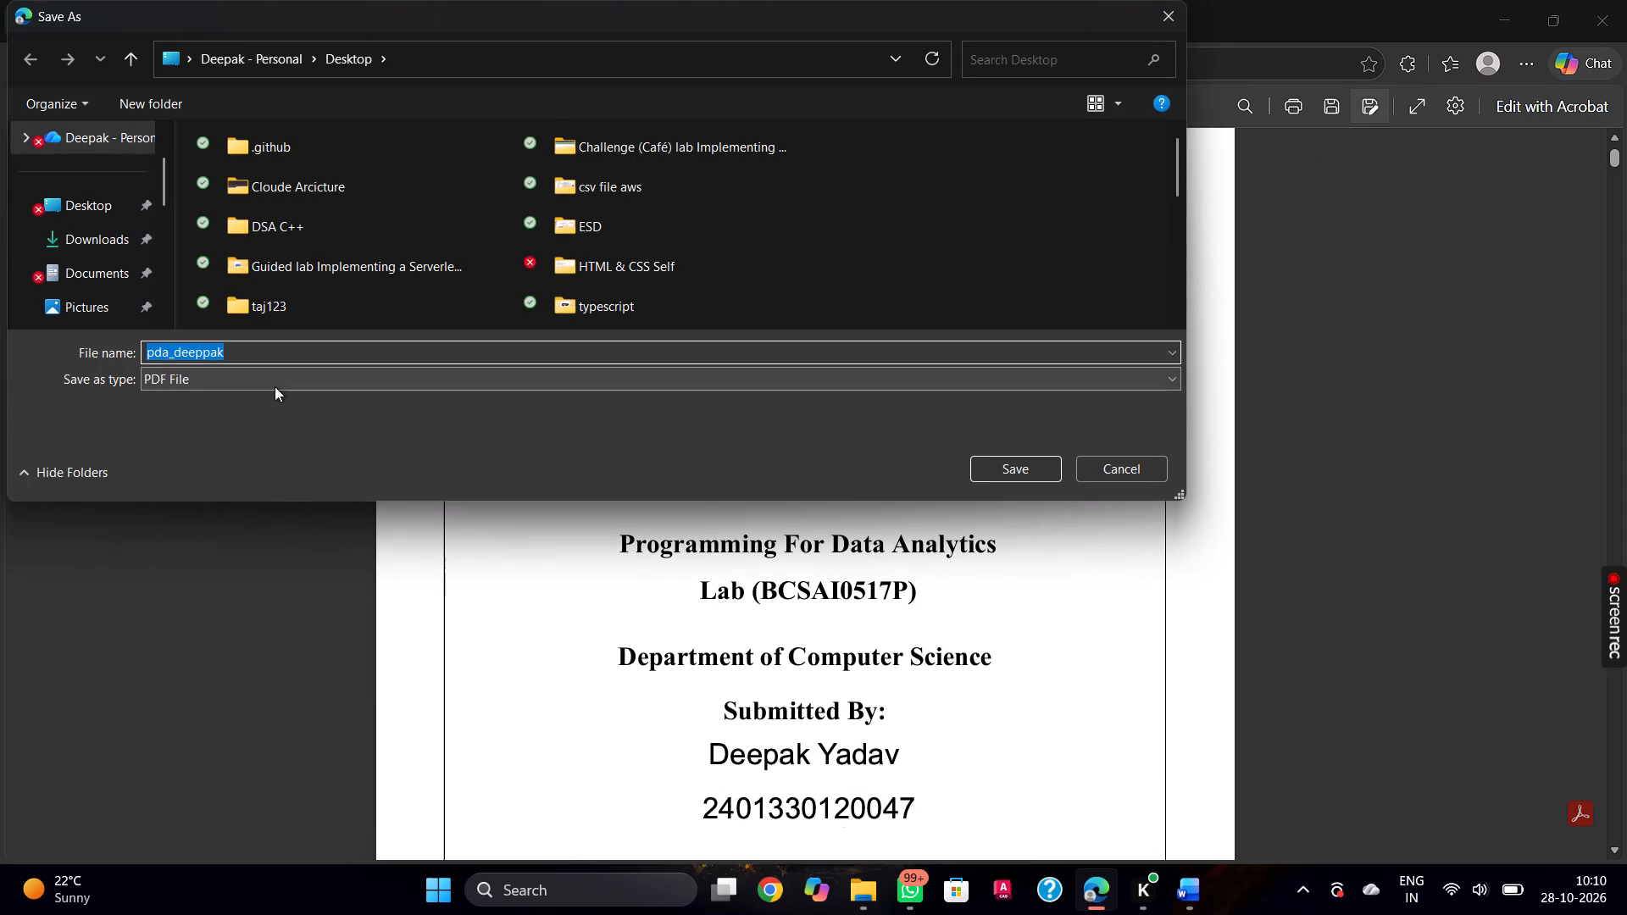
pyautogui.click(234, 352)
pyautogui.write('_fina')
pyautogui.press('l')
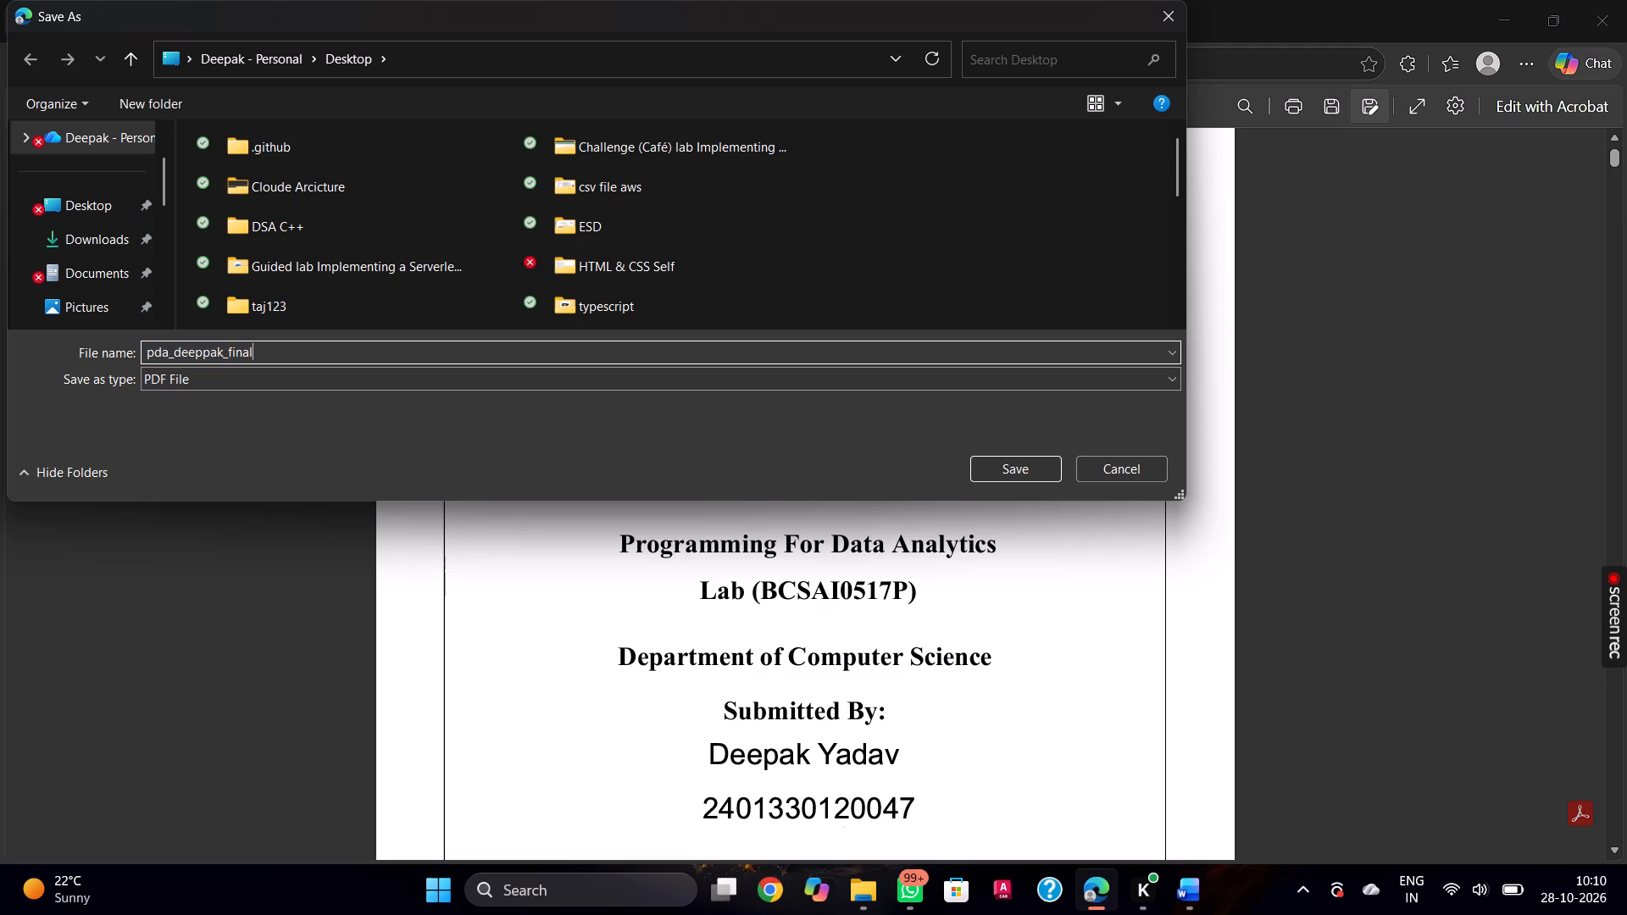
pyautogui.click(985, 457)
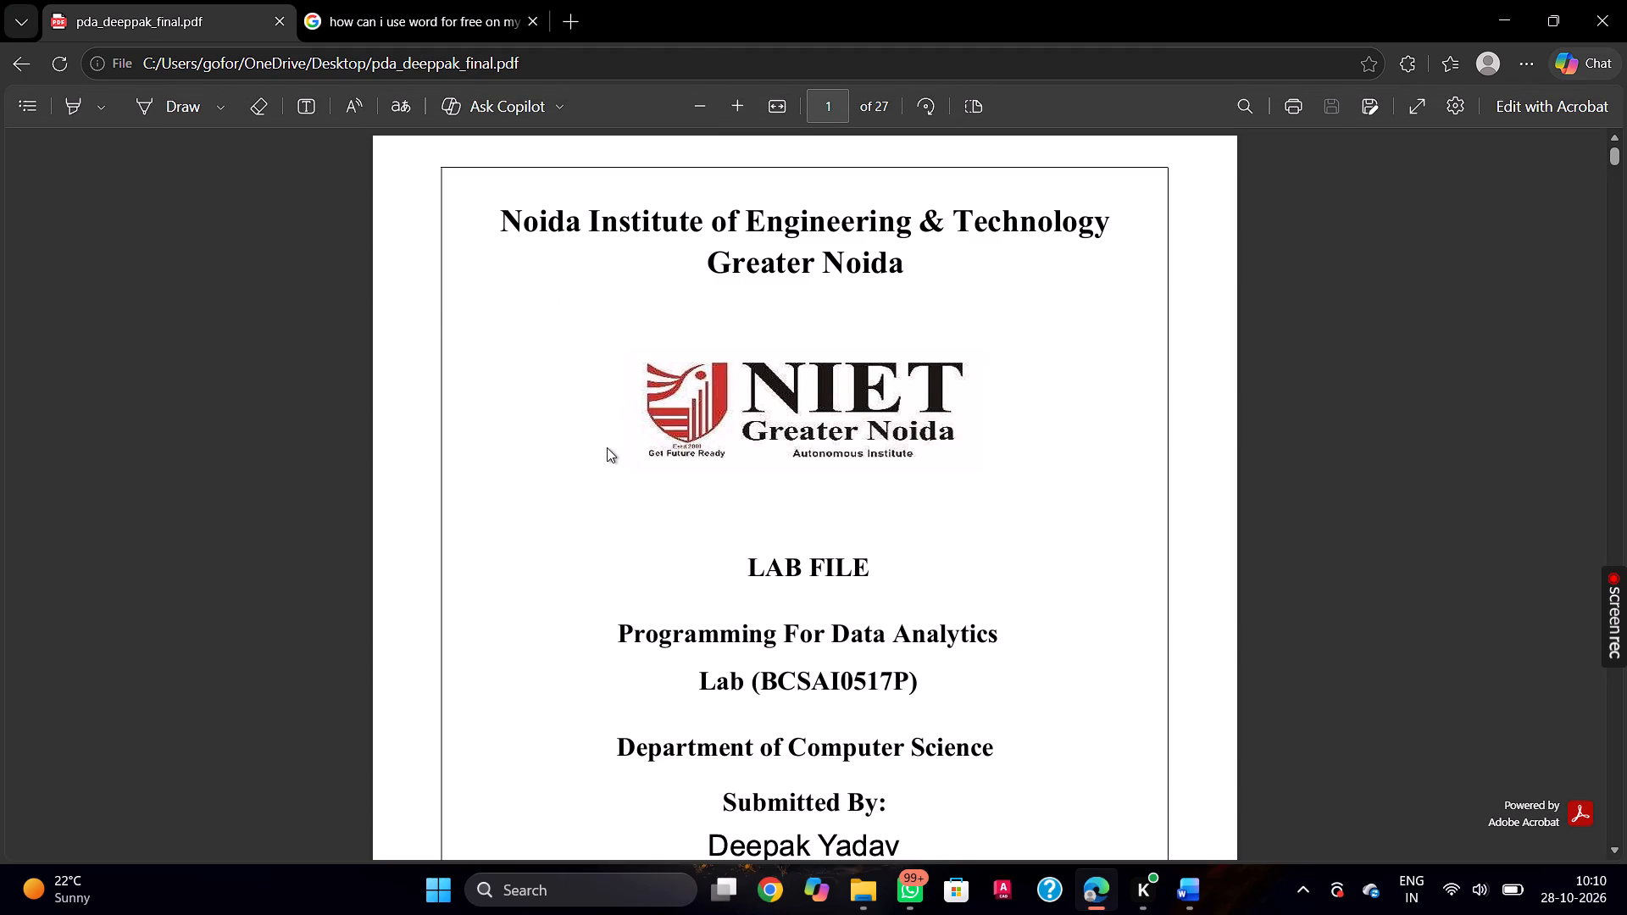
# Check the replaced name and roll number on the saved copy's cover page.
pyautogui.scroll(-5, 607, 447)
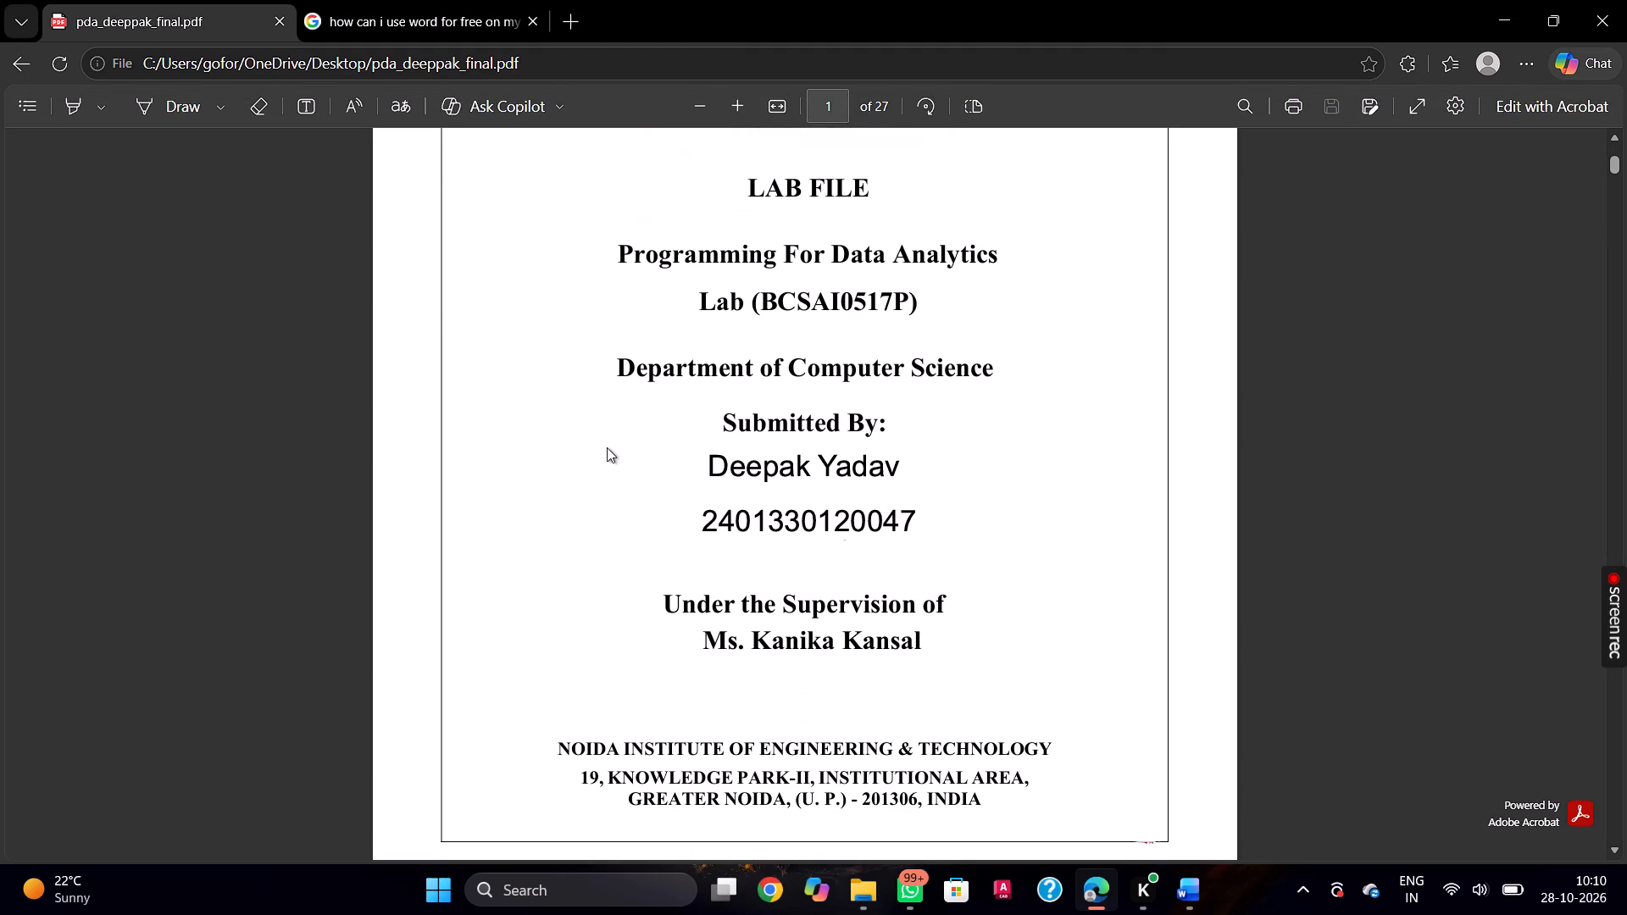
pyautogui.scroll(-2, 607, 447)
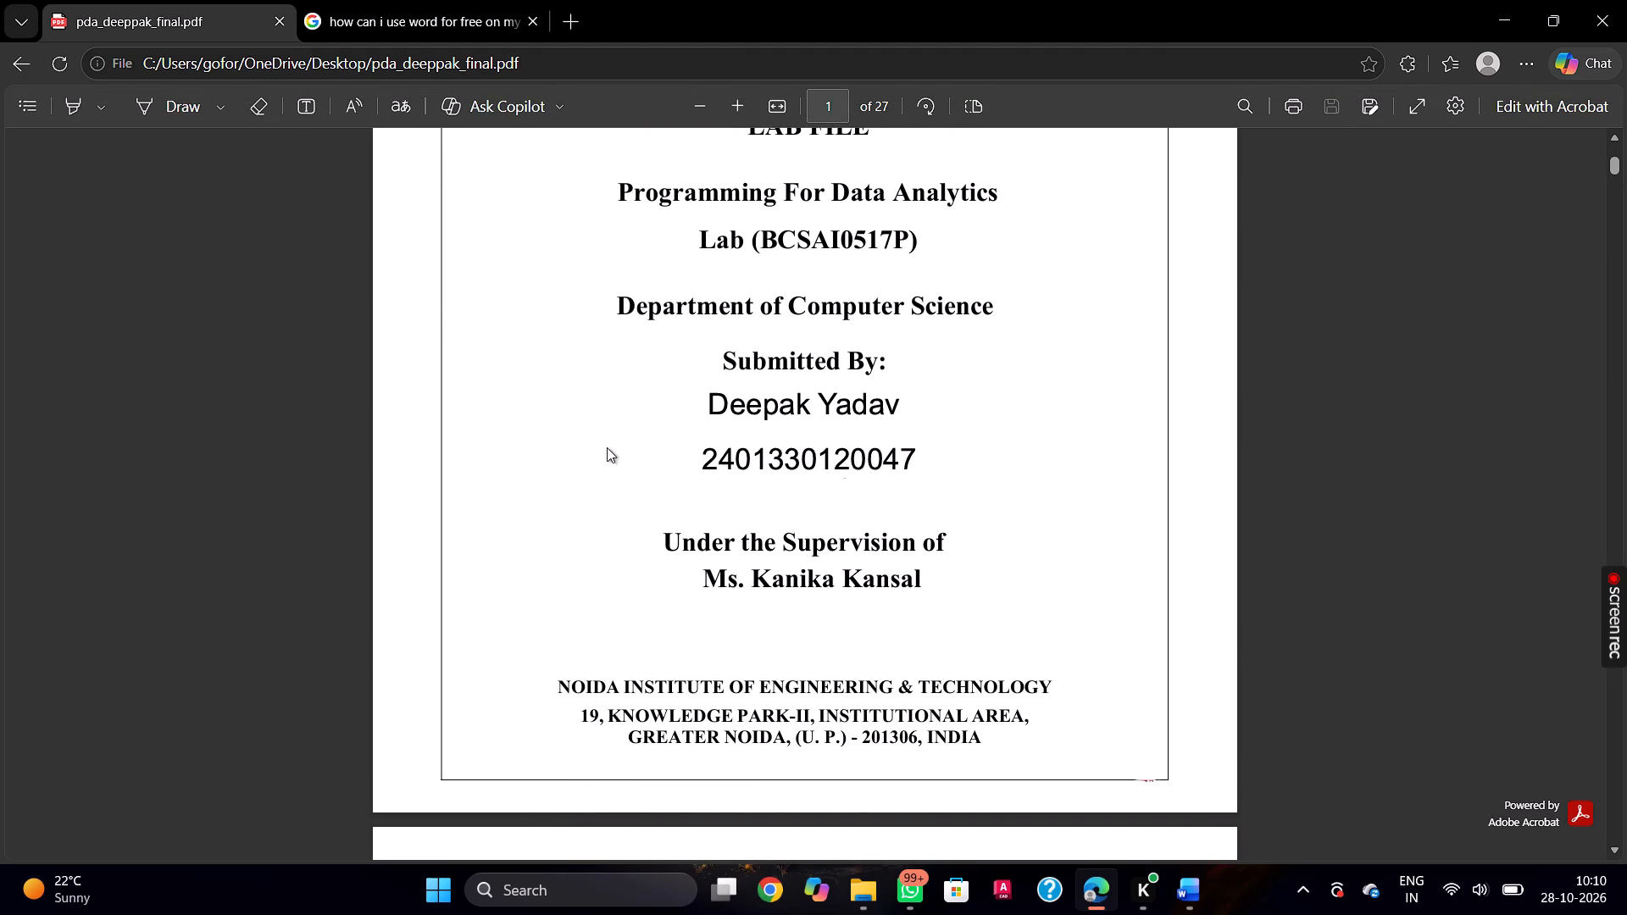
pyautogui.scroll(-2, 607, 447)
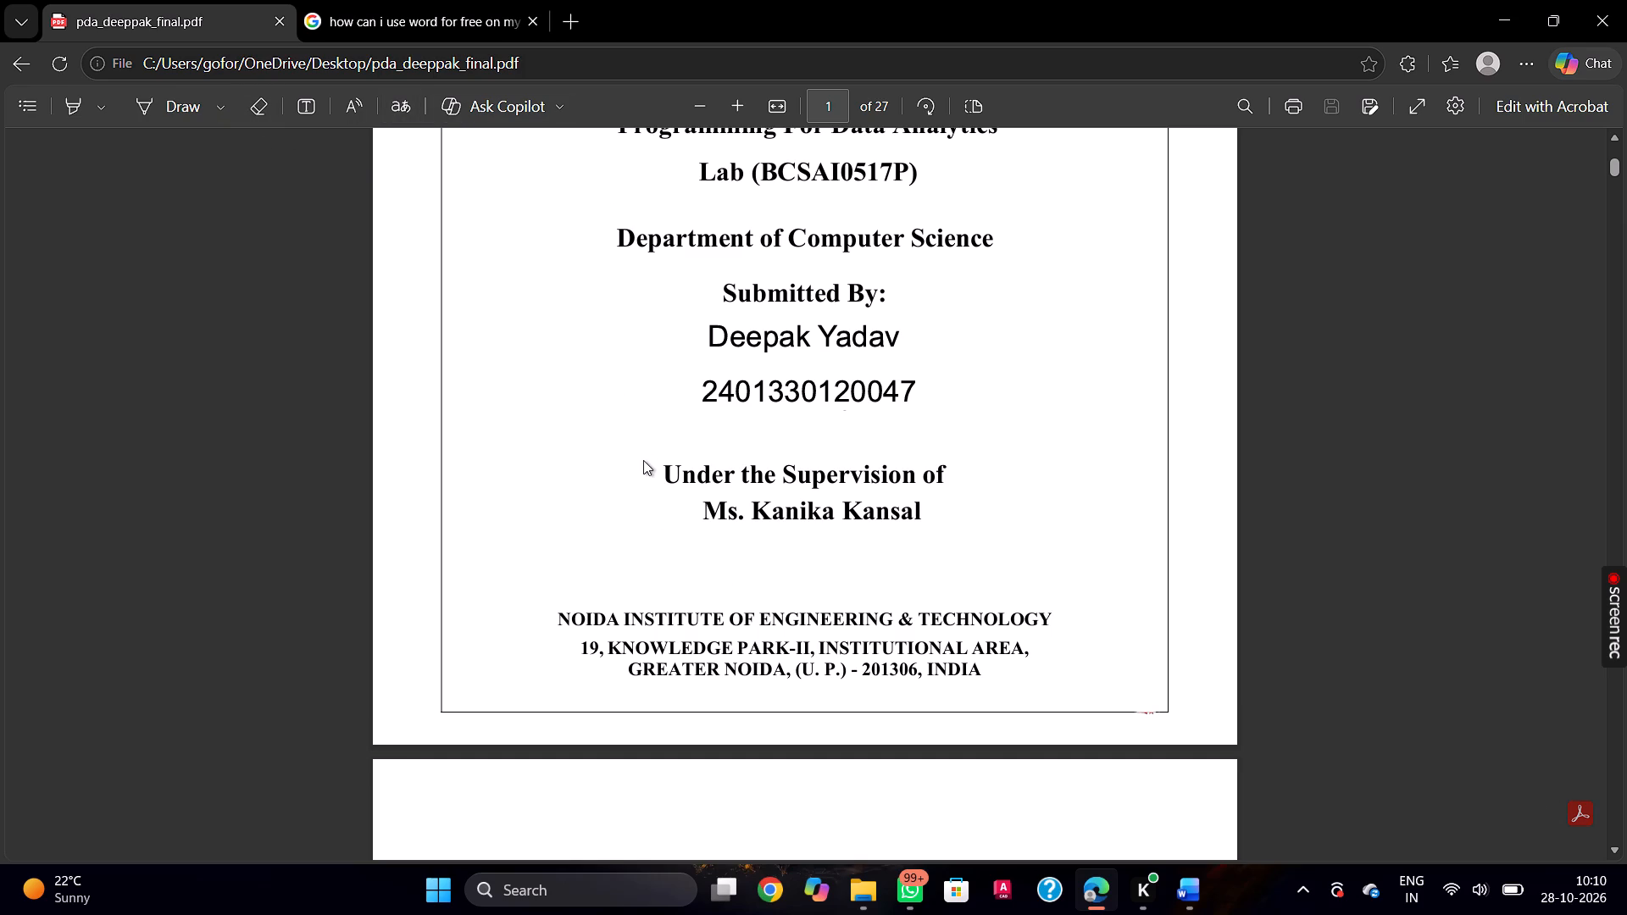
pyautogui.scroll(1, 643, 460)
pyautogui.scroll(-1, 643, 460)
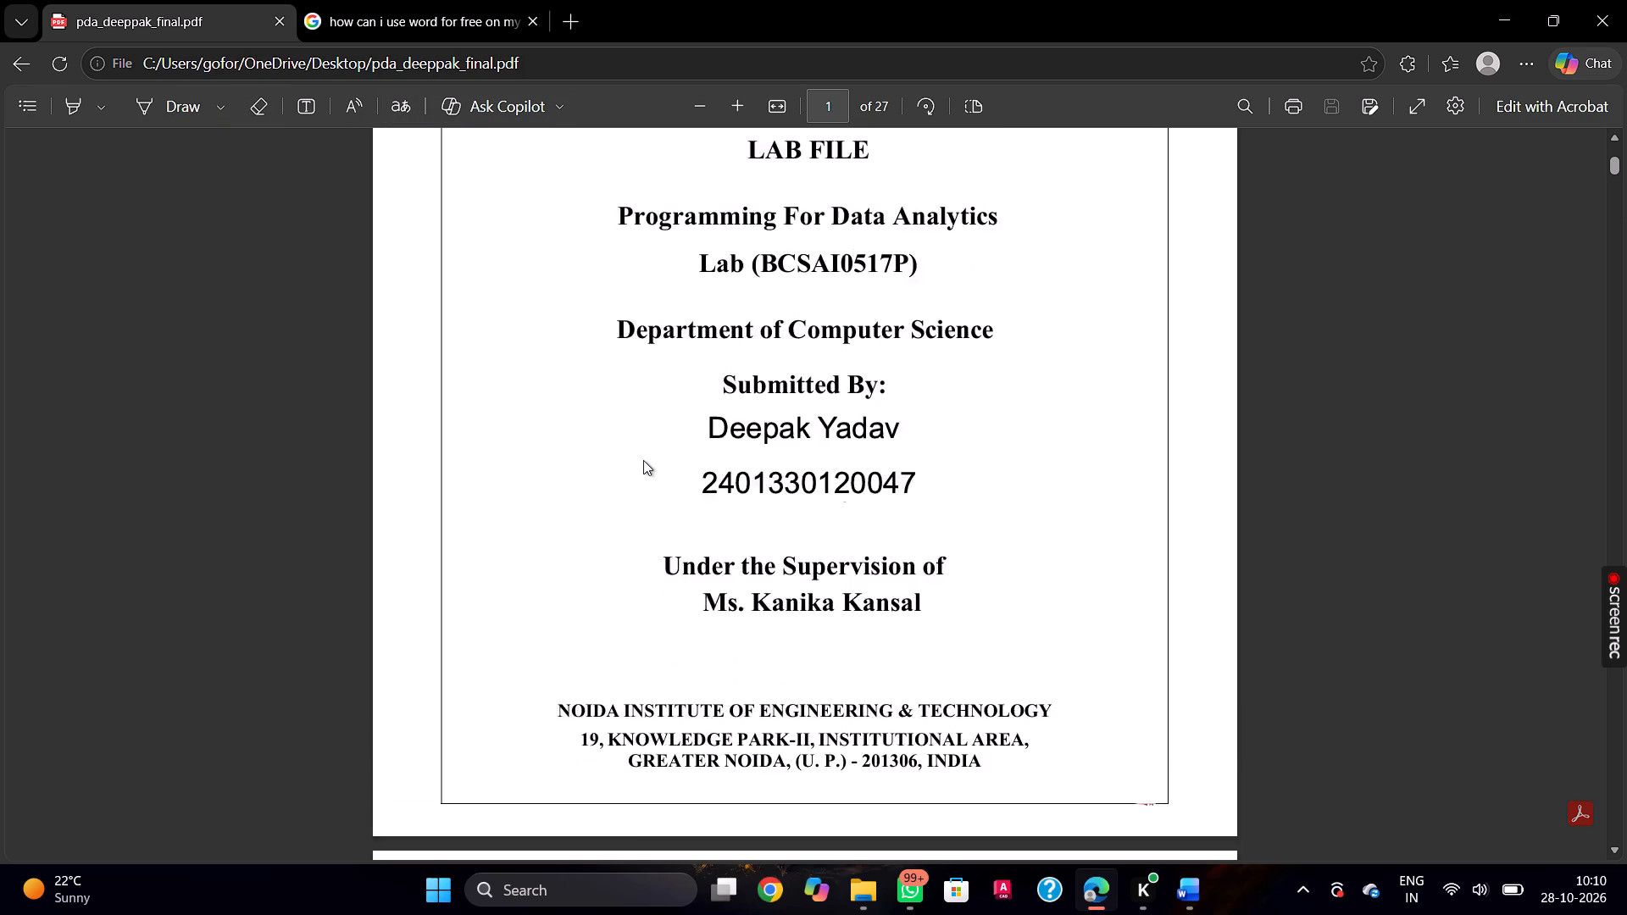
pyautogui.scroll(-4, 643, 460)
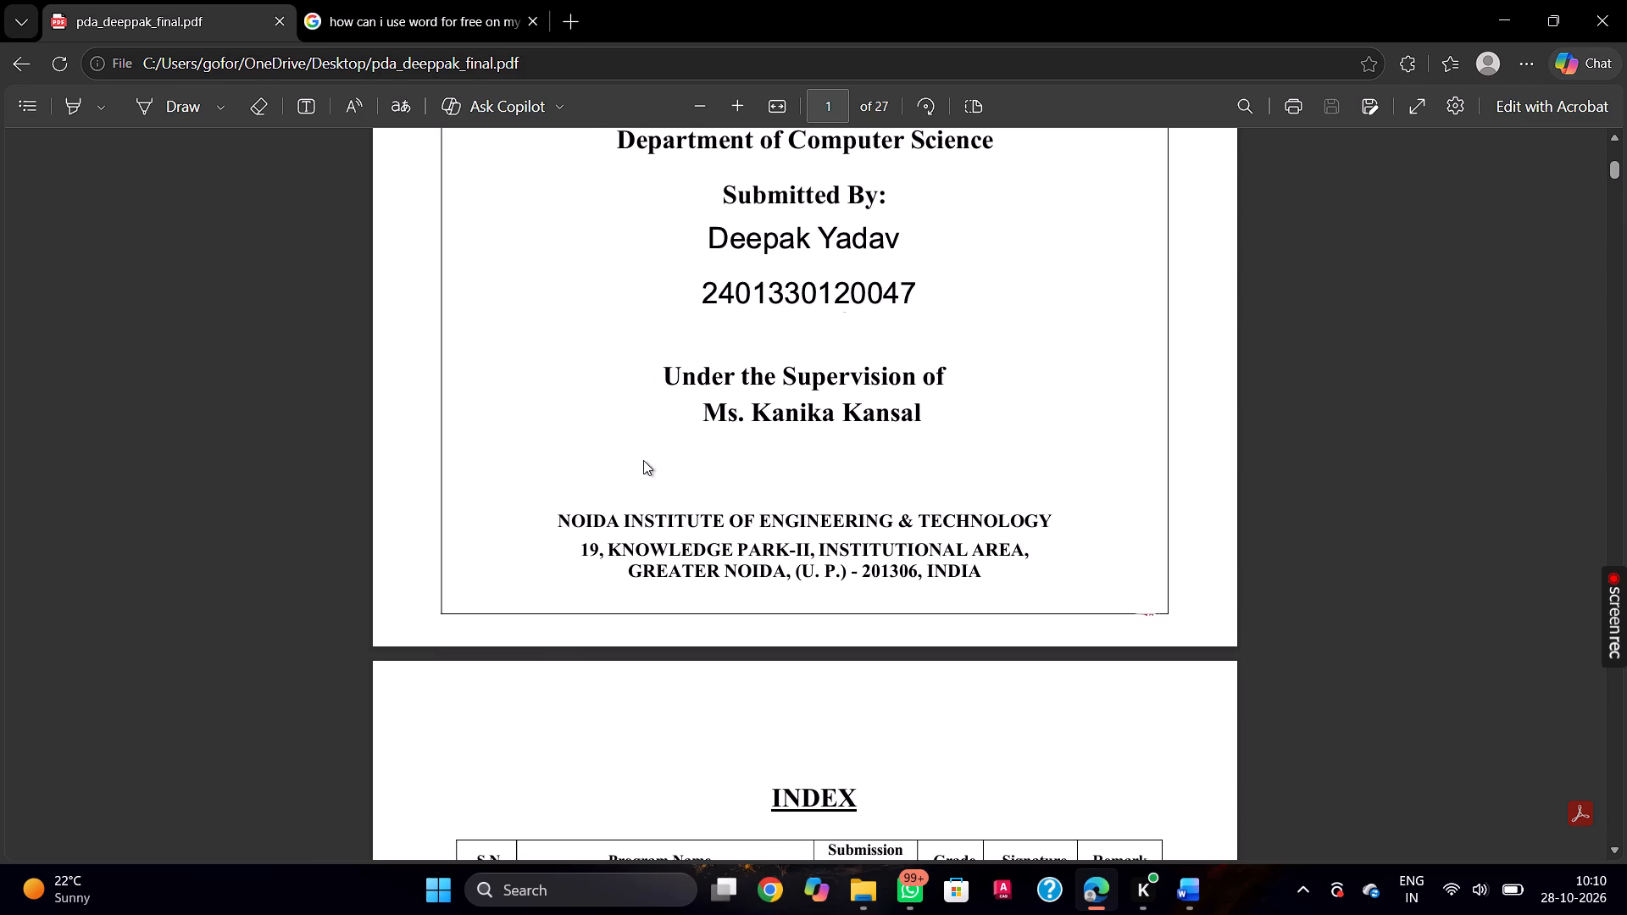
pyautogui.scroll(-1, 643, 460)
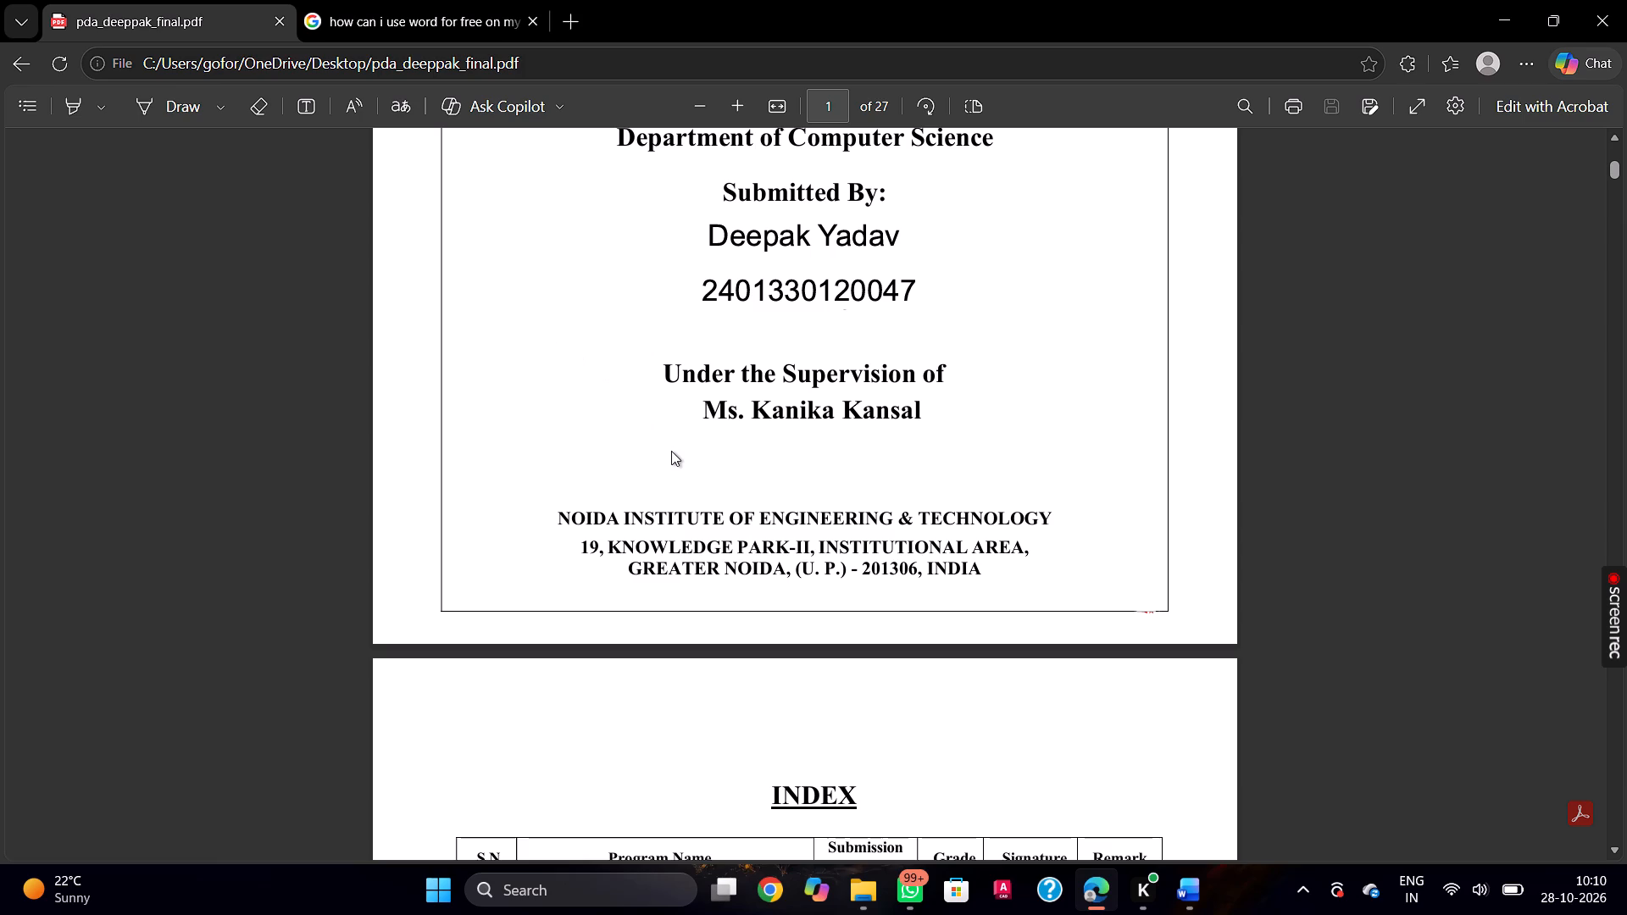
pyautogui.click(708, 428)
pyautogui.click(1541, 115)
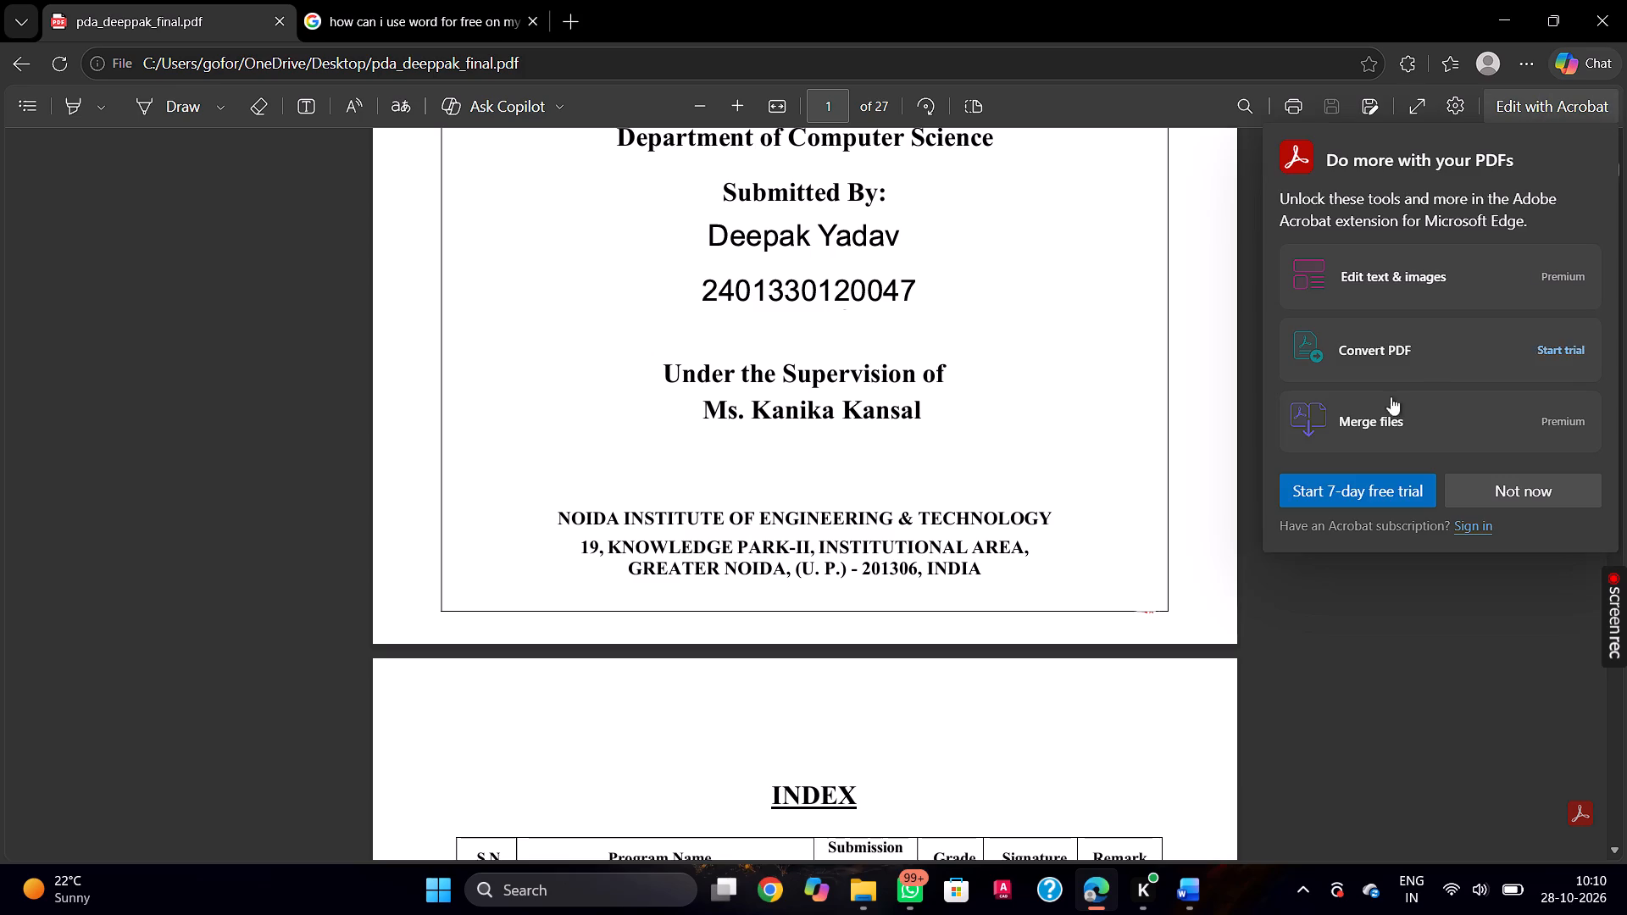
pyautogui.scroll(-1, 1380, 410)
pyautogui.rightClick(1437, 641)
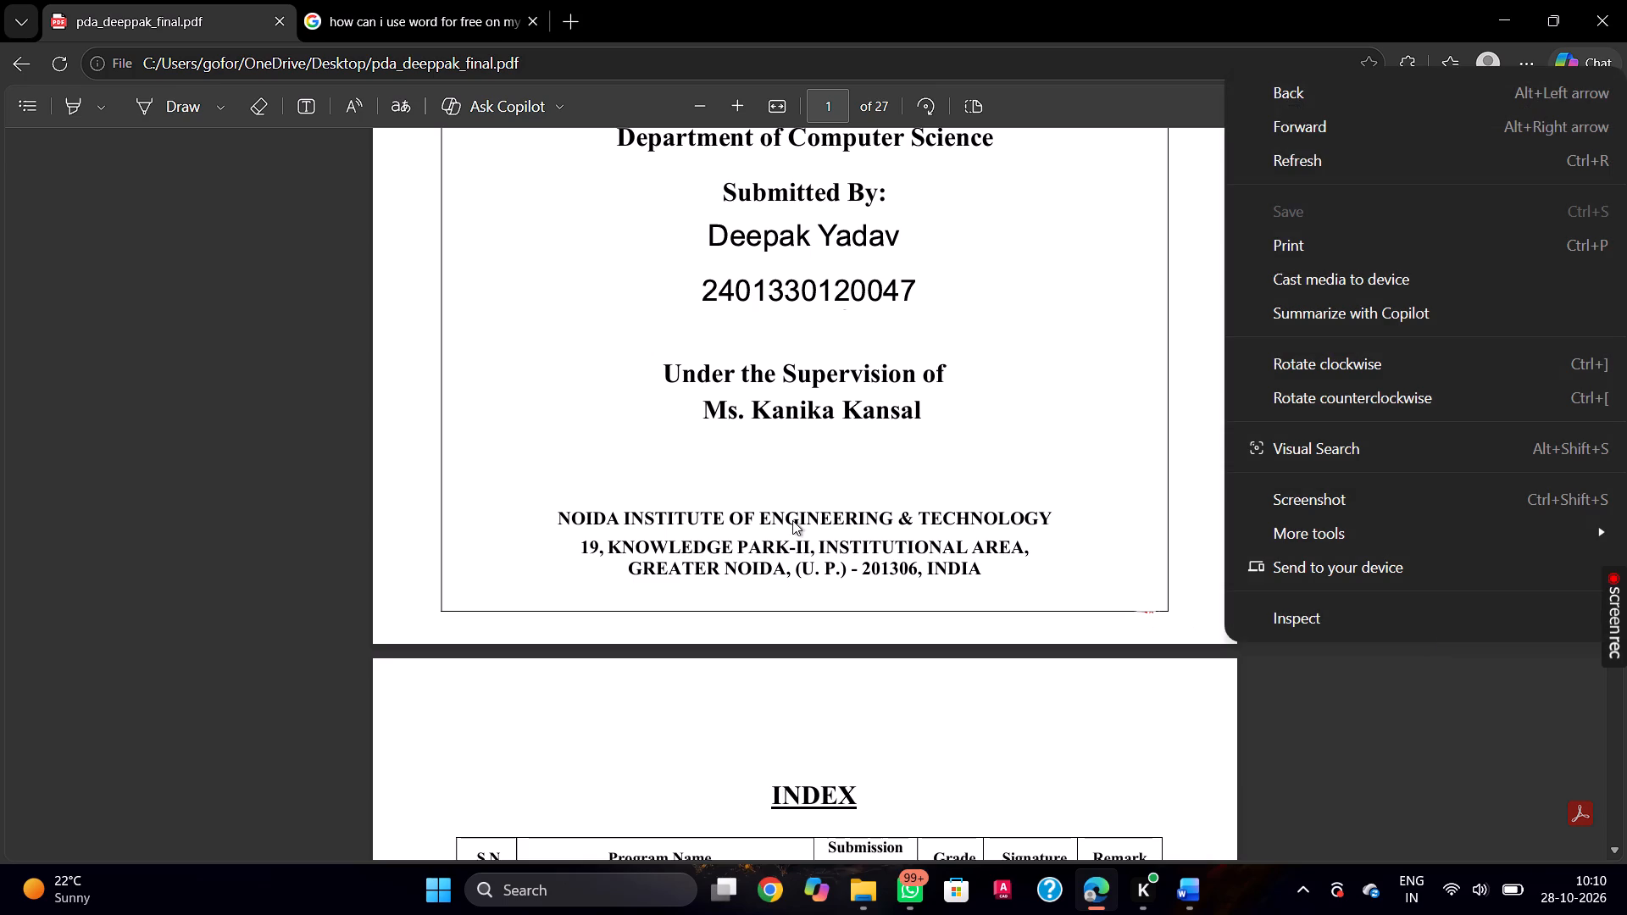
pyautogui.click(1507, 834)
# Skim the saved lab file from the cover page through the index and programs to the final page.
pyautogui.scroll(-1, 866, 493)
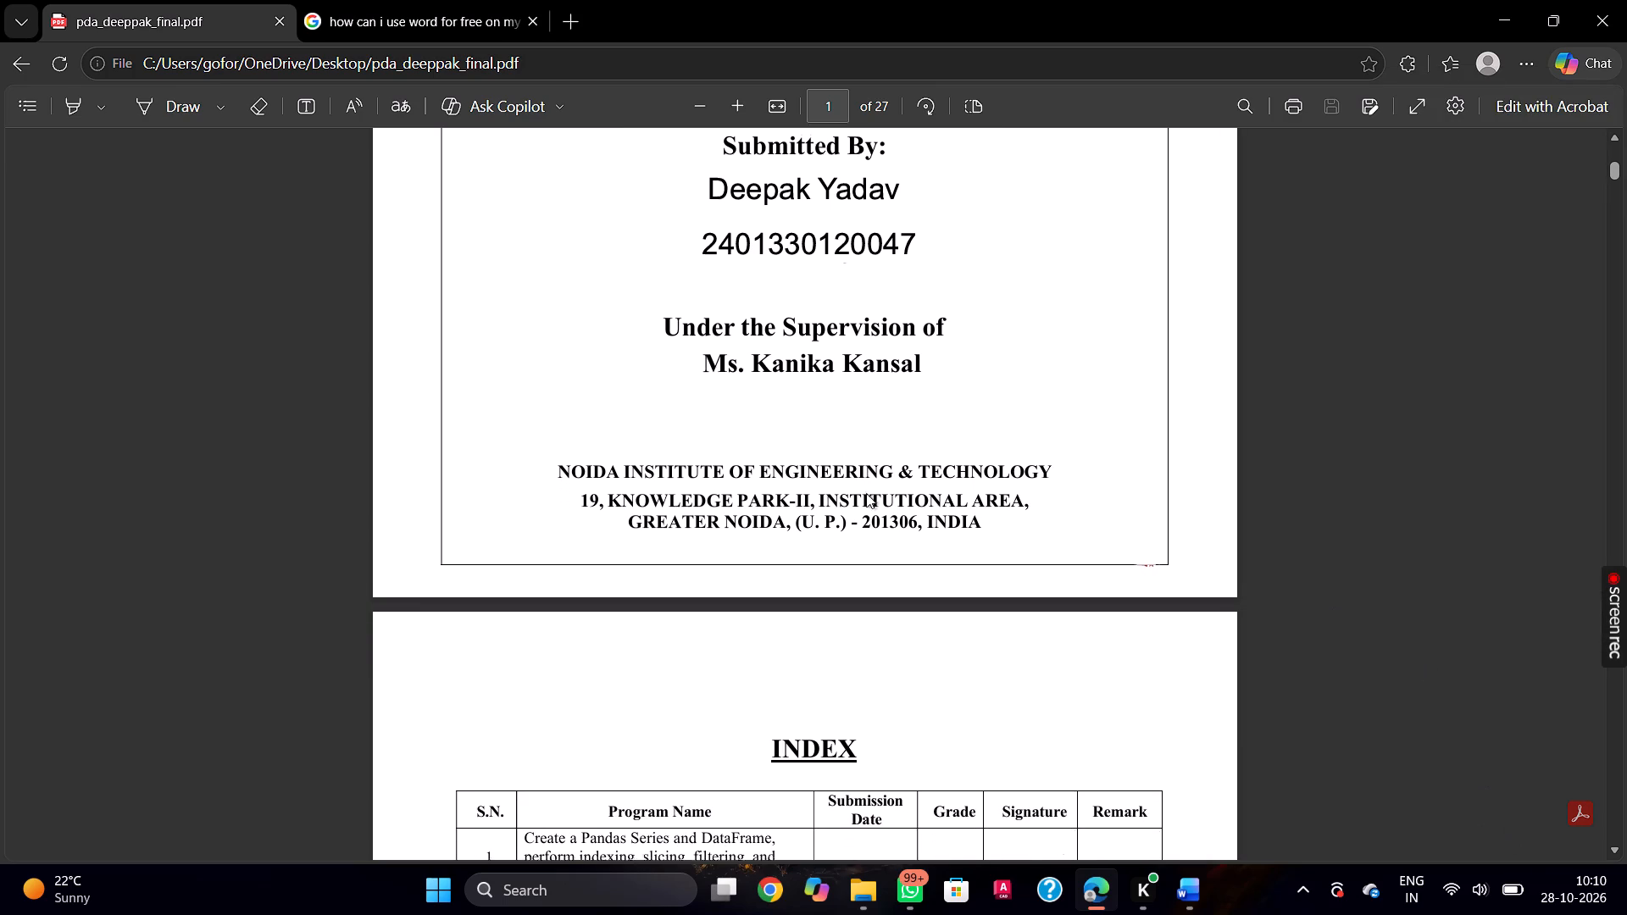
pyautogui.scroll(-1, 866, 493)
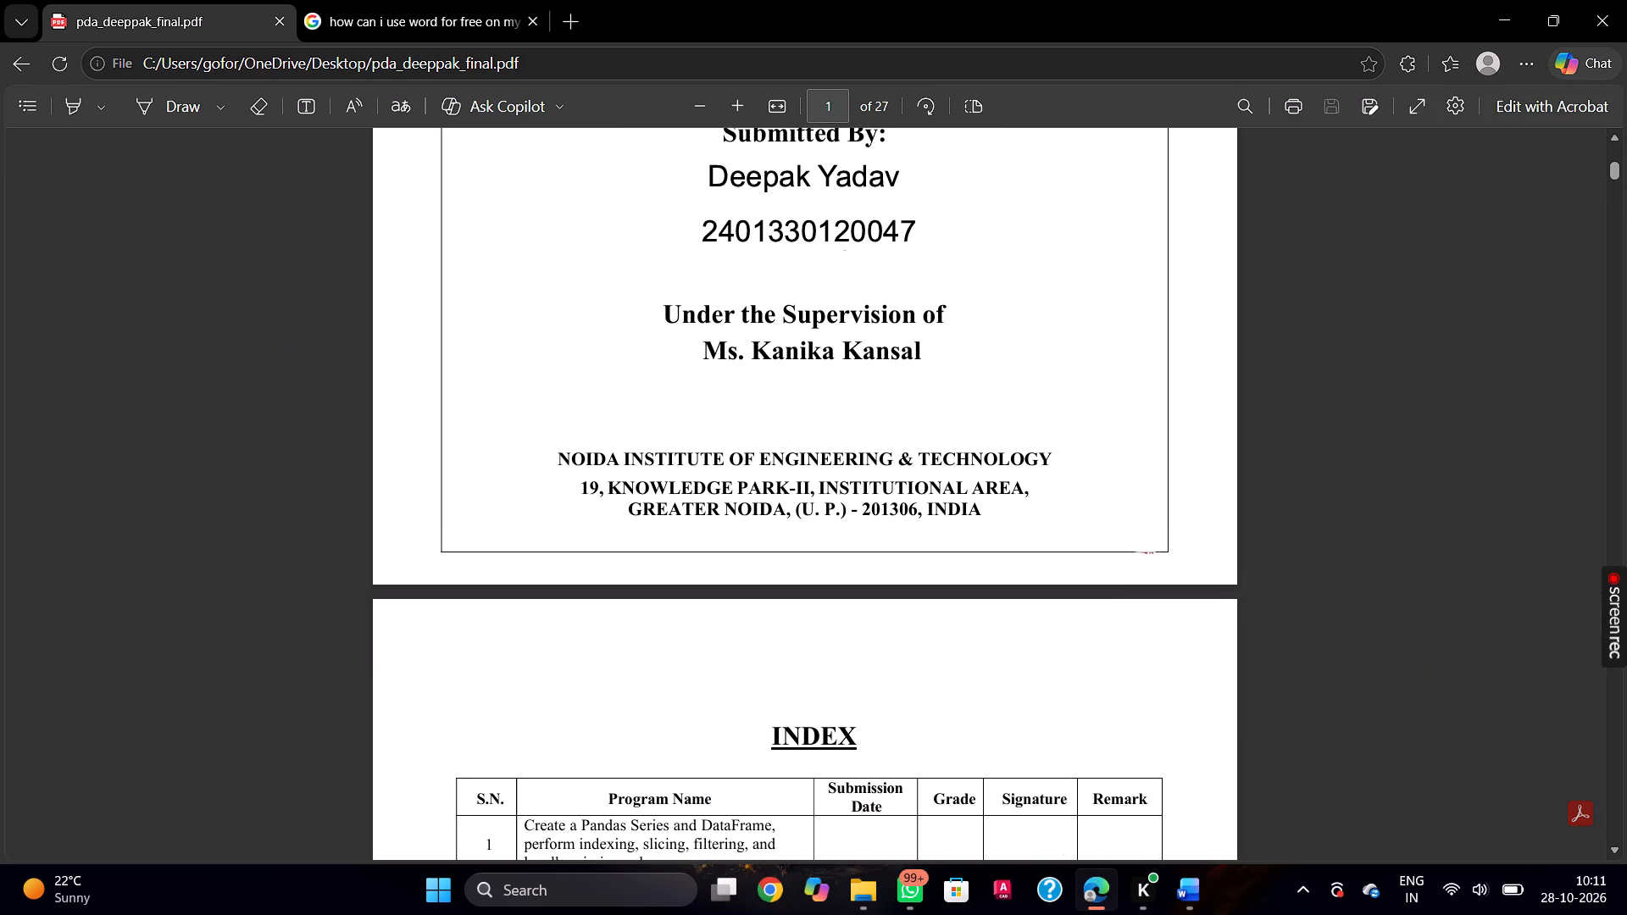
pyautogui.scroll(-11, 597, 282)
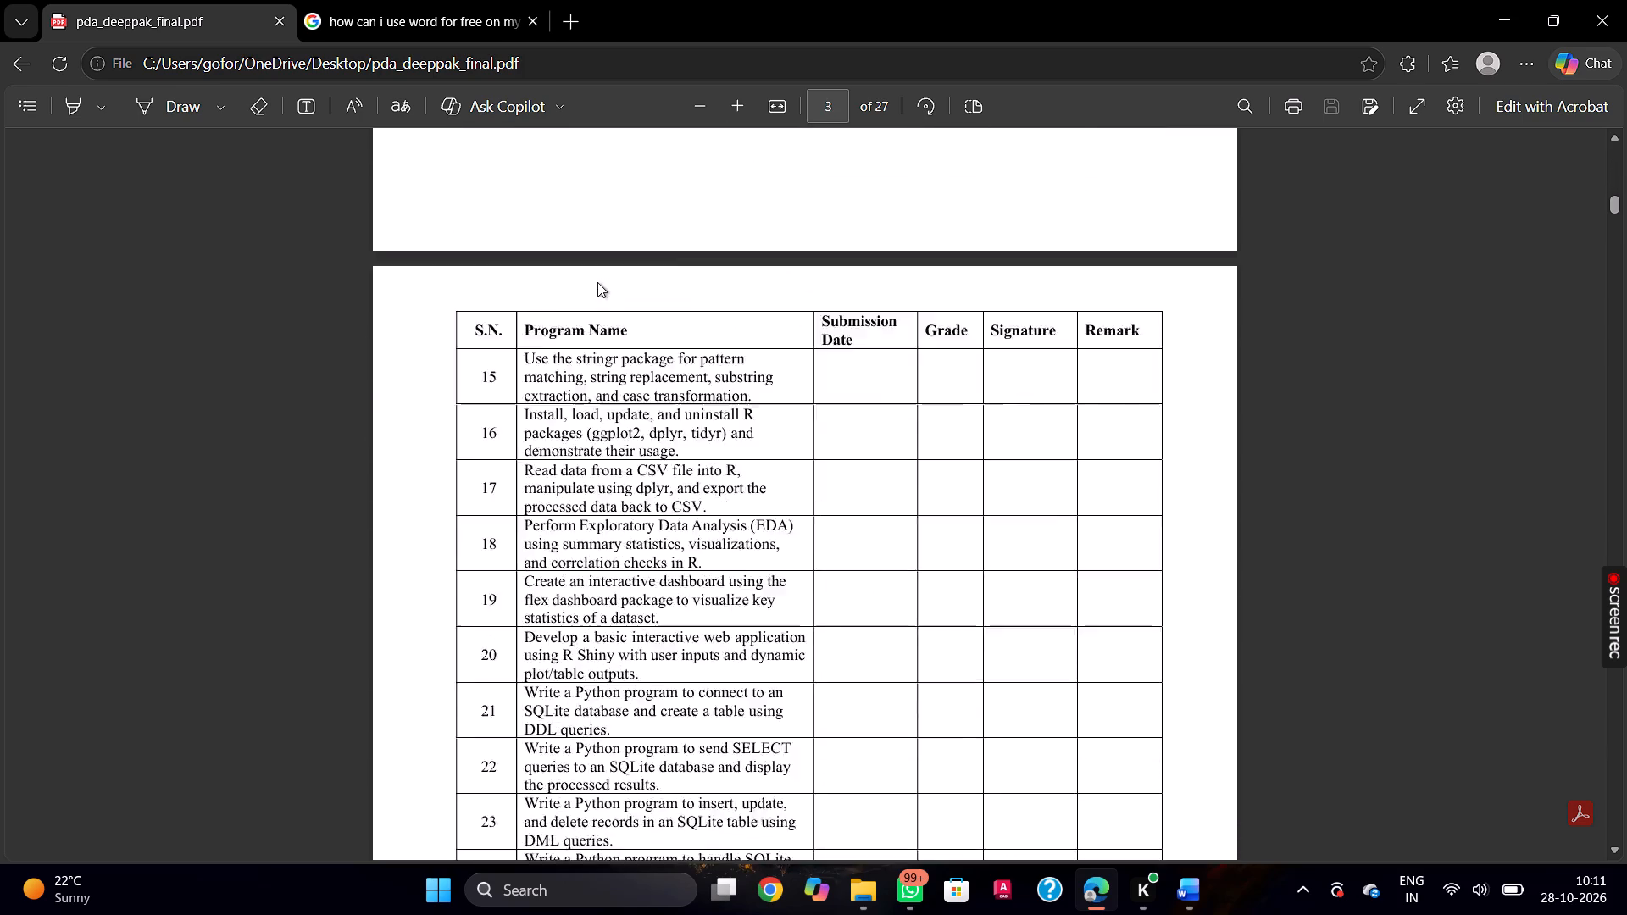
pyautogui.scroll(-2, 597, 282)
pyautogui.scroll(5, 597, 282)
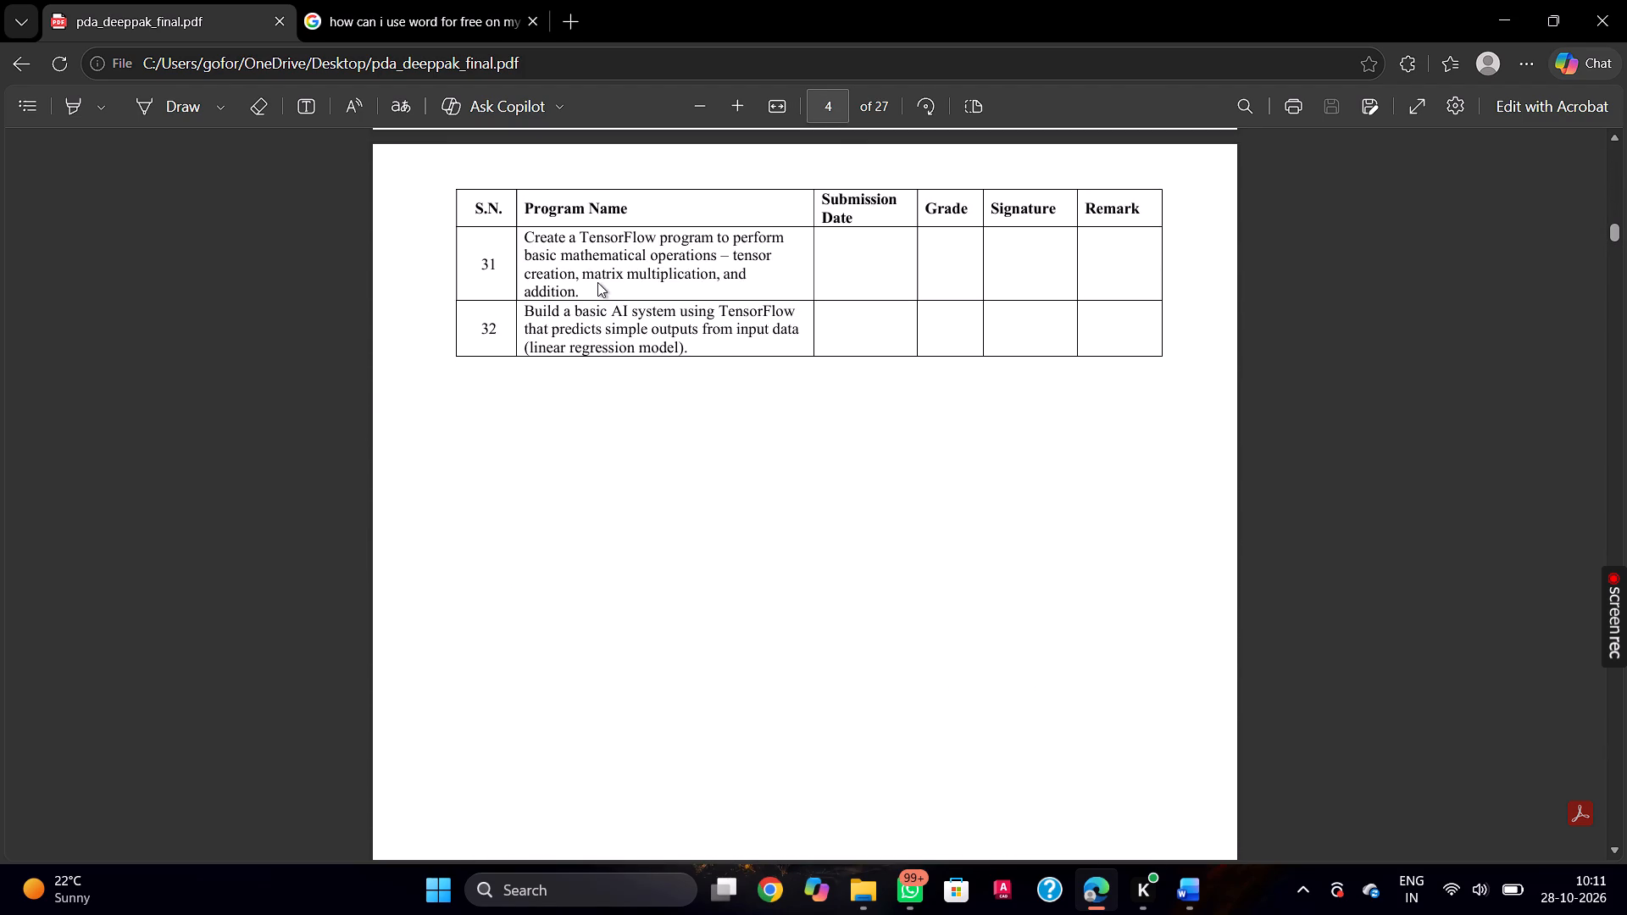
pyautogui.scroll(2, 597, 282)
pyautogui.scroll(-15, 597, 282)
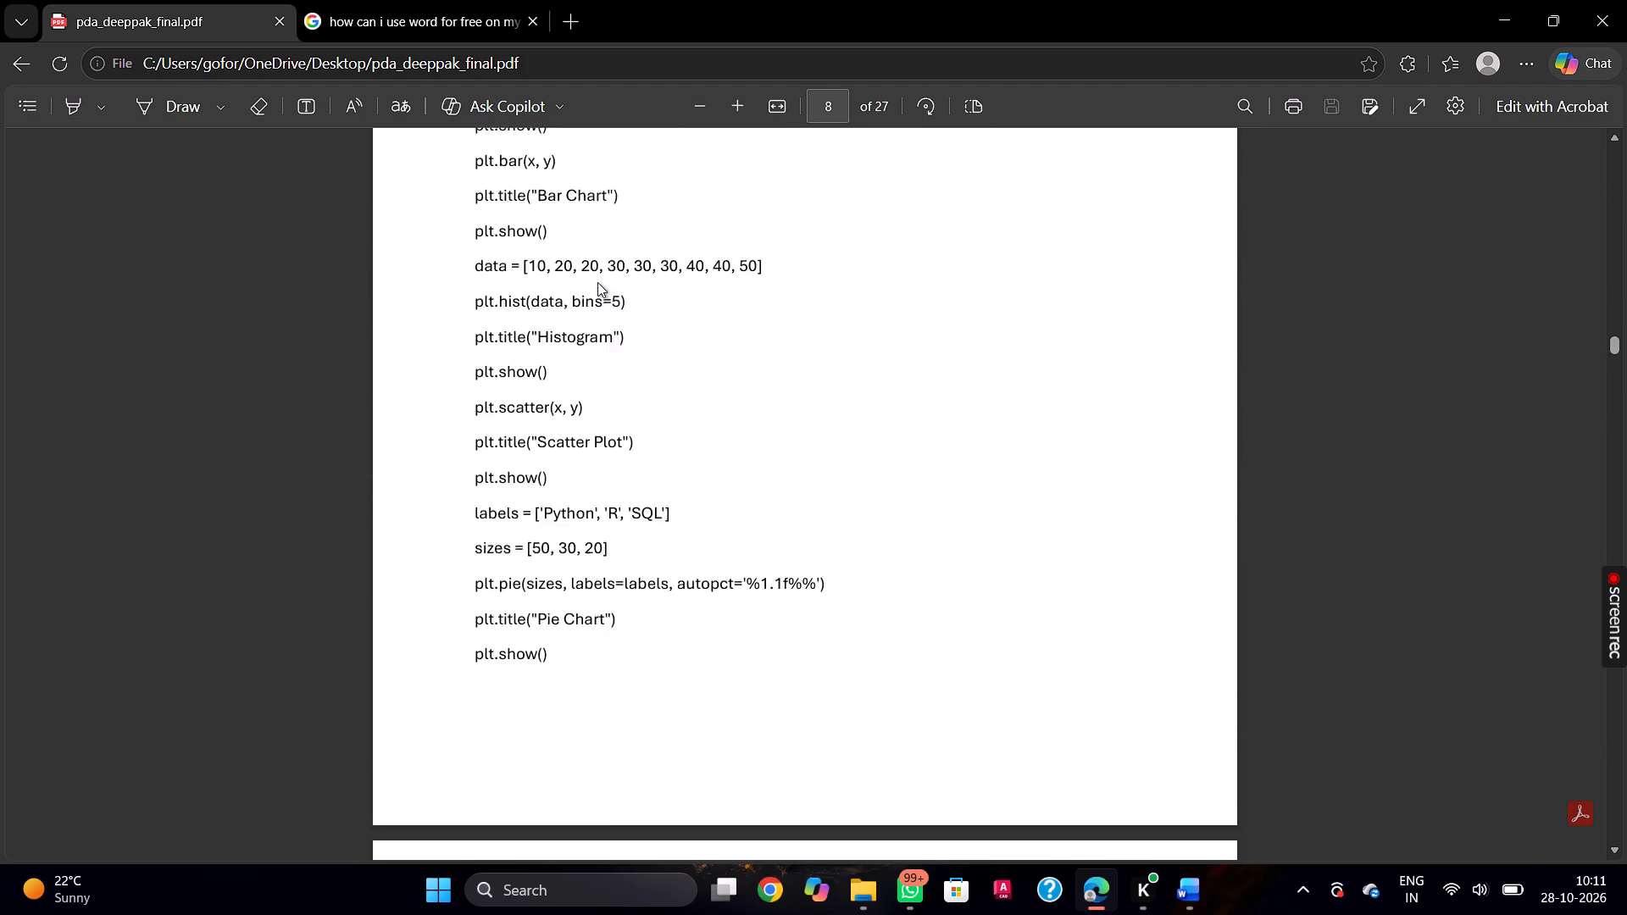
pyautogui.scroll(-16, 597, 282)
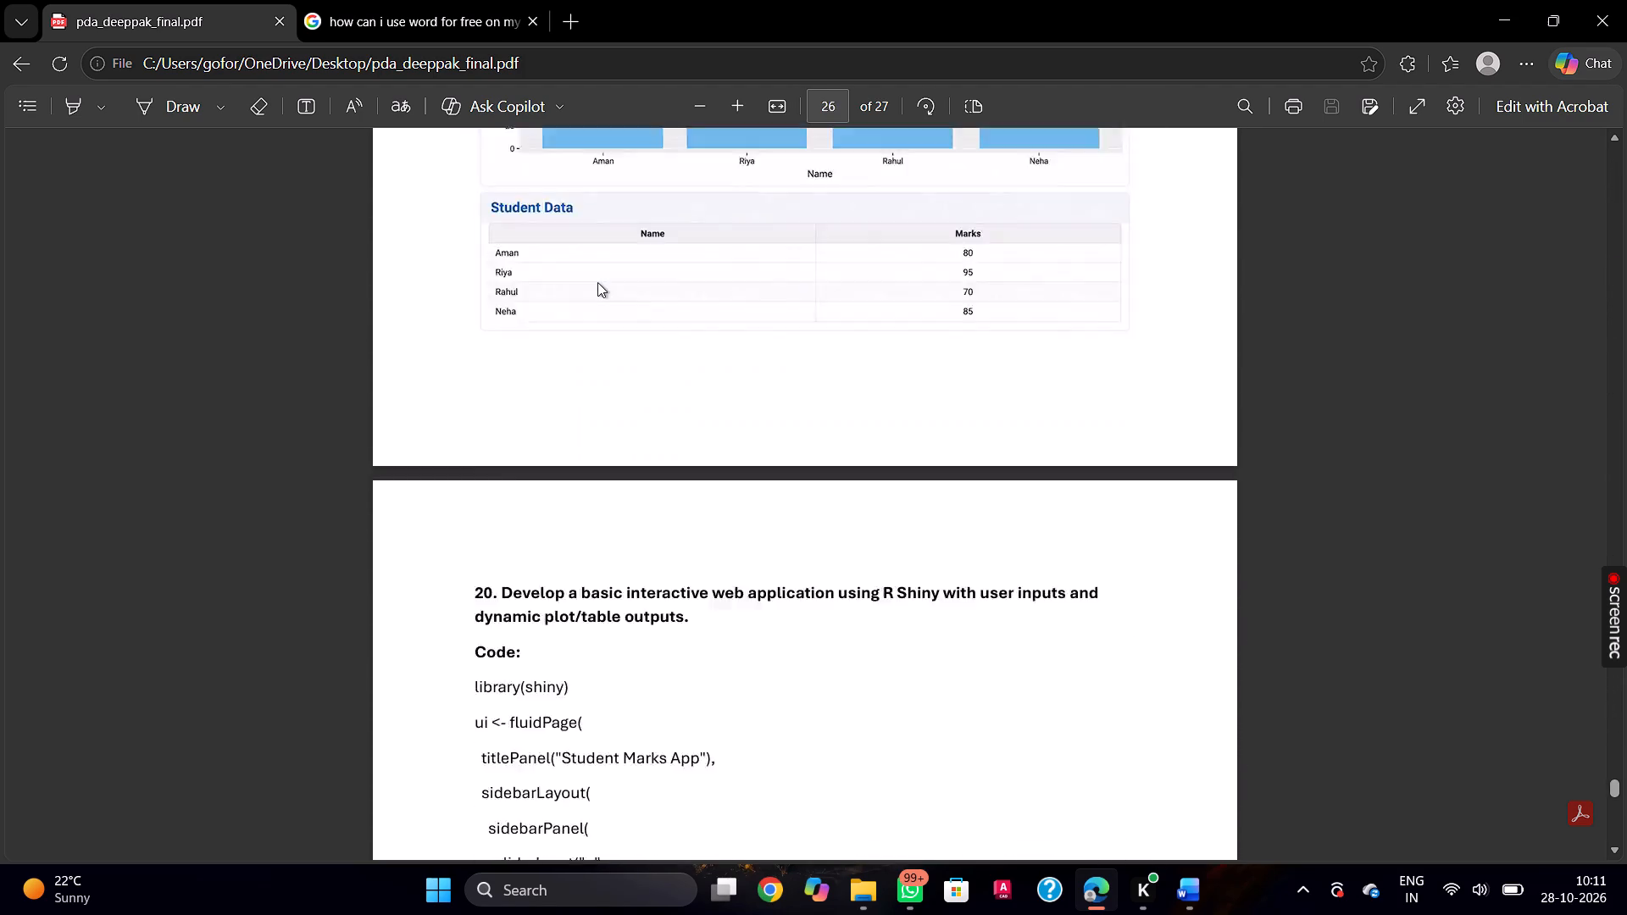
pyautogui.scroll(-6, 597, 282)
pyautogui.scroll(3, 597, 282)
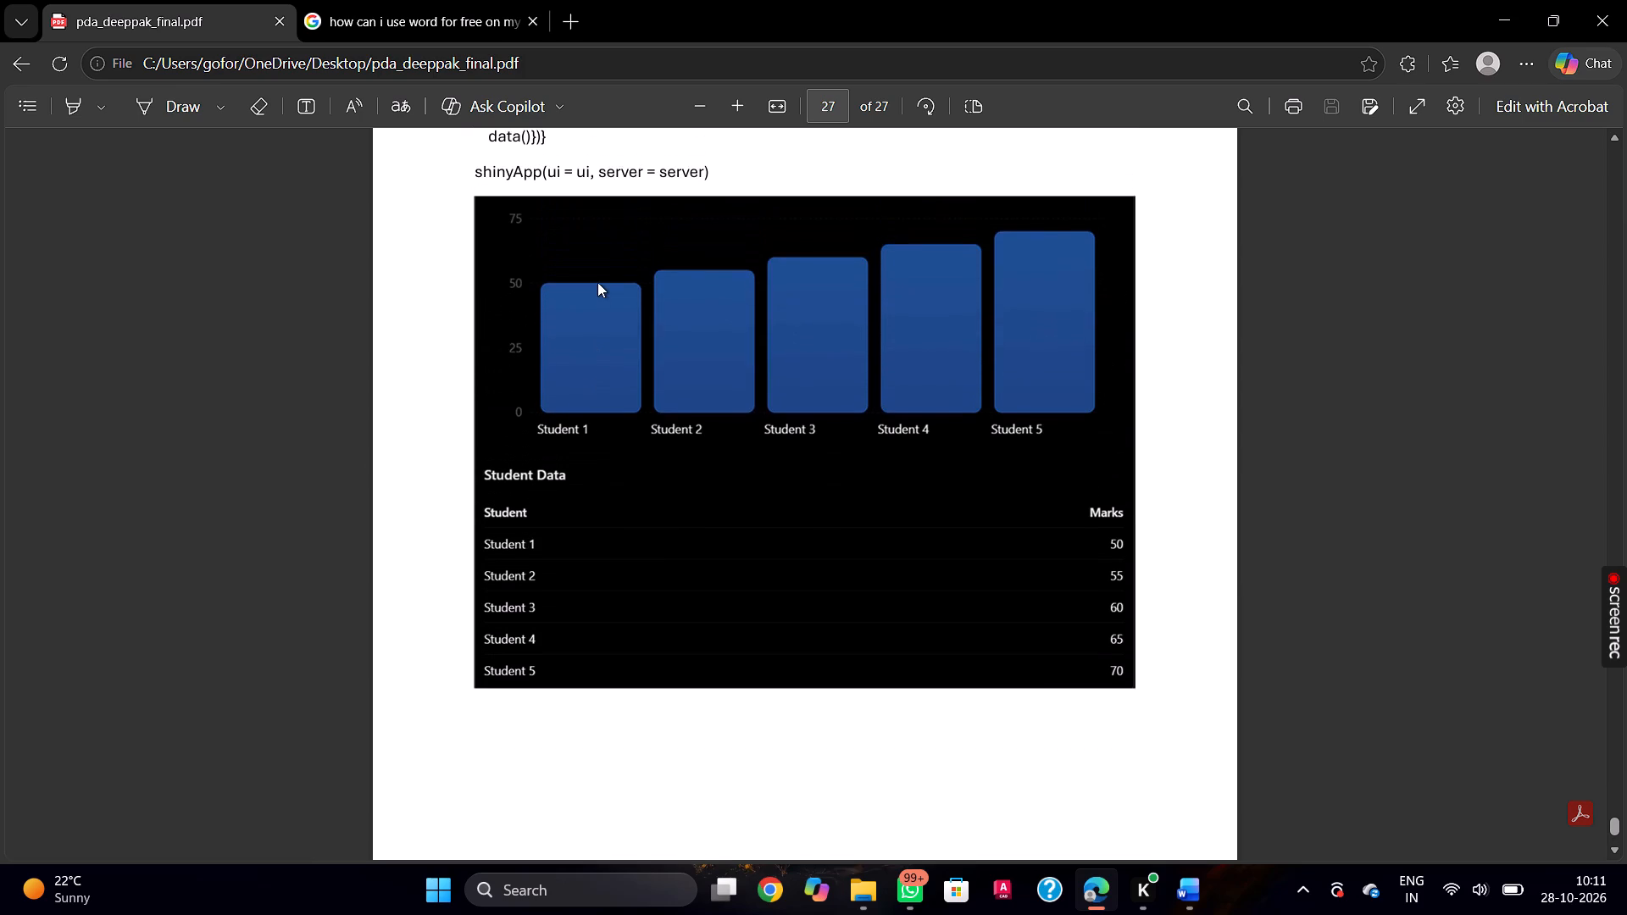
# Return to the cover page and recheck the student's name and roll number above the supervisor details.
pyautogui.scroll(5, 597, 282)
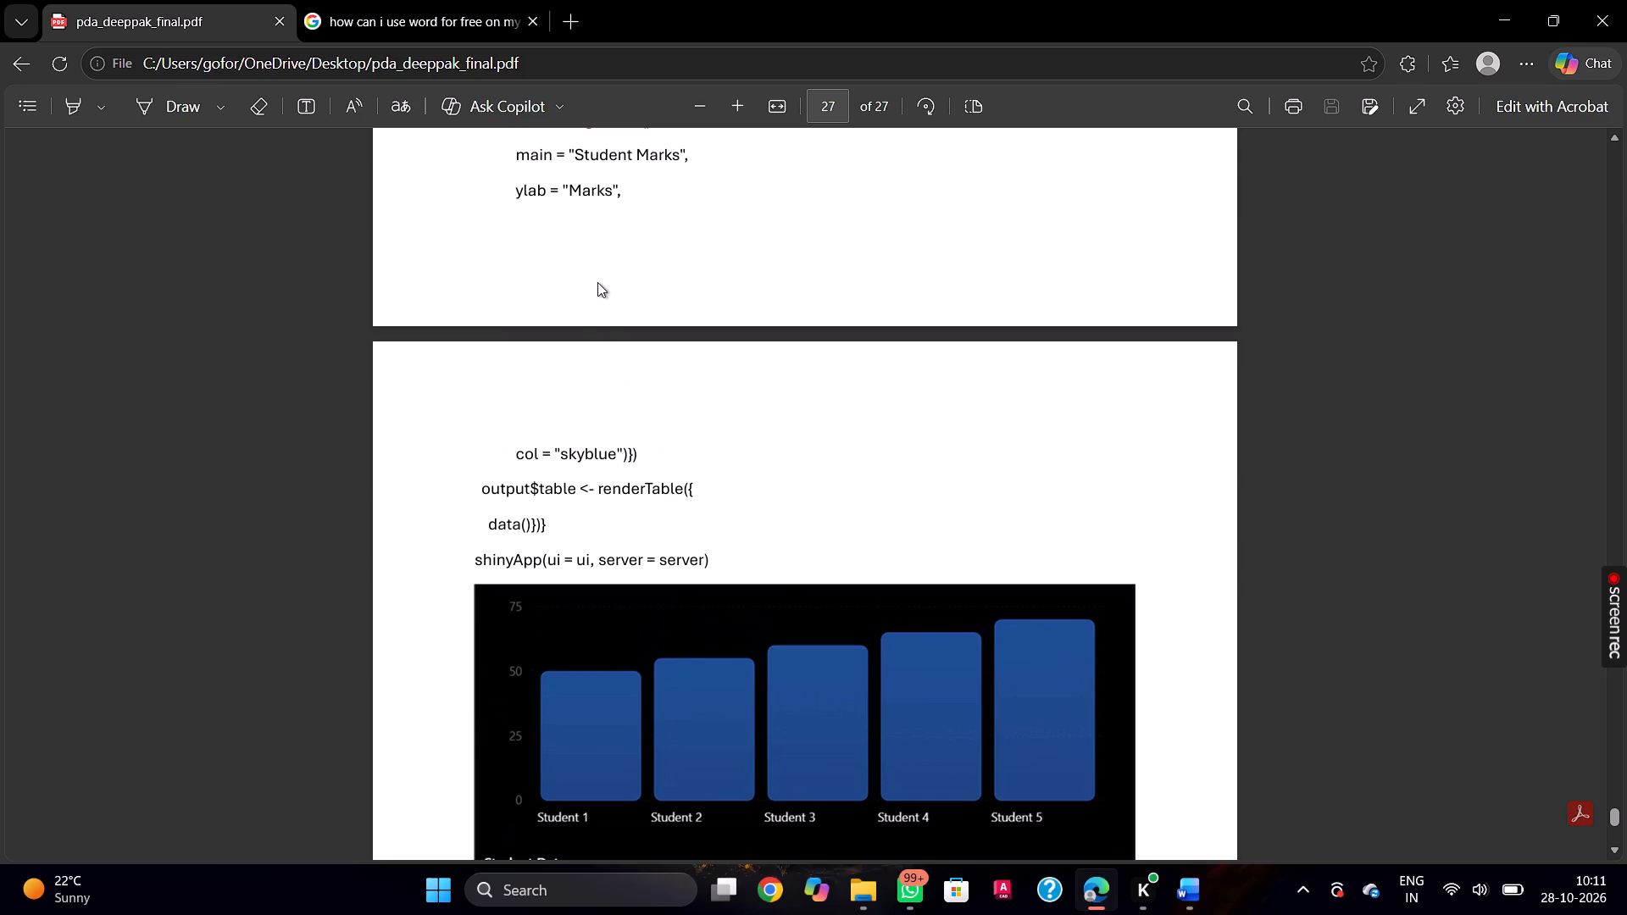
pyautogui.scroll(16, 597, 282)
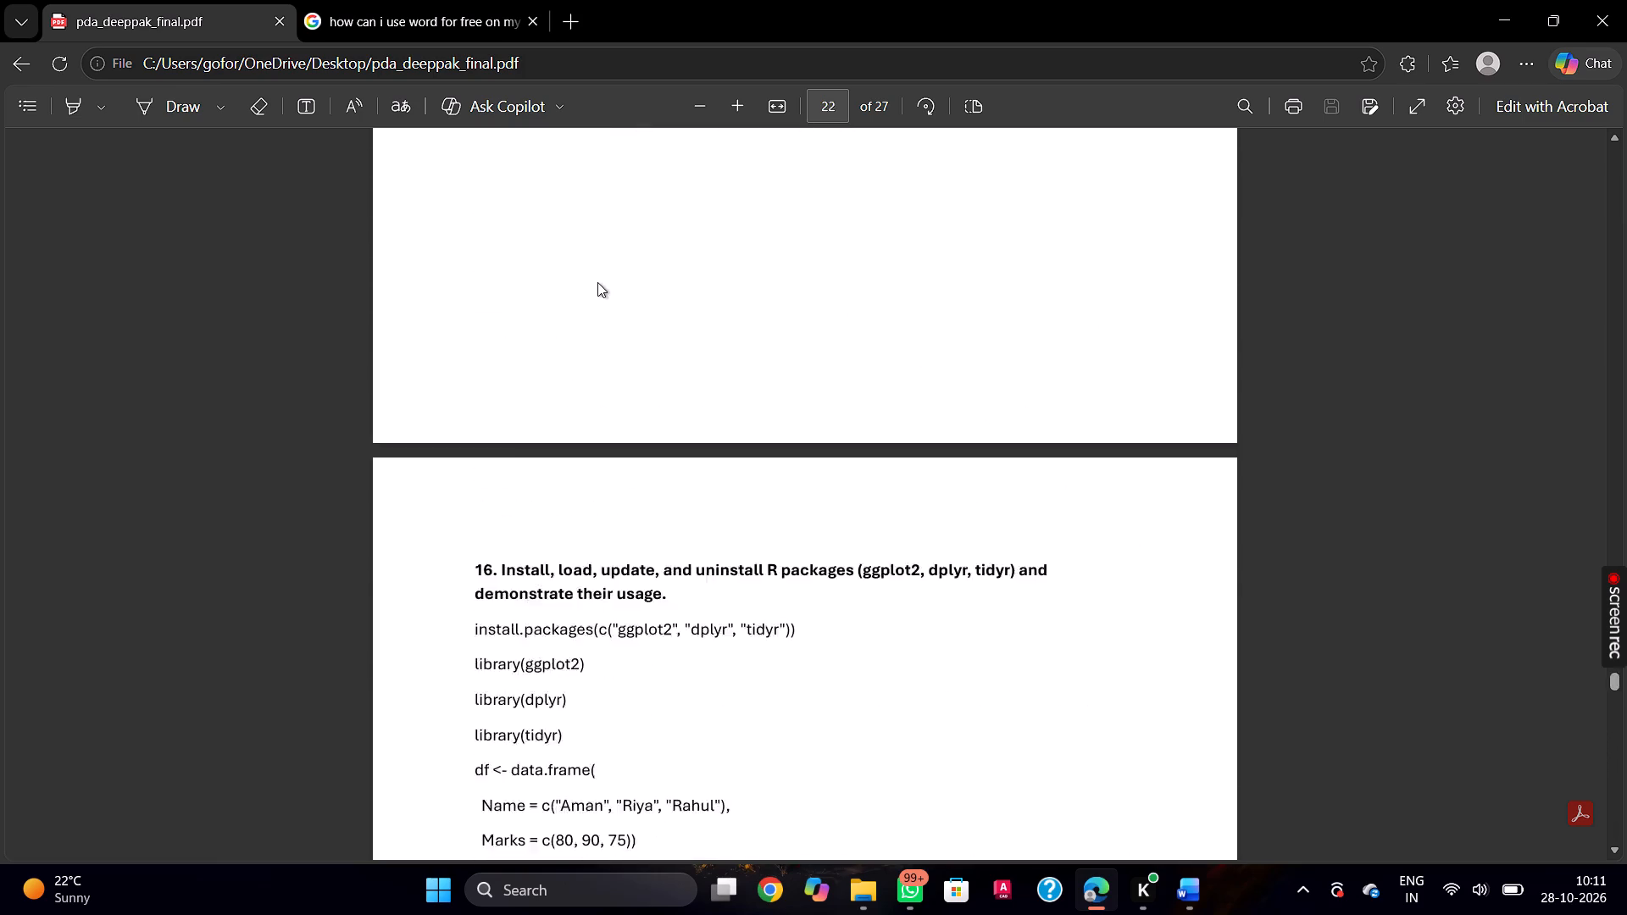
pyautogui.scroll(20, 597, 282)
pyautogui.scroll(5, 597, 282)
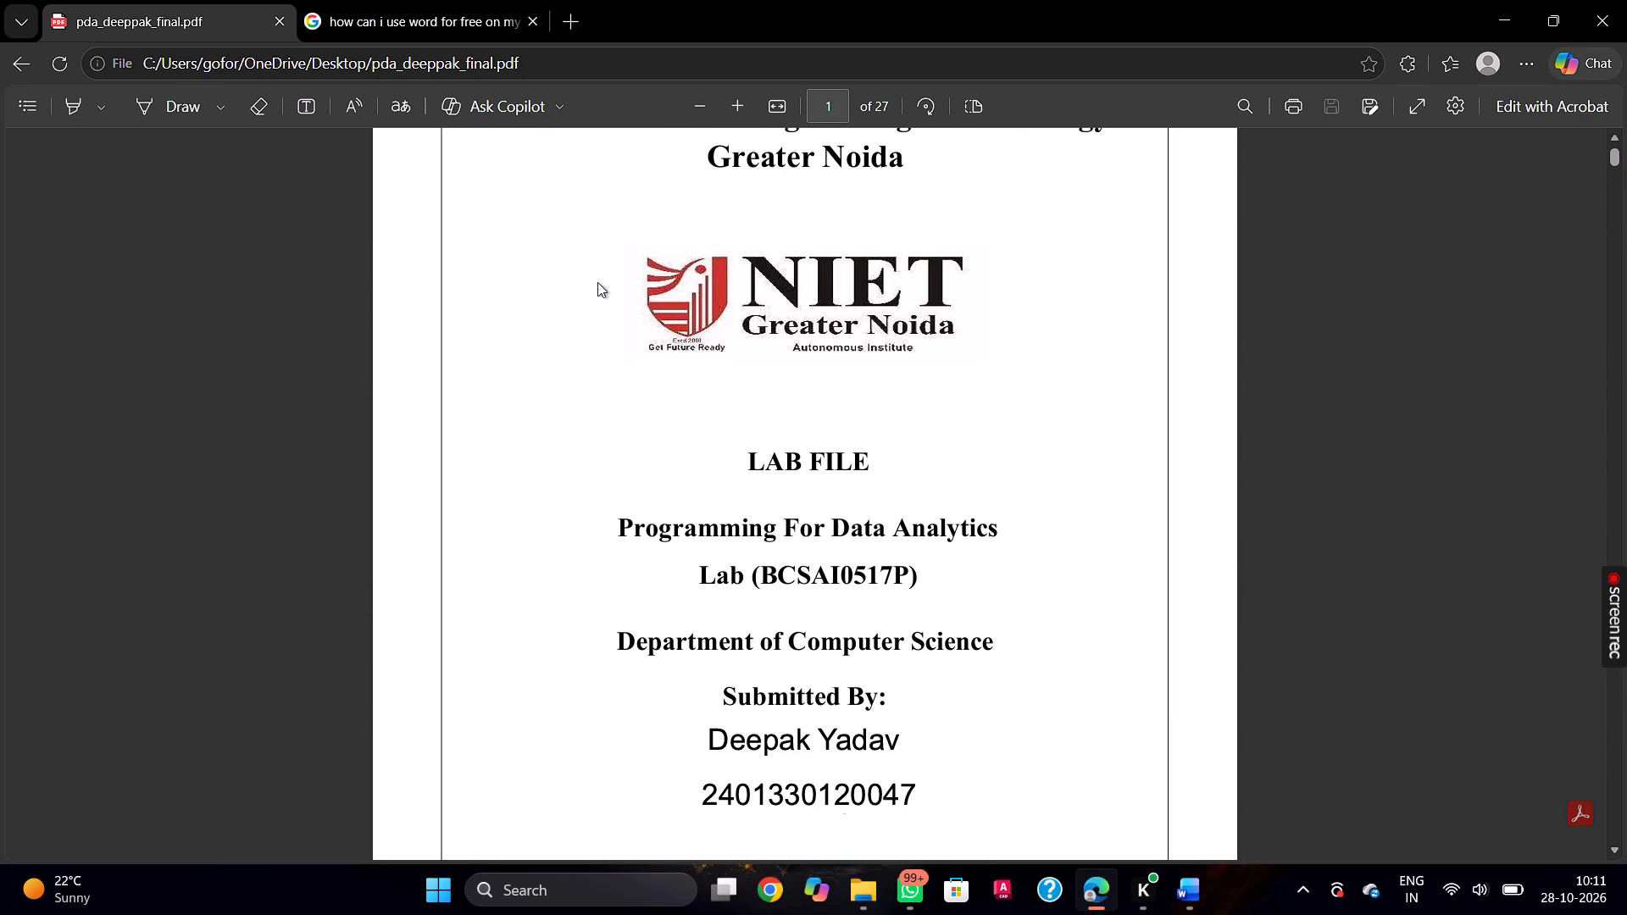
pyautogui.scroll(-3, 832, 425)
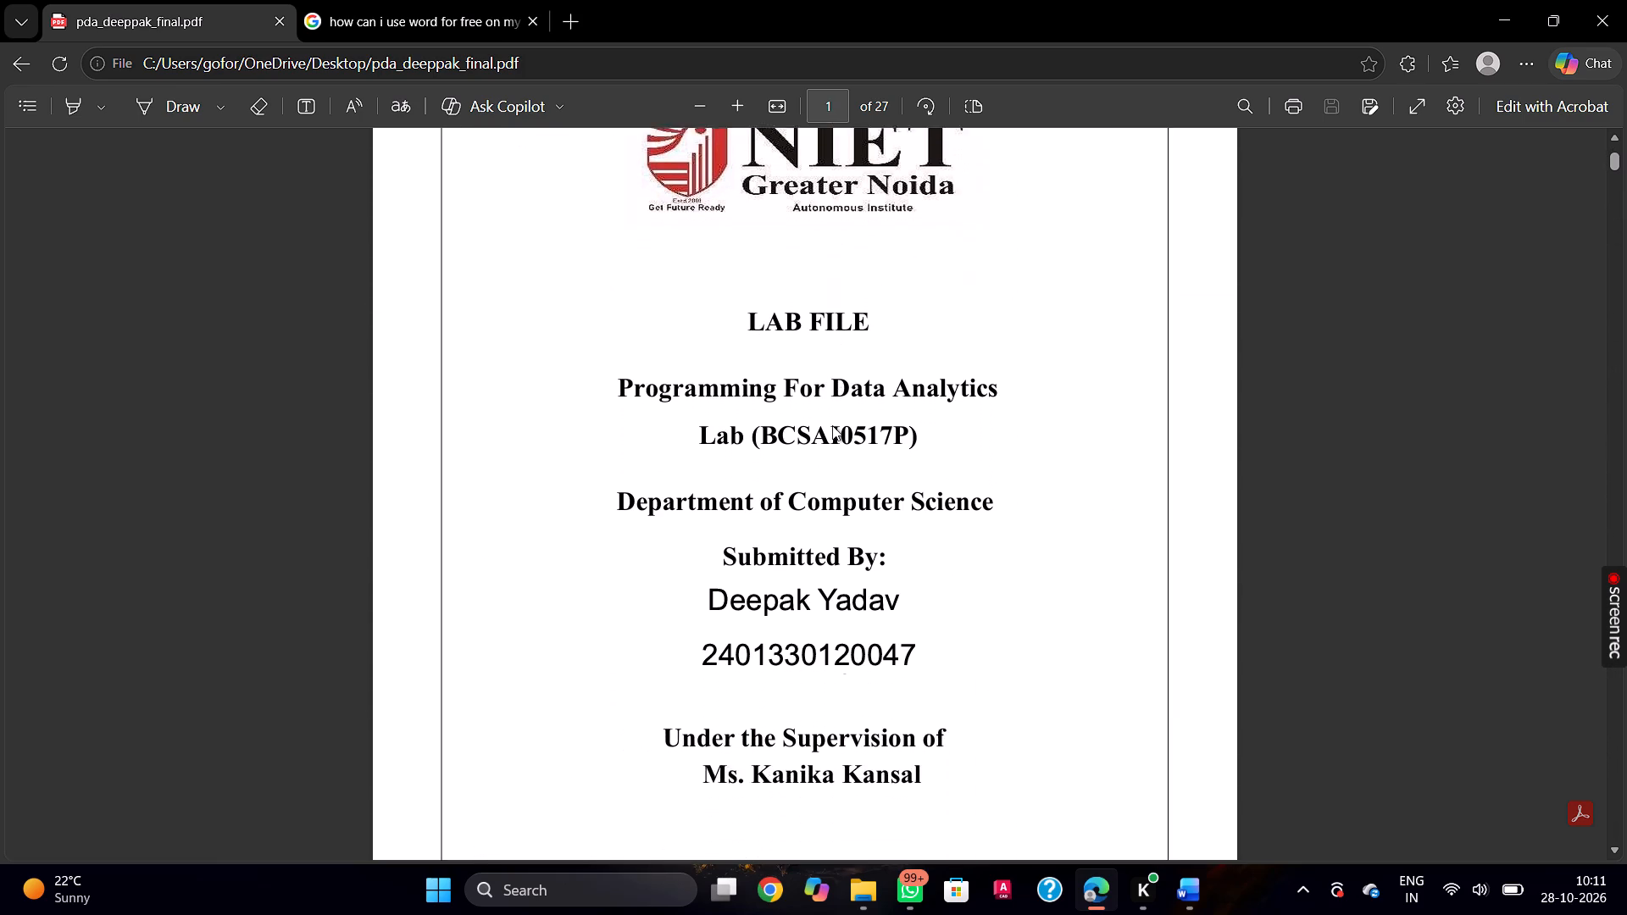
pyautogui.scroll(-3, 832, 425)
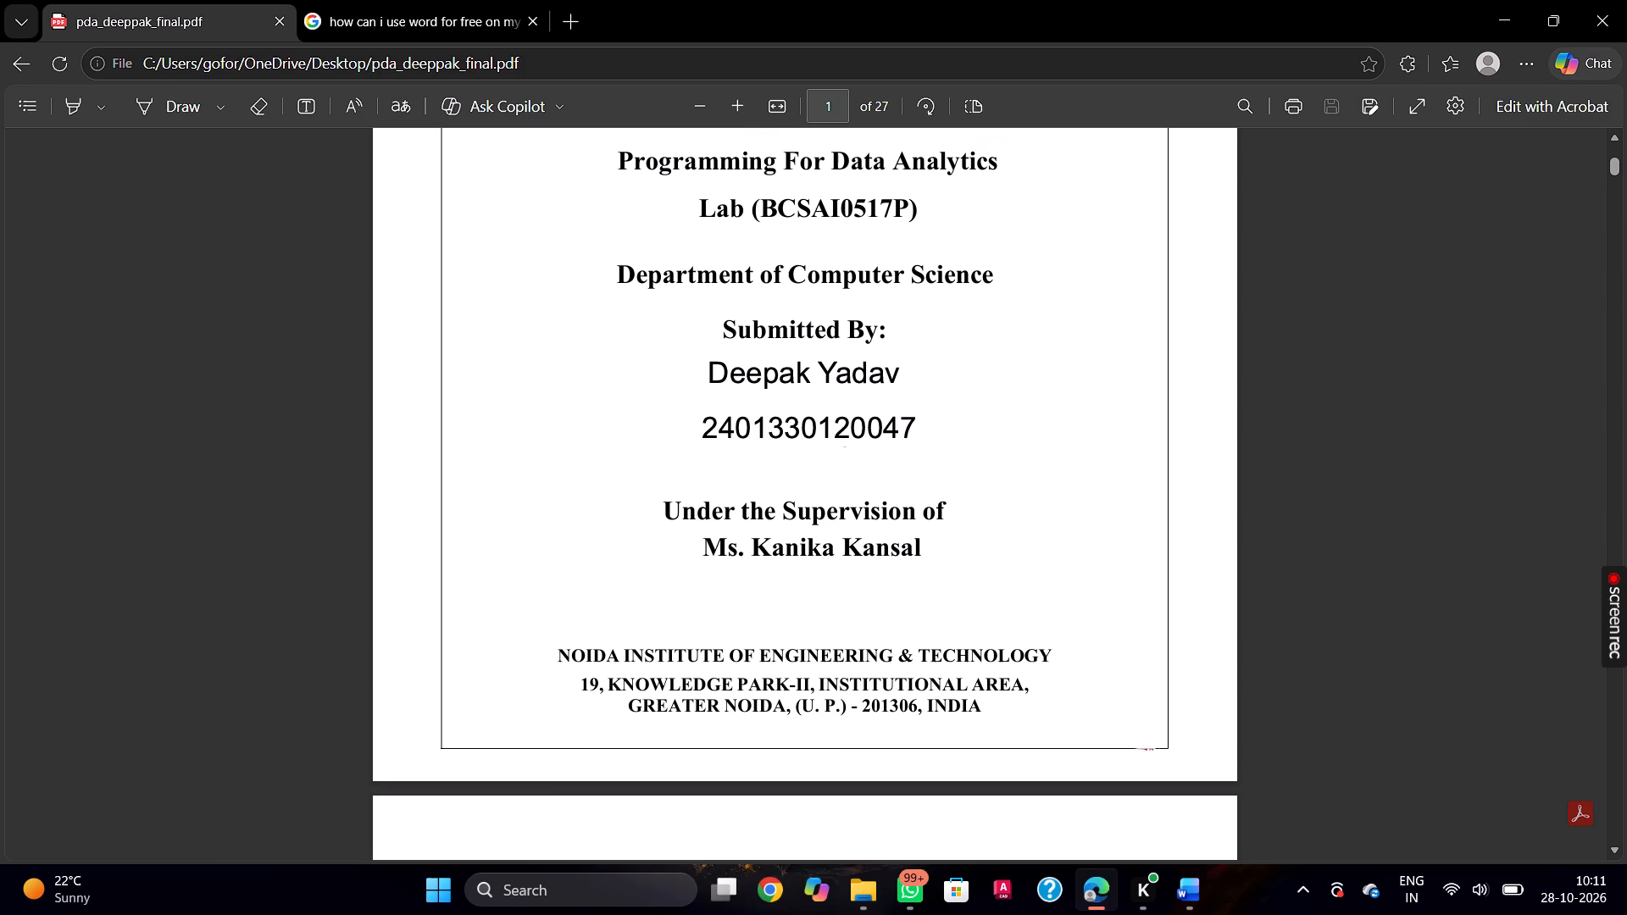
pyautogui.click(935, 546)
pyautogui.click(935, 546)
# Examine the index table's program list and its submission date, grade, signature and remark columns.
pyautogui.scroll(-6, 935, 546)
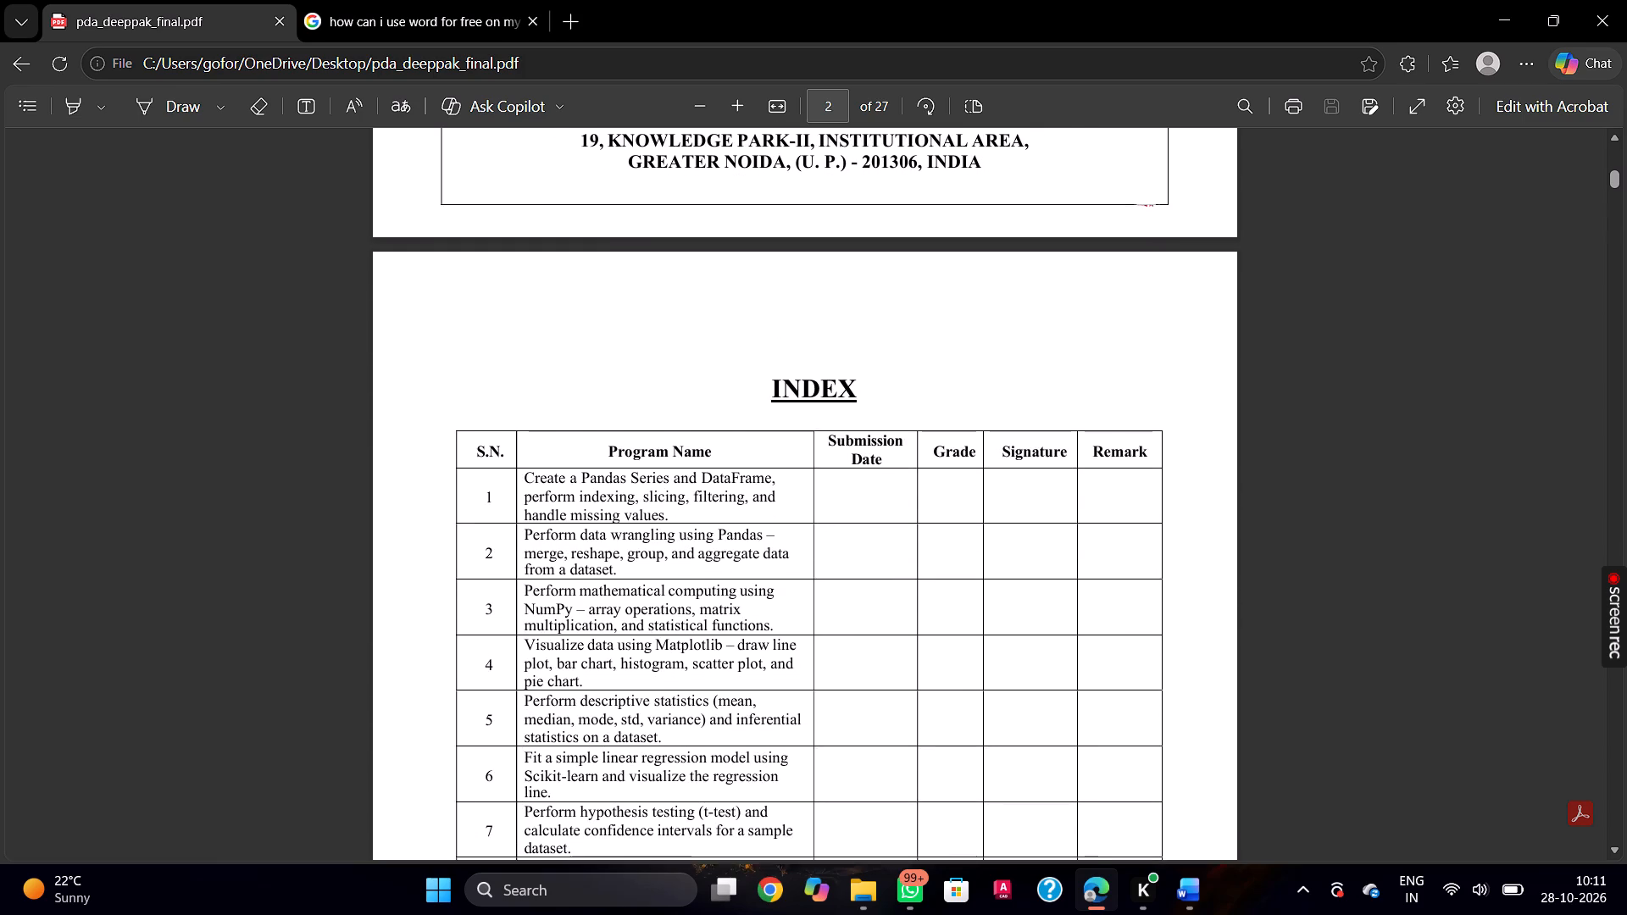
pyautogui.scroll(-4, 935, 546)
pyautogui.scroll(1, 935, 546)
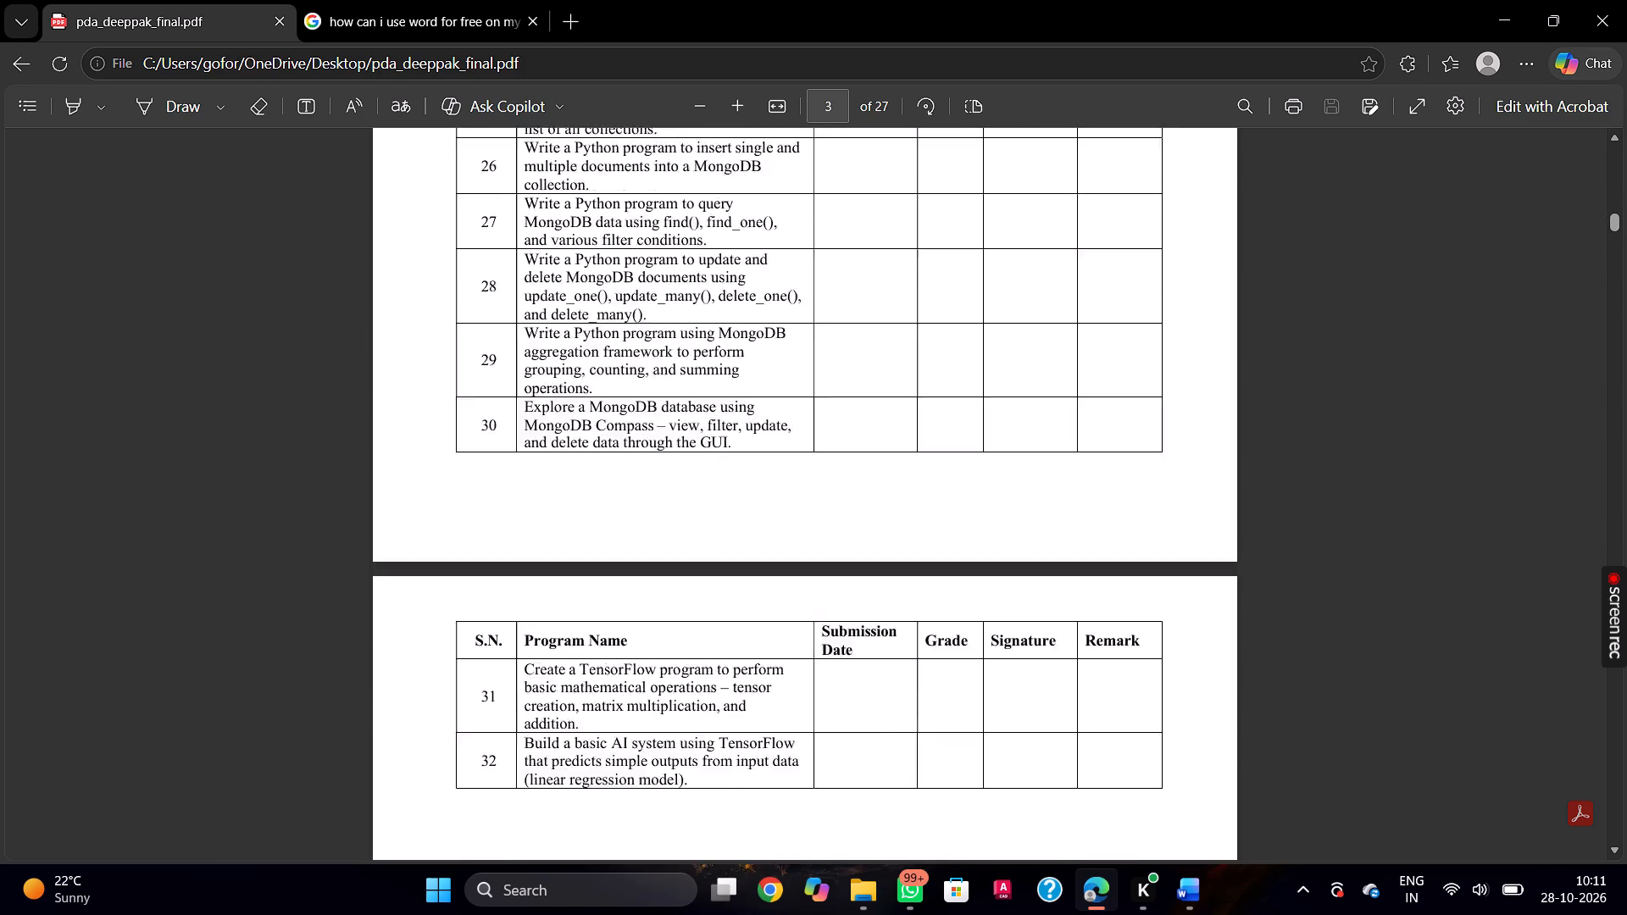
pyautogui.scroll(4, 935, 546)
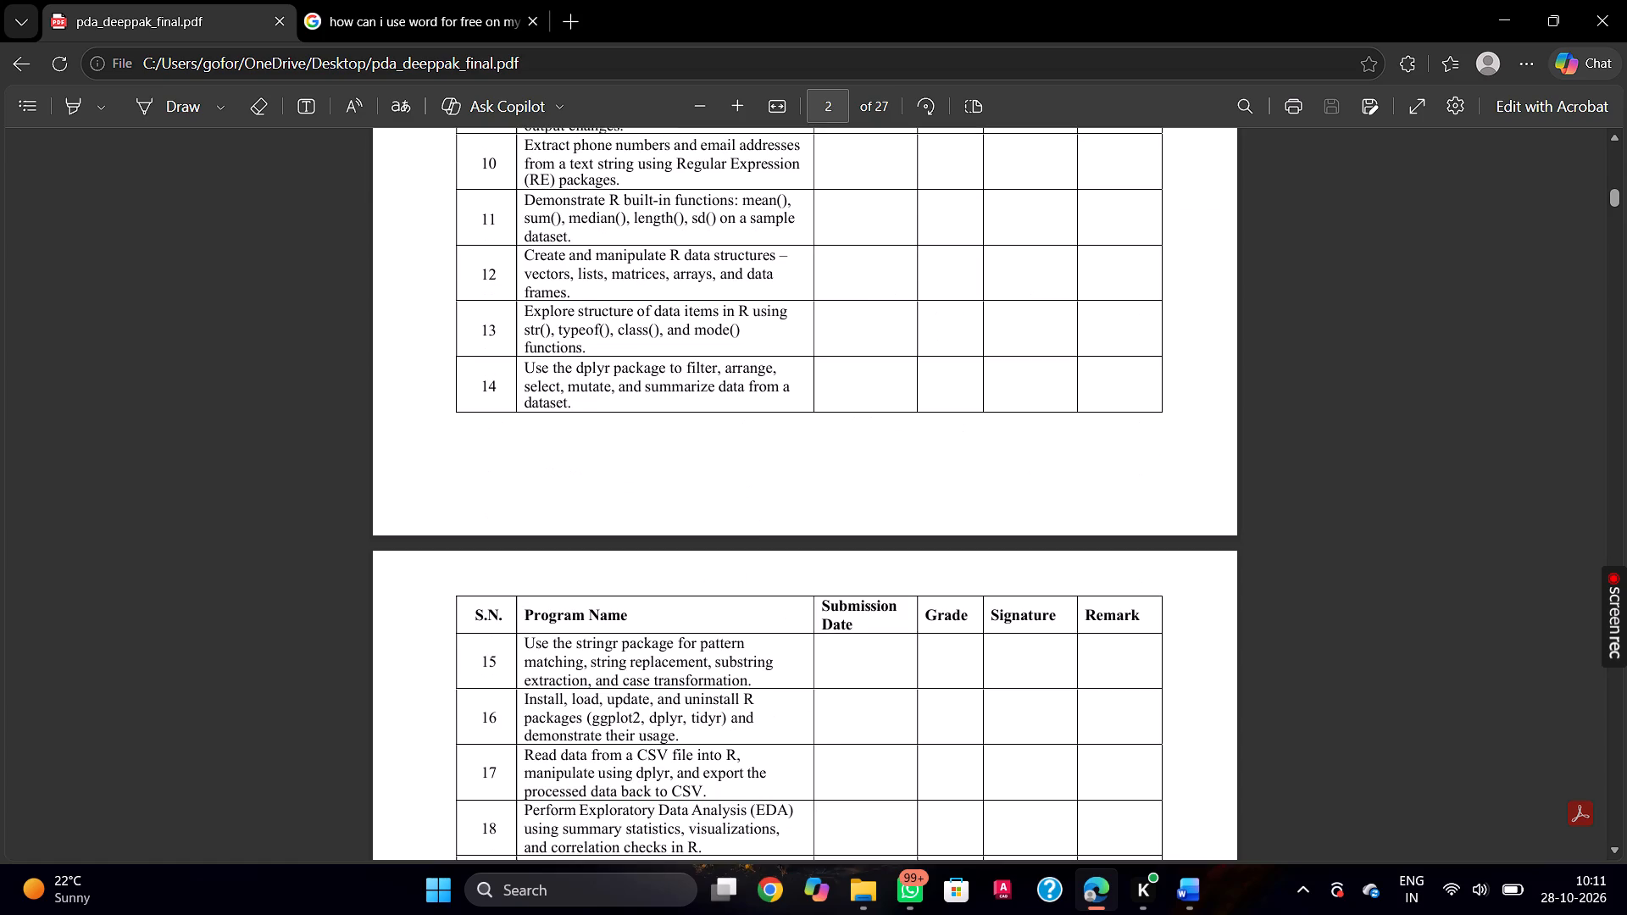
pyautogui.scroll(1, 935, 546)
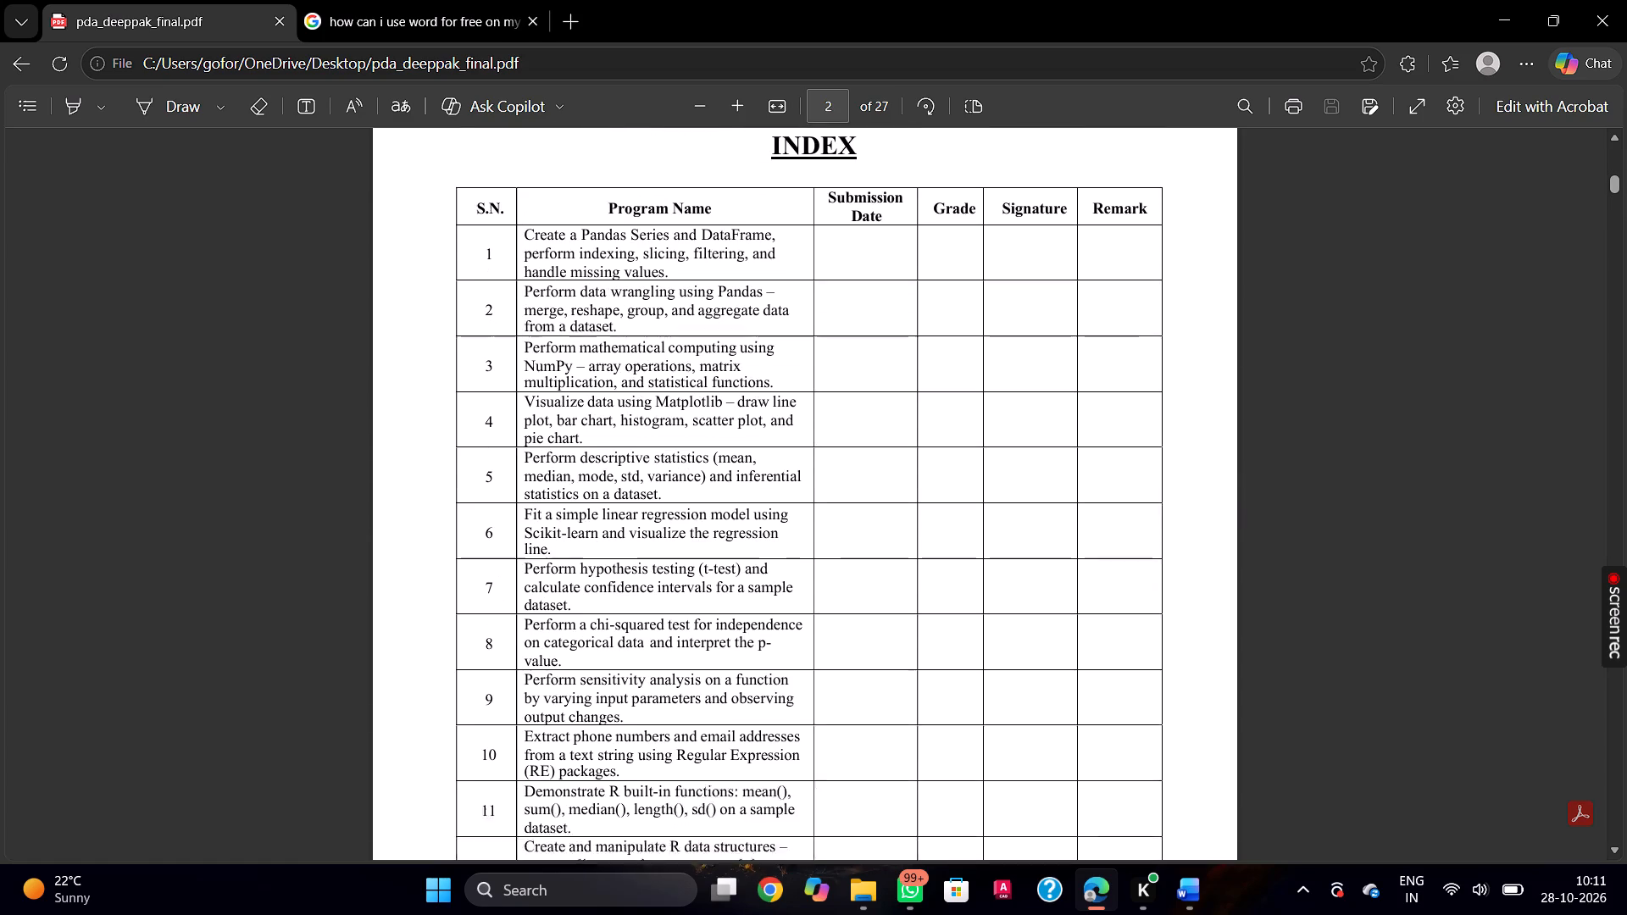
pyautogui.scroll(3, 935, 546)
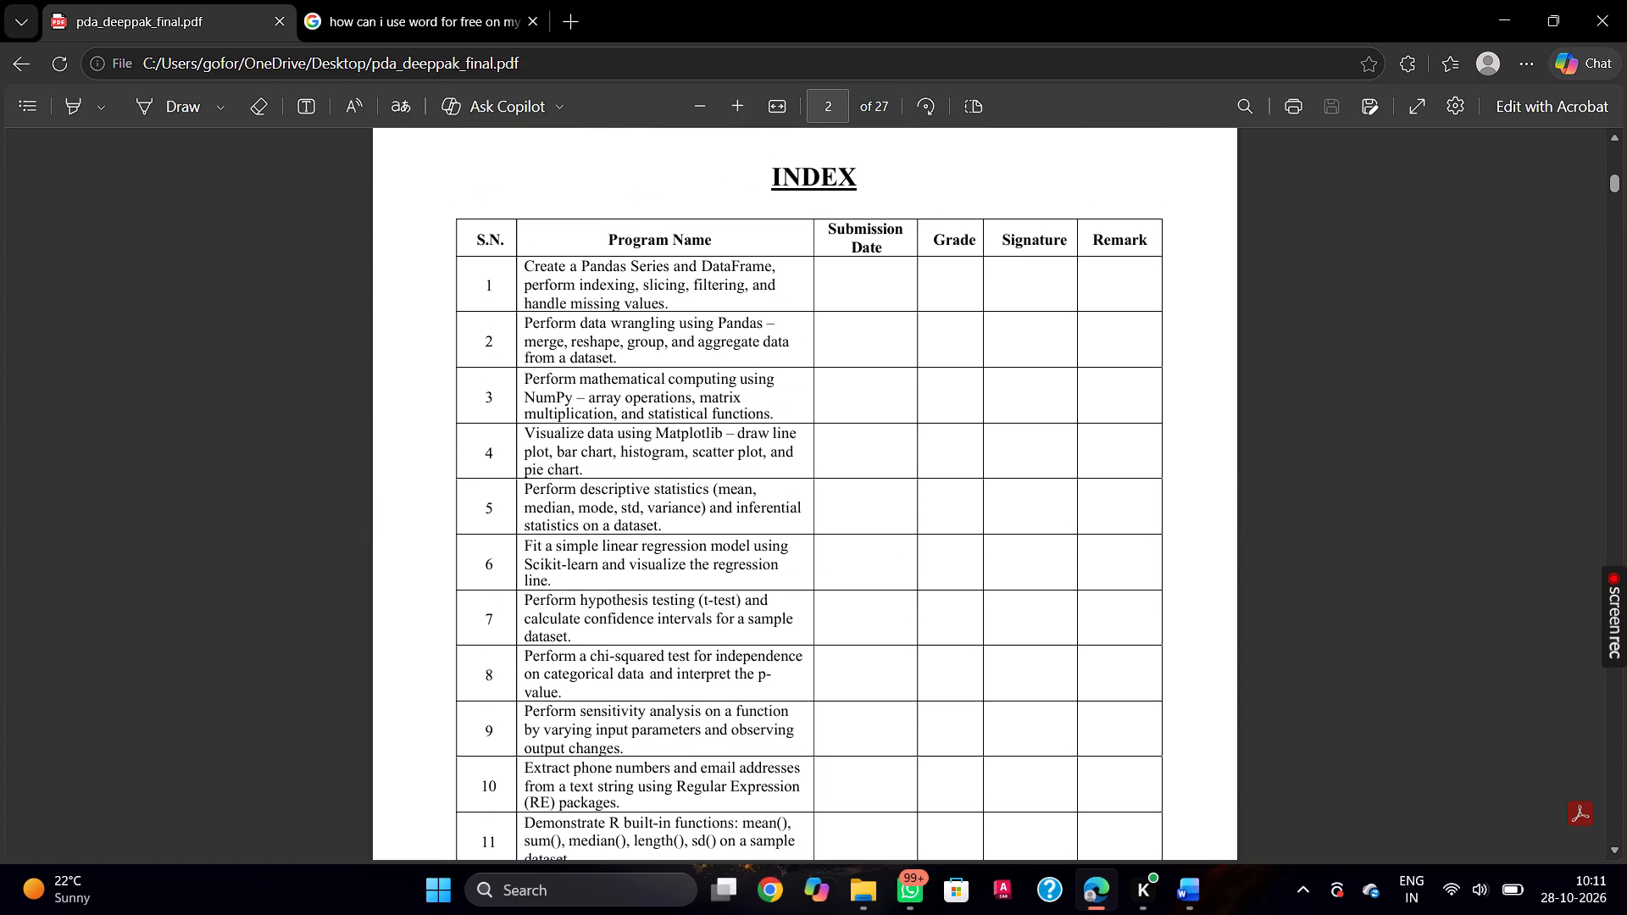
pyautogui.scroll(1, 935, 546)
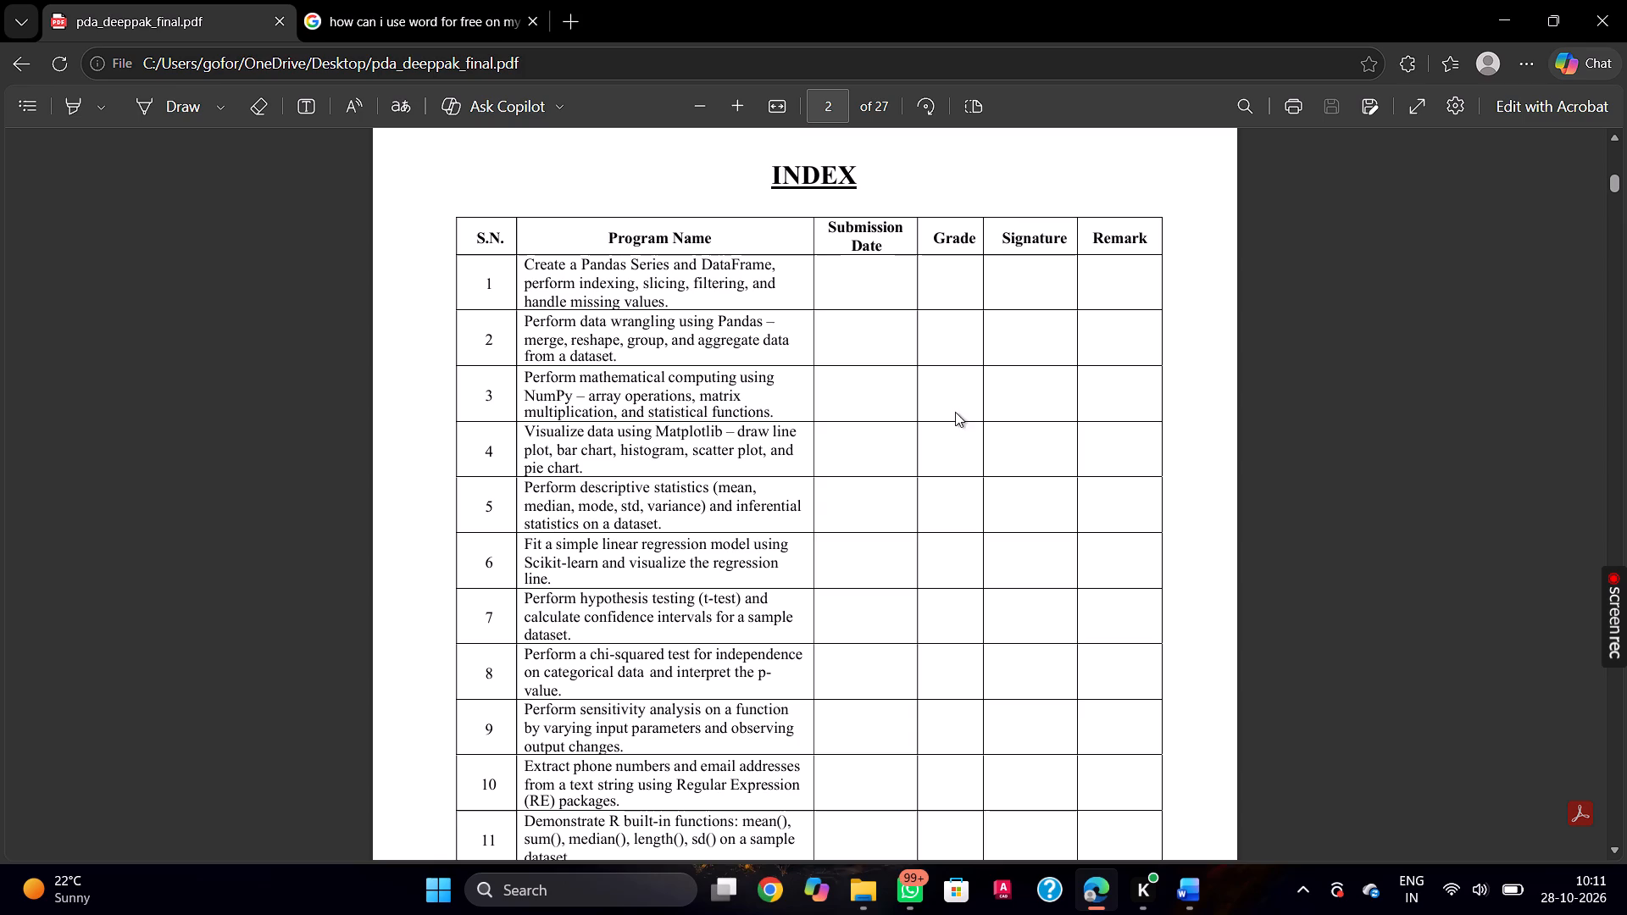
pyautogui.scroll(-1, 935, 521)
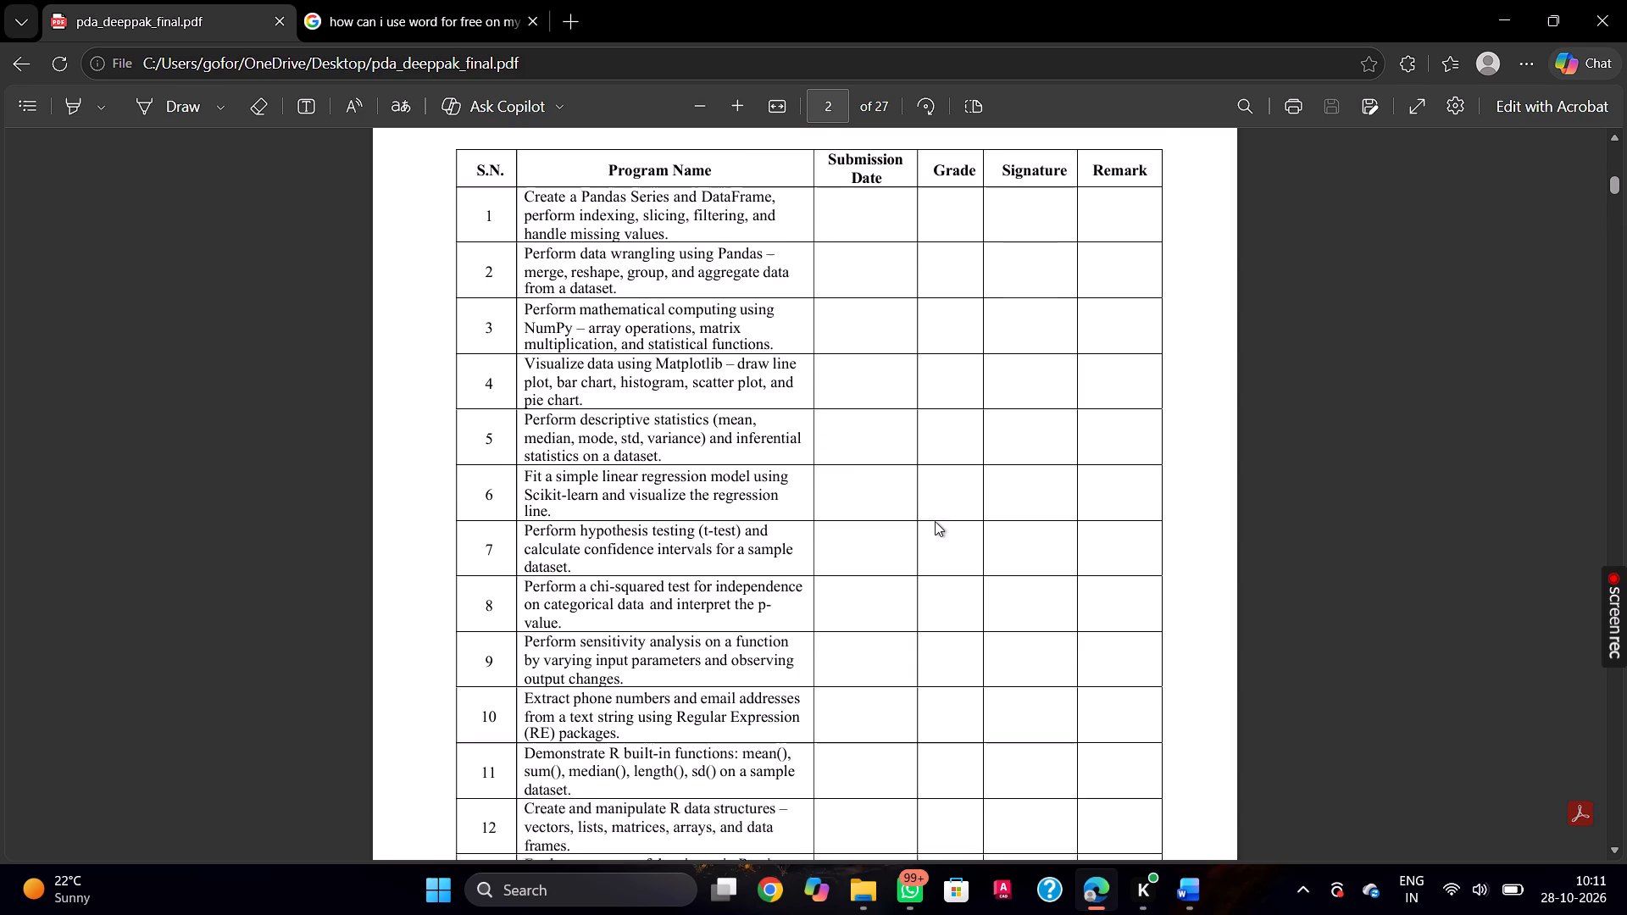
pyautogui.scroll(-3, 935, 521)
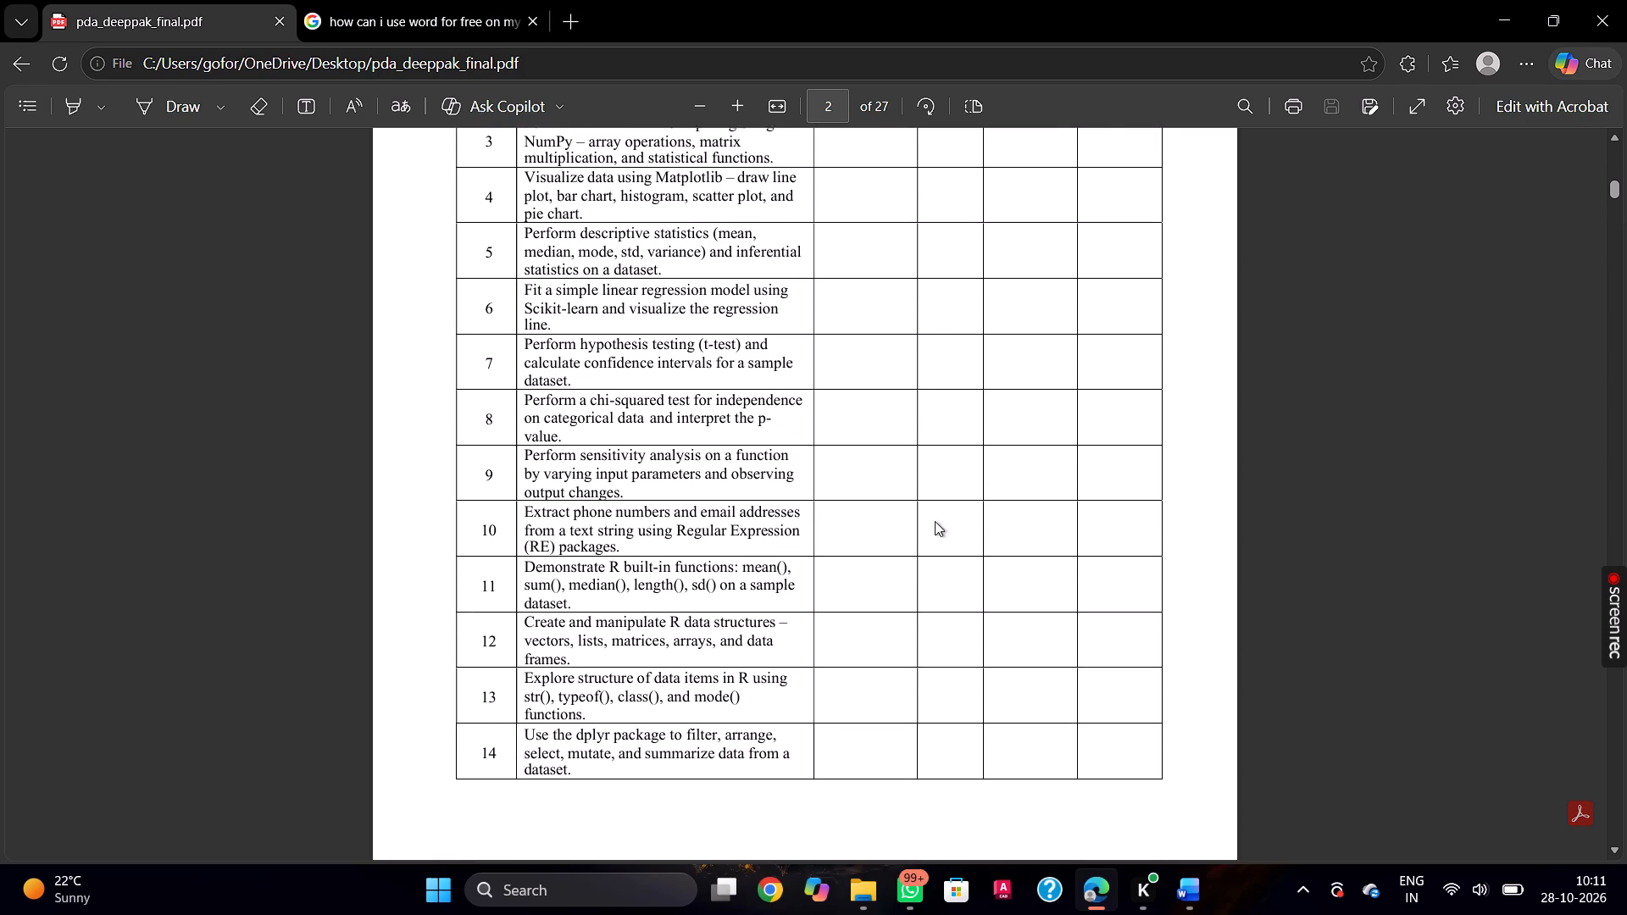
pyautogui.scroll(3, 935, 521)
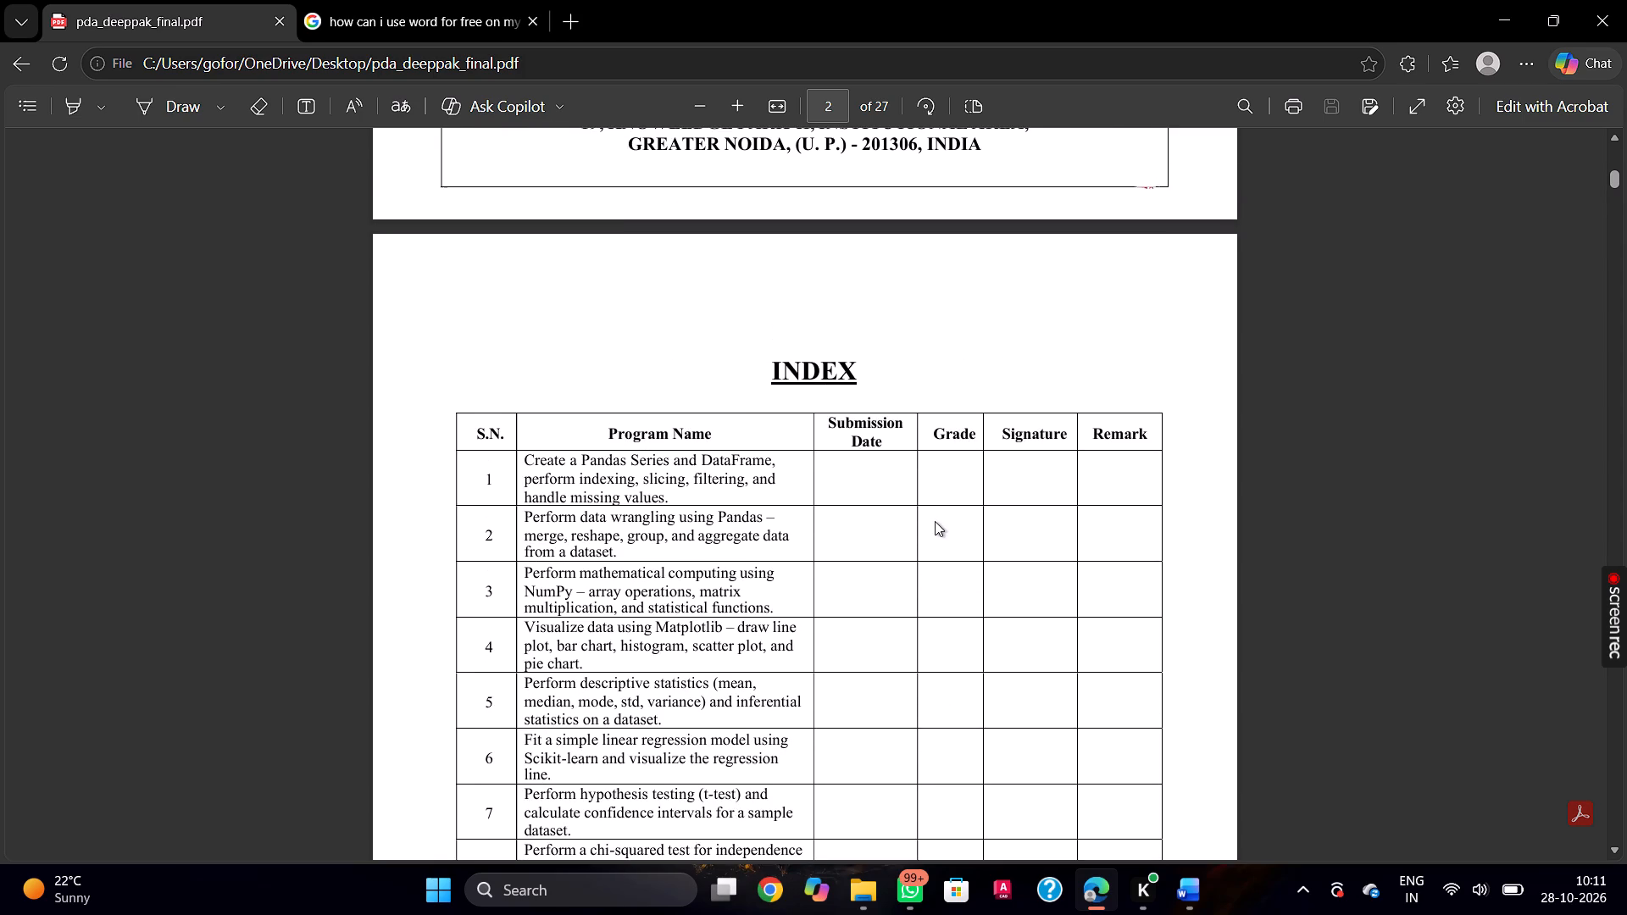
pyautogui.scroll(4, 935, 521)
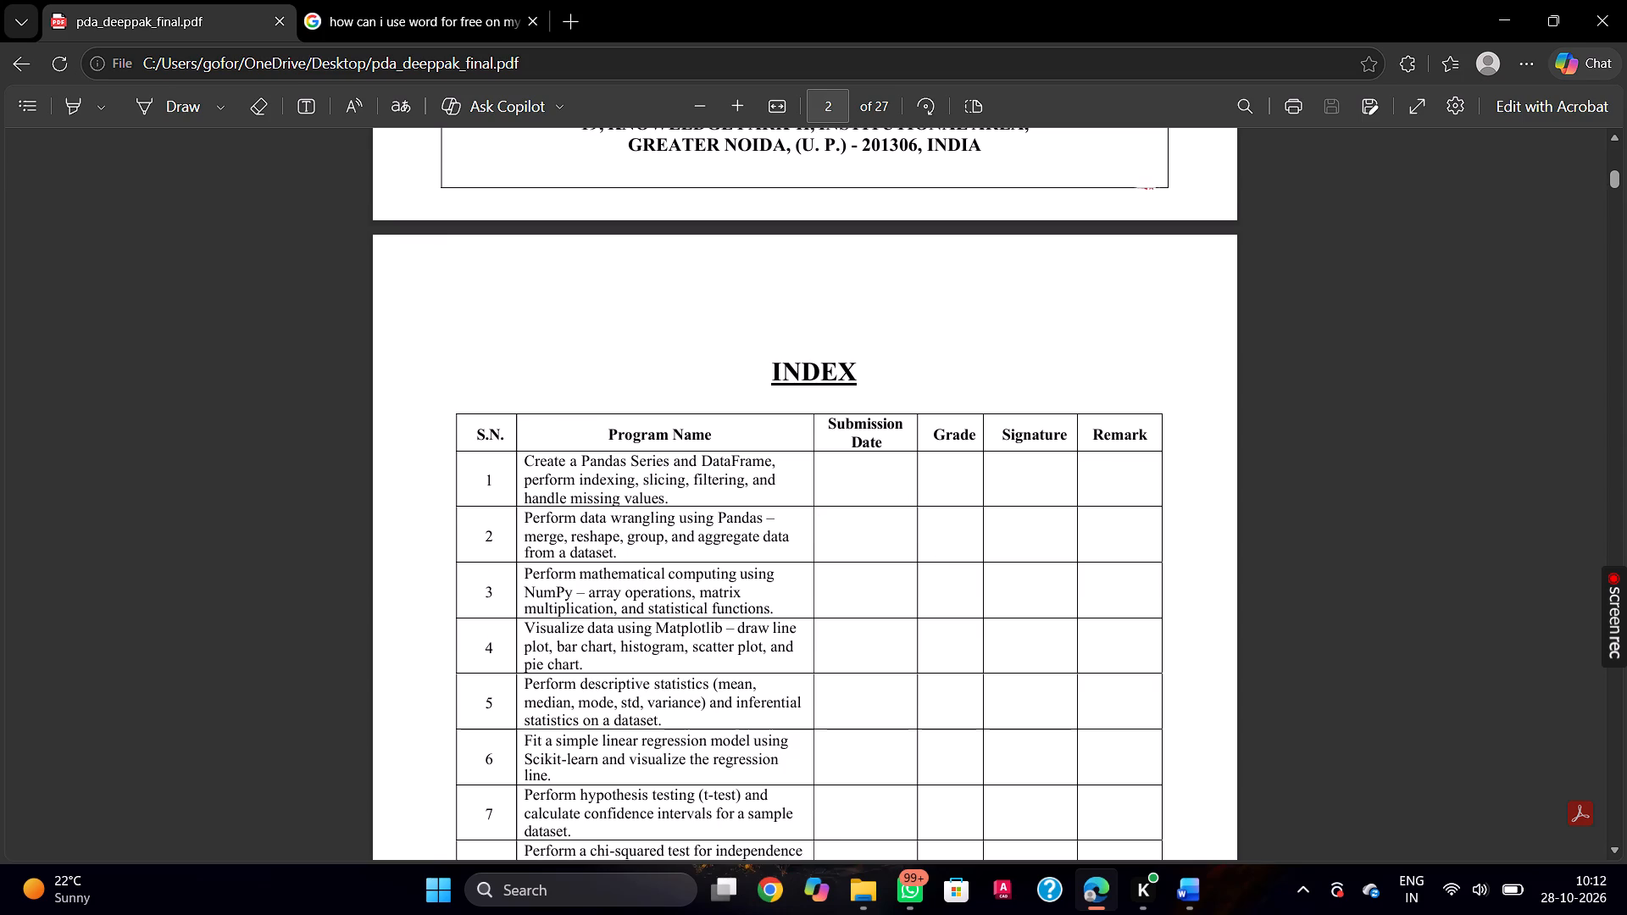
# Review the code and outputs of the lab programs, from the Pandas Series exercise to the R Shiny application.
pyautogui.scroll(-1, 929, 482)
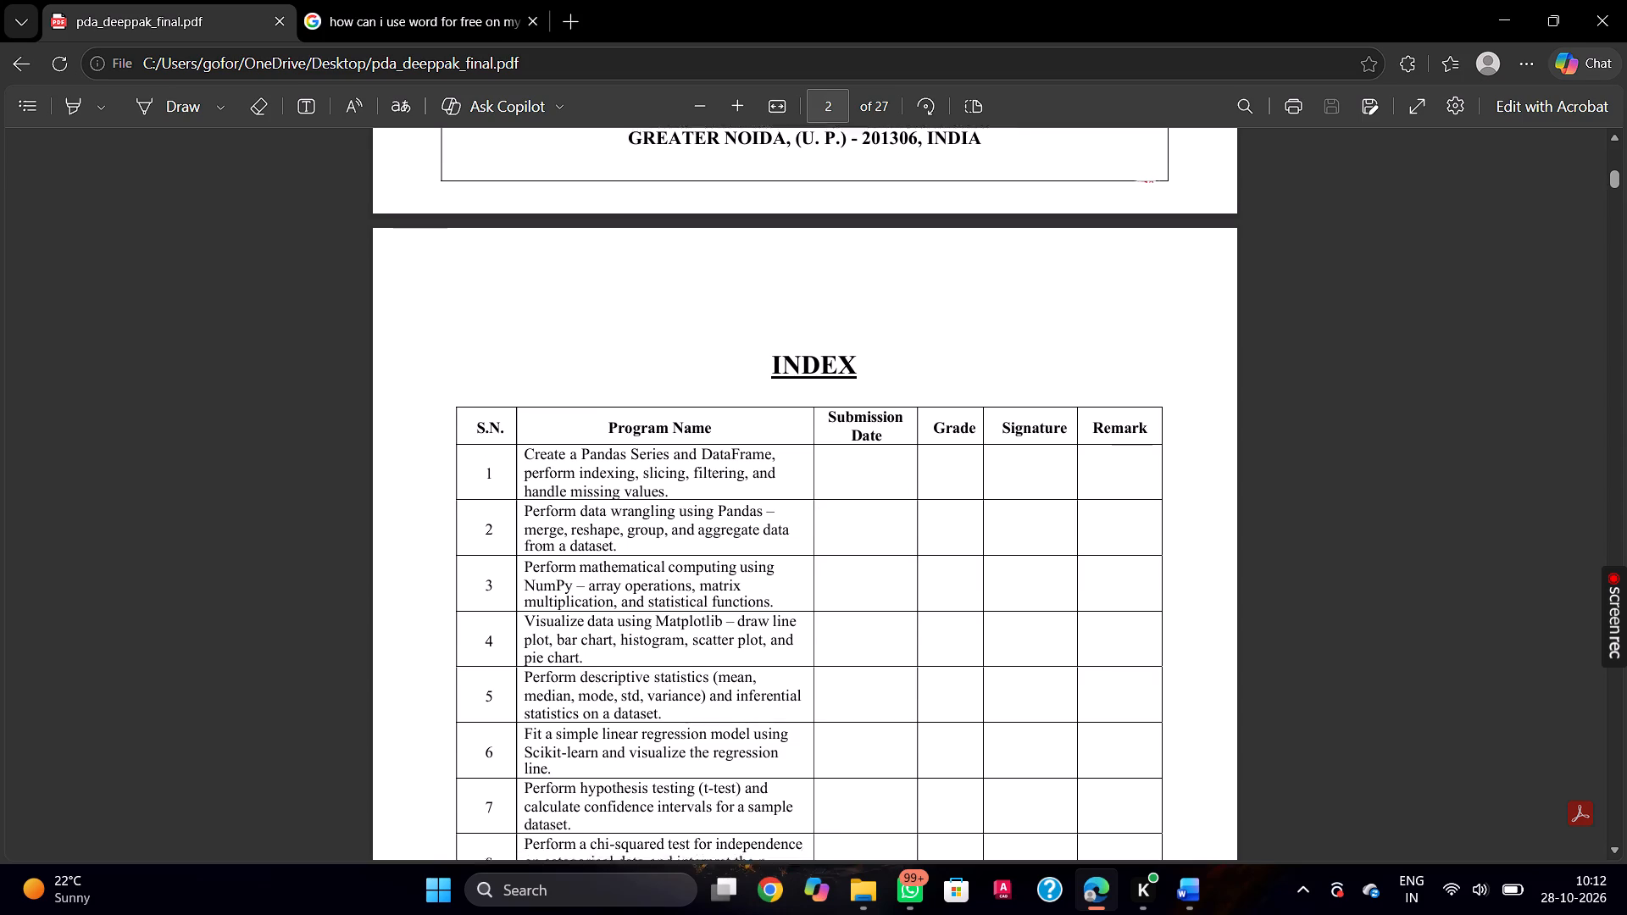
pyautogui.scroll(-8, 929, 482)
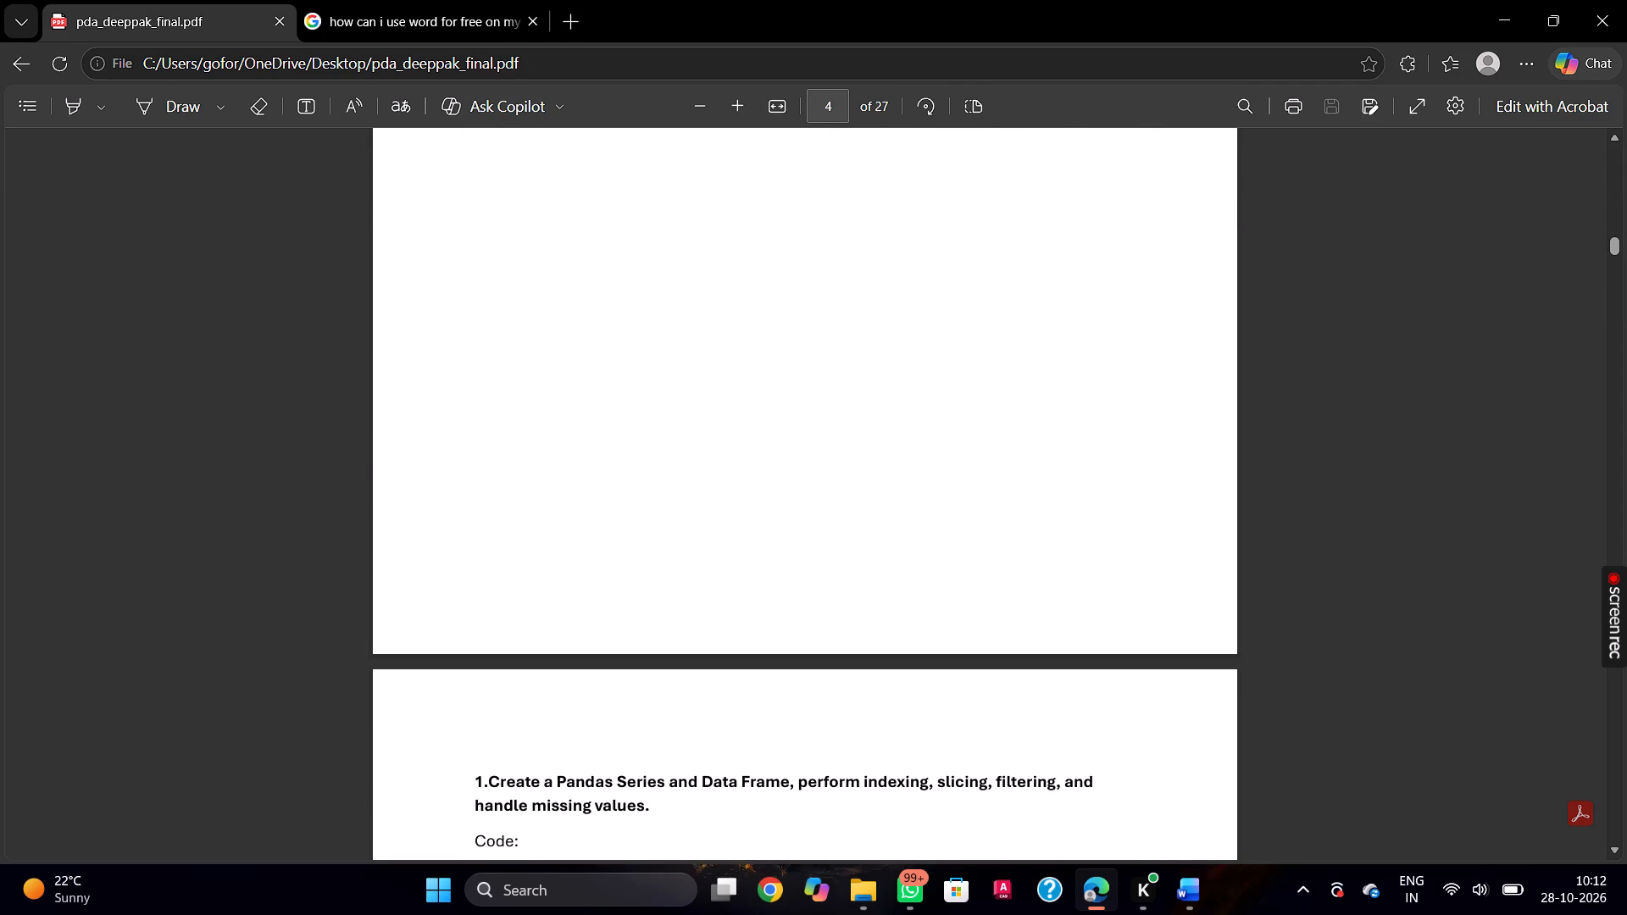
pyautogui.scroll(-3, 929, 482)
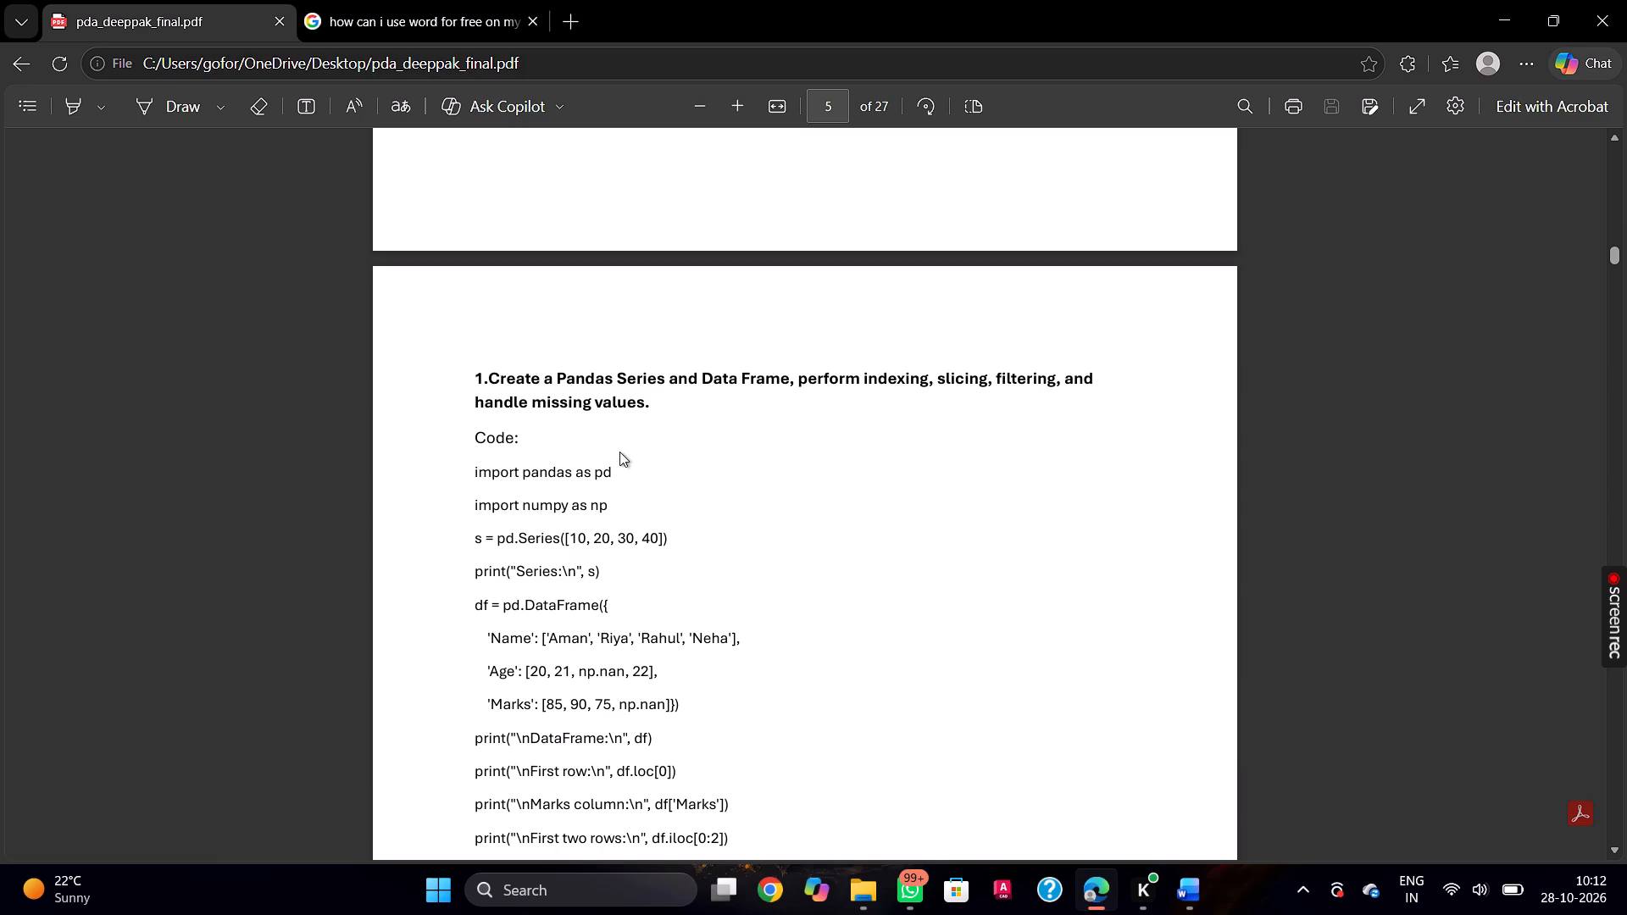
pyautogui.scroll(-4, 619, 452)
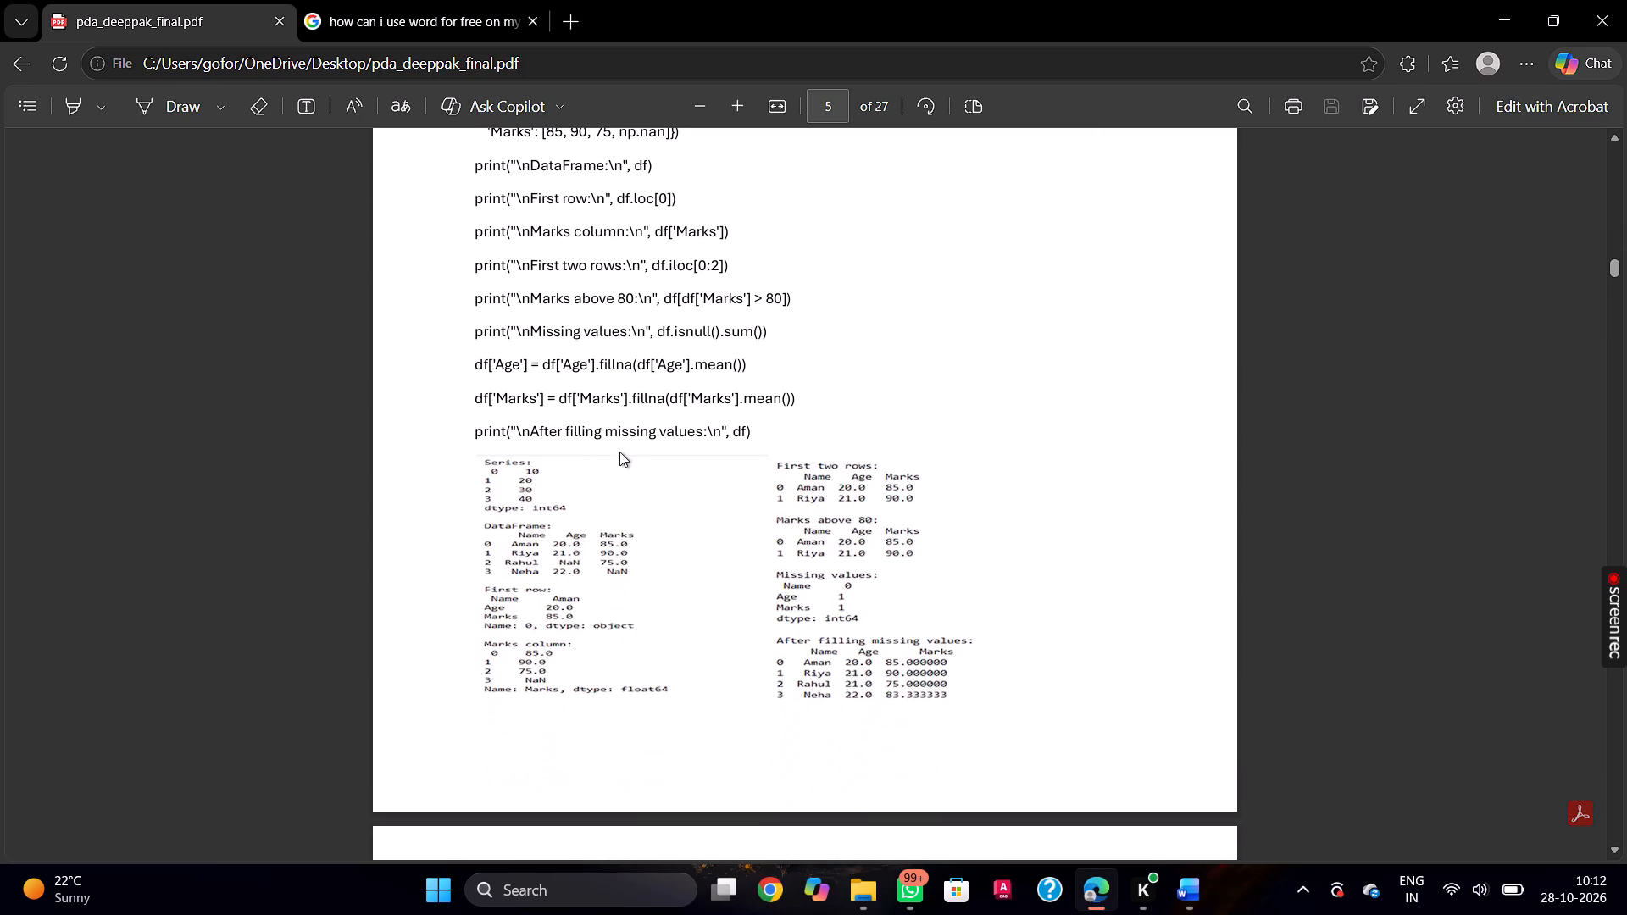
pyautogui.scroll(-9, 619, 452)
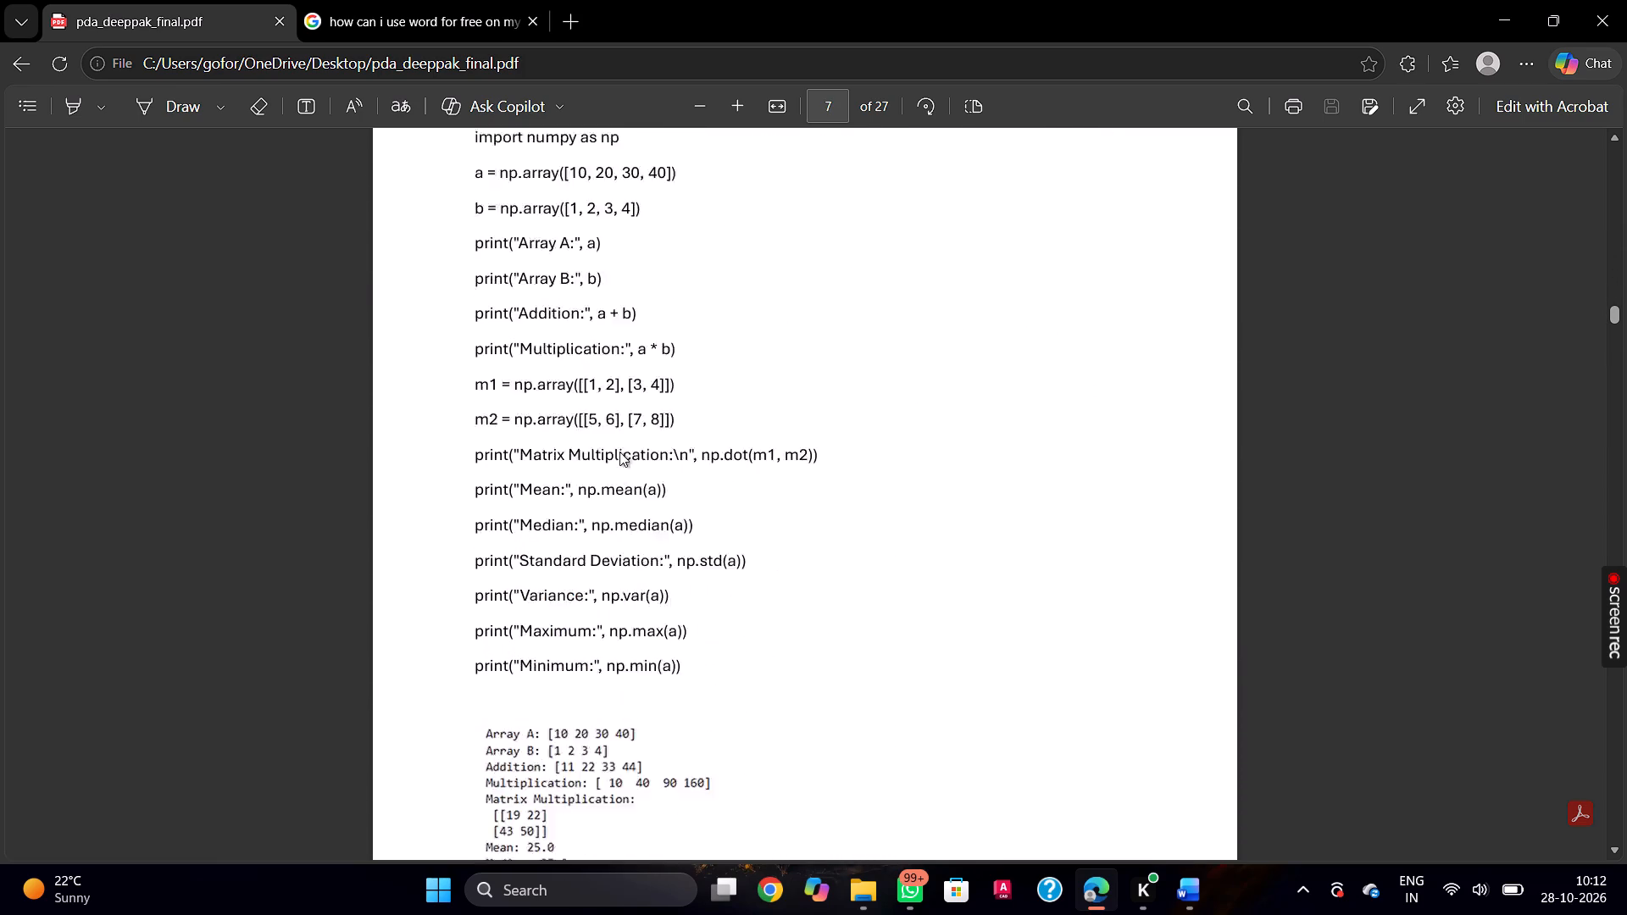
pyautogui.scroll(-6, 619, 452)
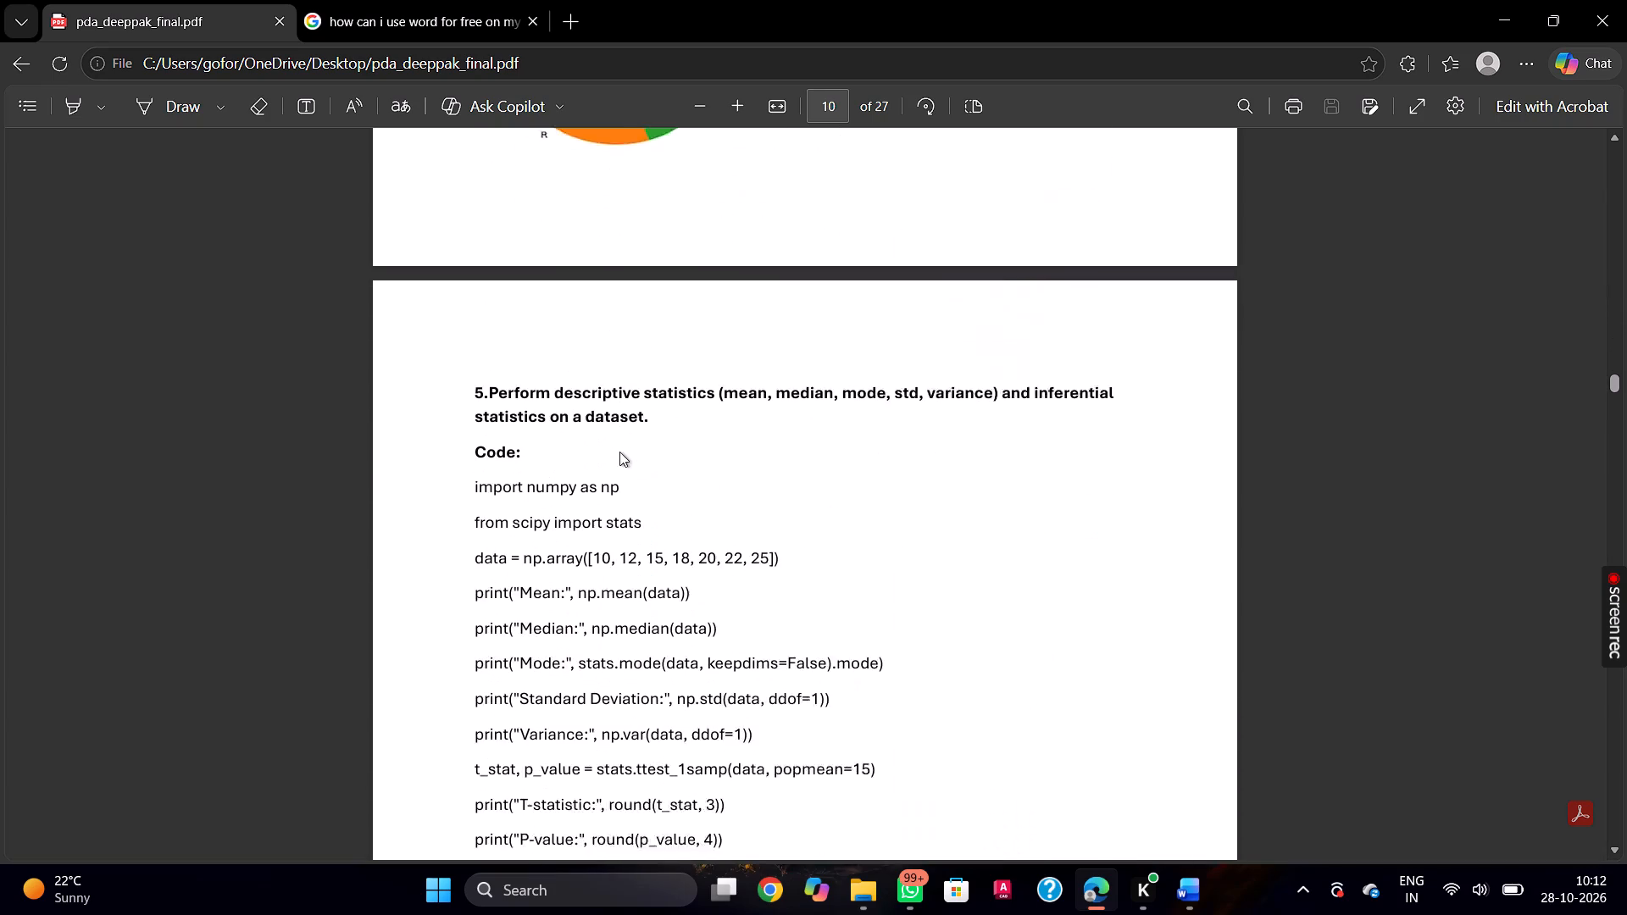
pyautogui.scroll(-6, 619, 452)
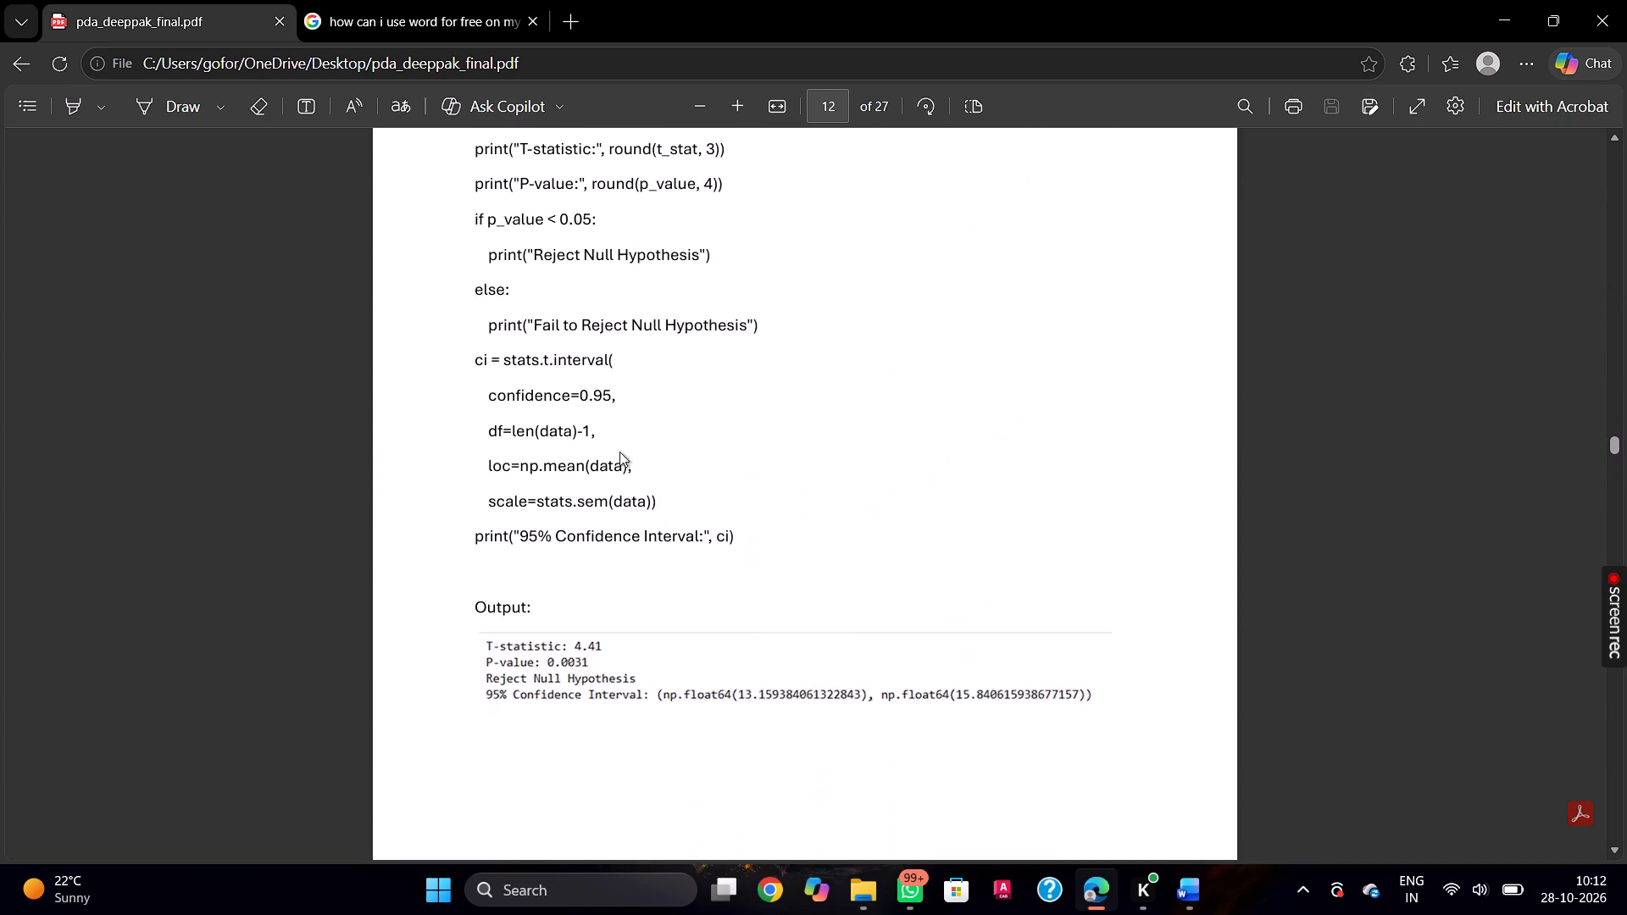
pyautogui.scroll(-5, 619, 452)
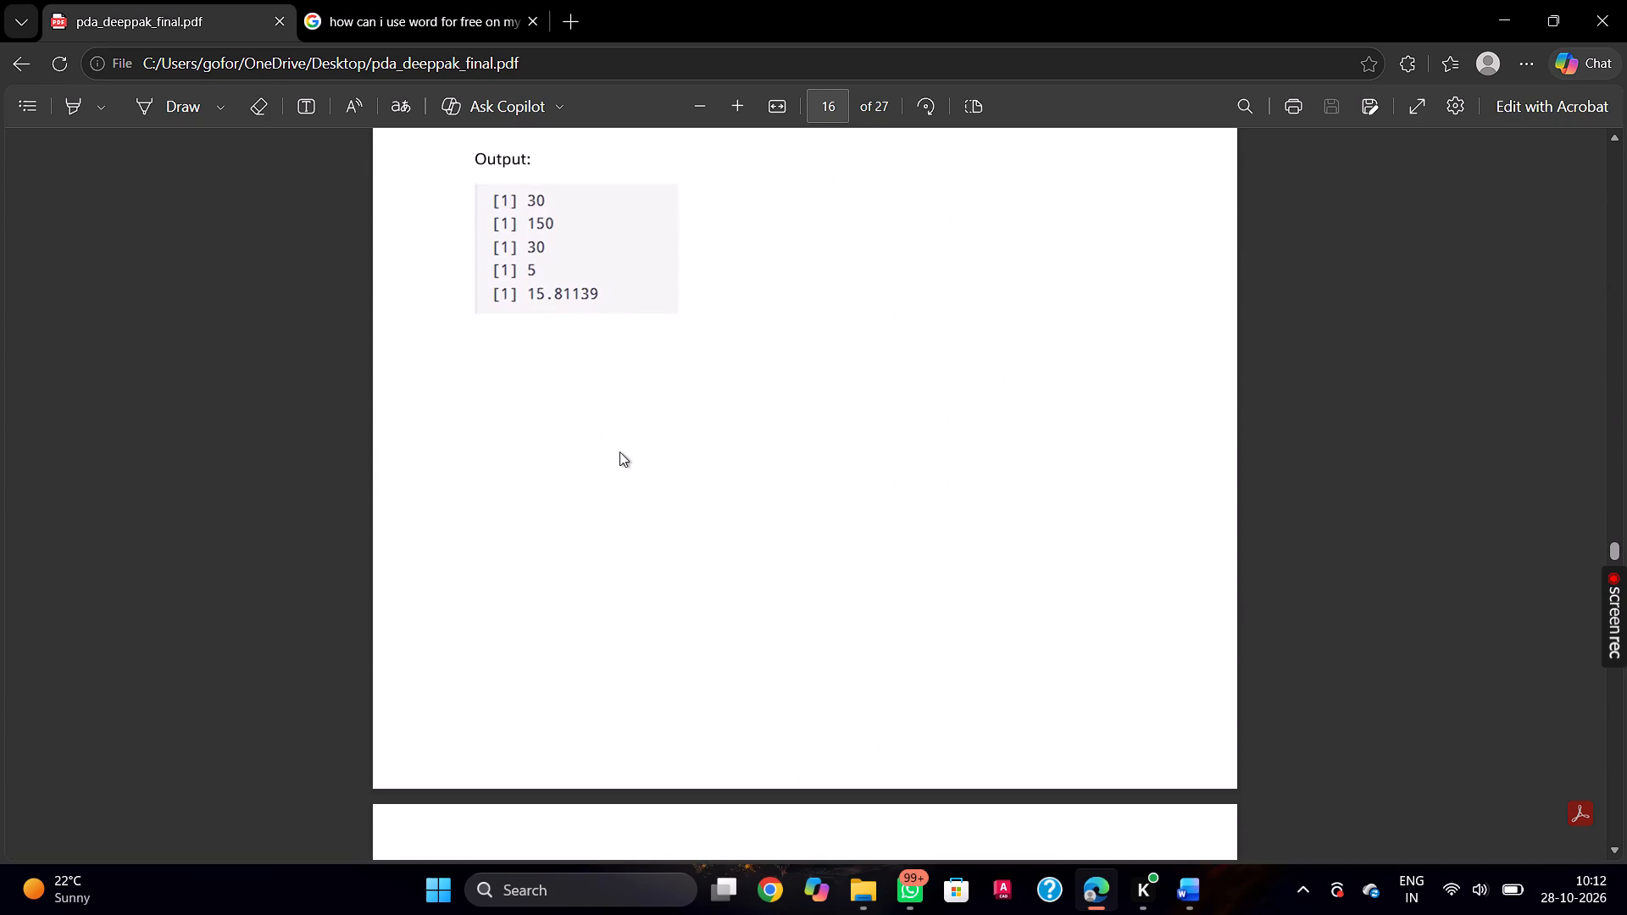
pyautogui.scroll(-6, 619, 452)
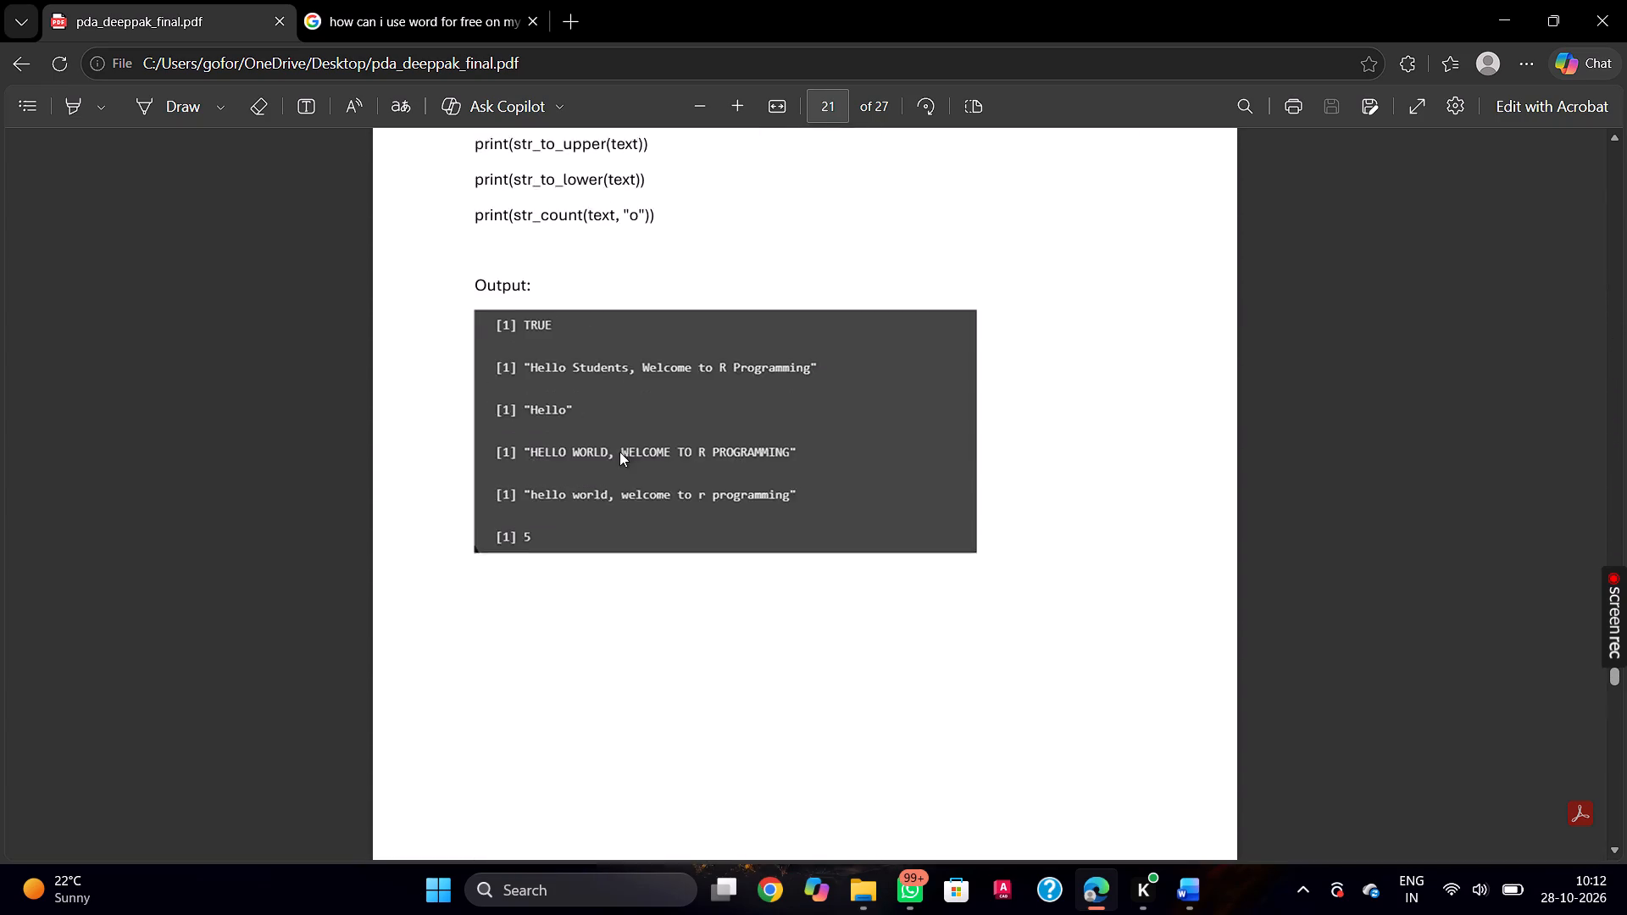
pyautogui.scroll(-6, 619, 452)
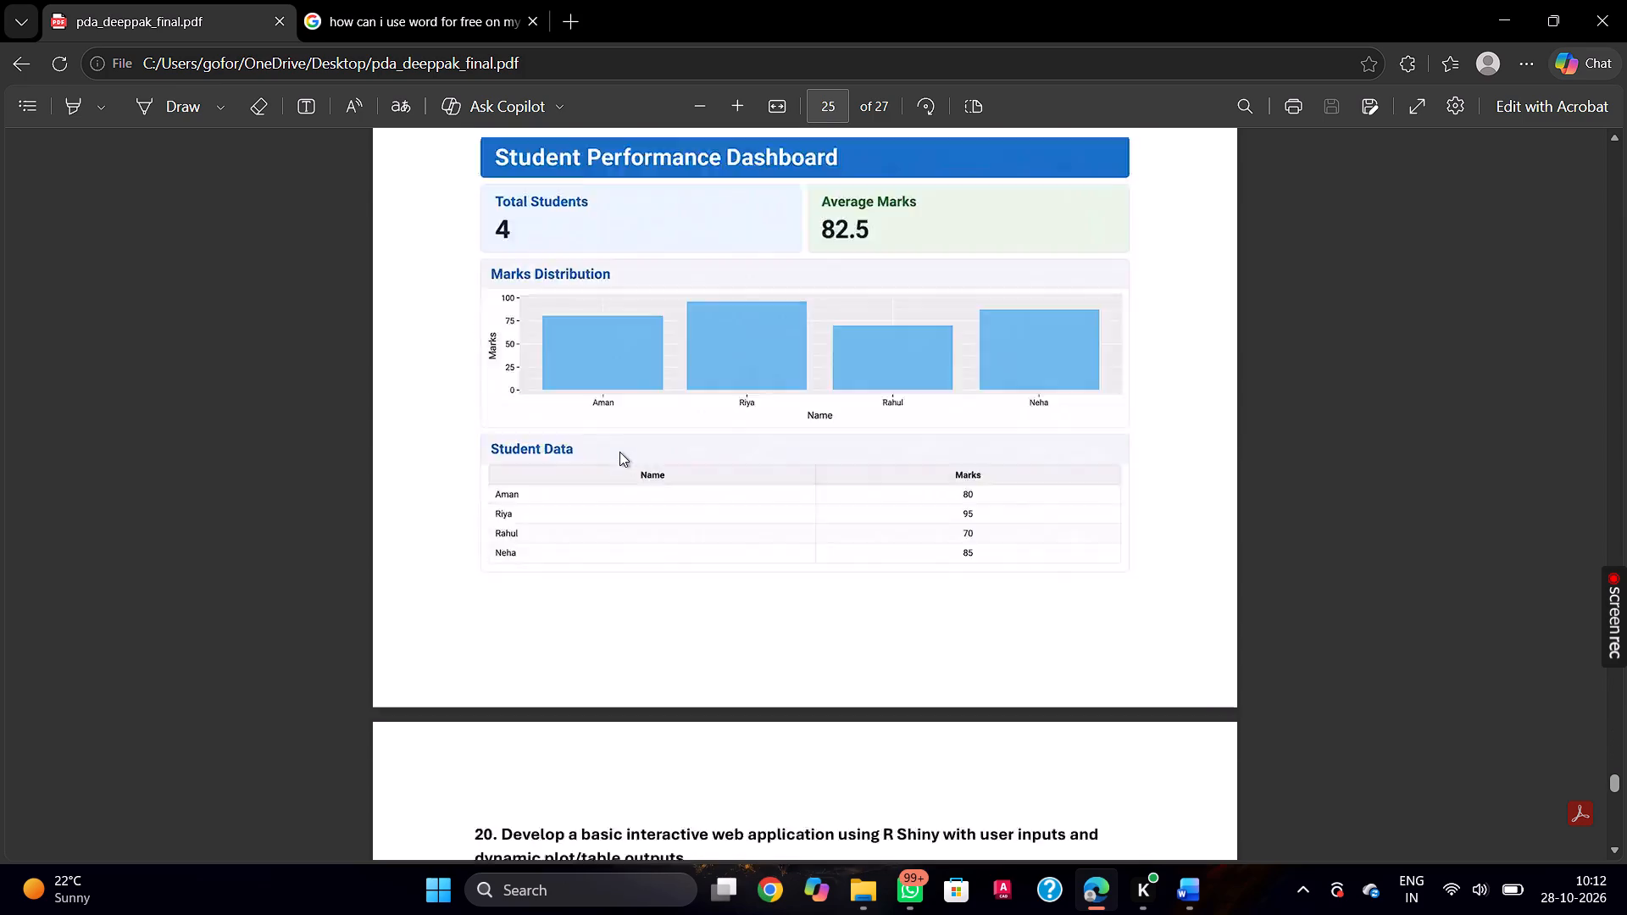
pyautogui.scroll(-4, 619, 452)
pyautogui.scroll(2, 619, 452)
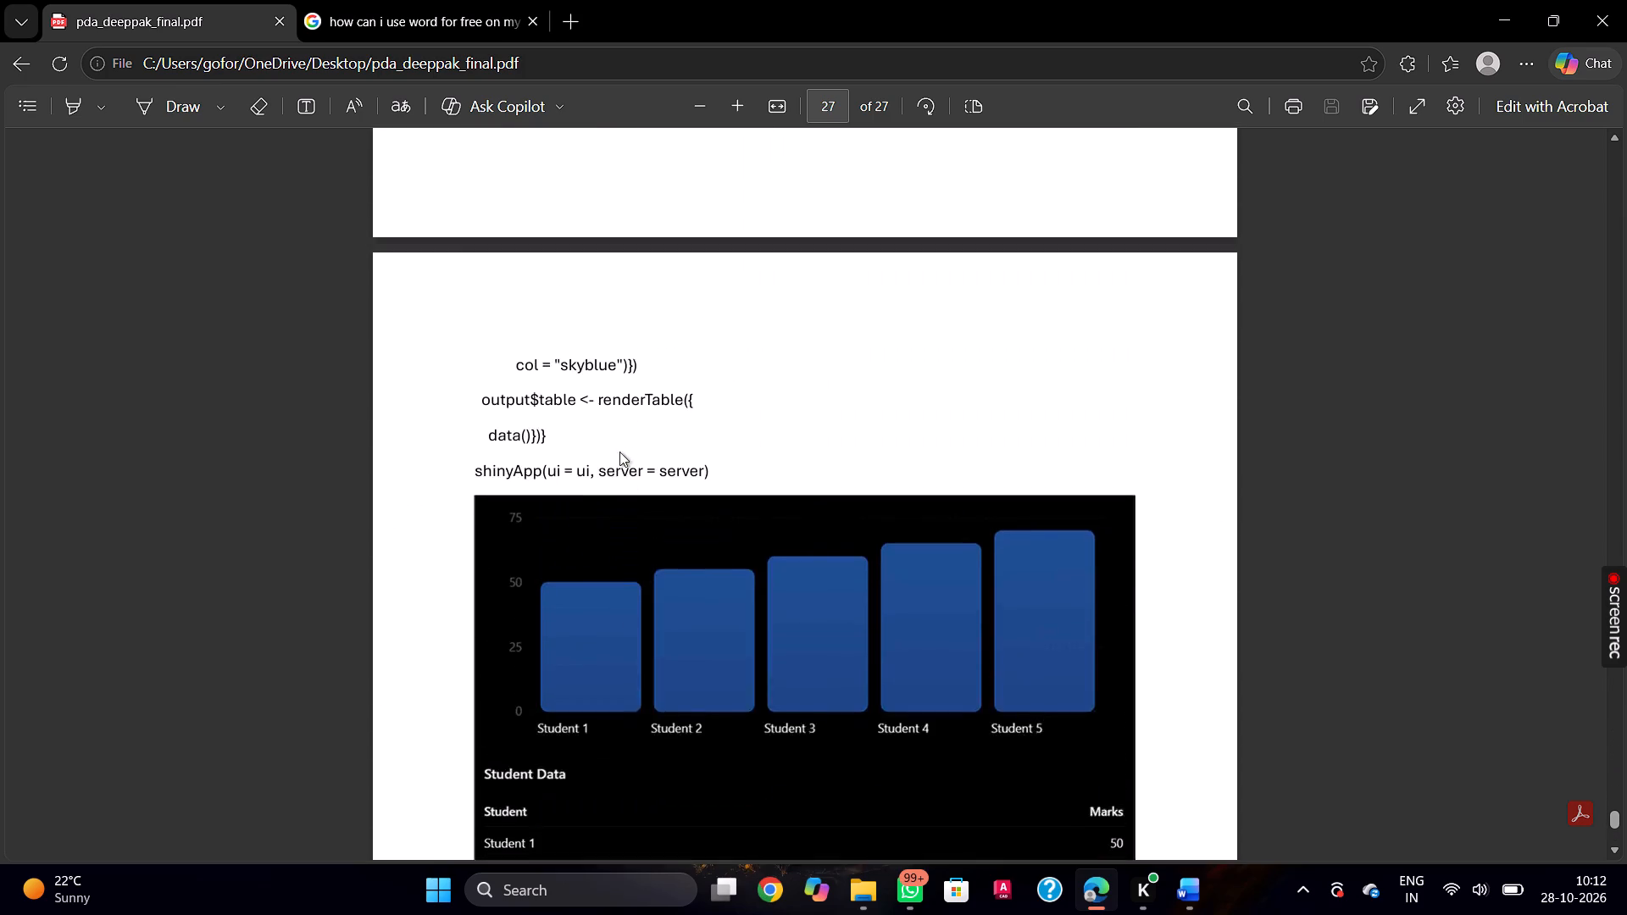
# Recheck the R Shiny program's code, bar chart and student data table at the end of the lab file.
pyautogui.scroll(3, 619, 452)
pyautogui.scroll(-1, 619, 452)
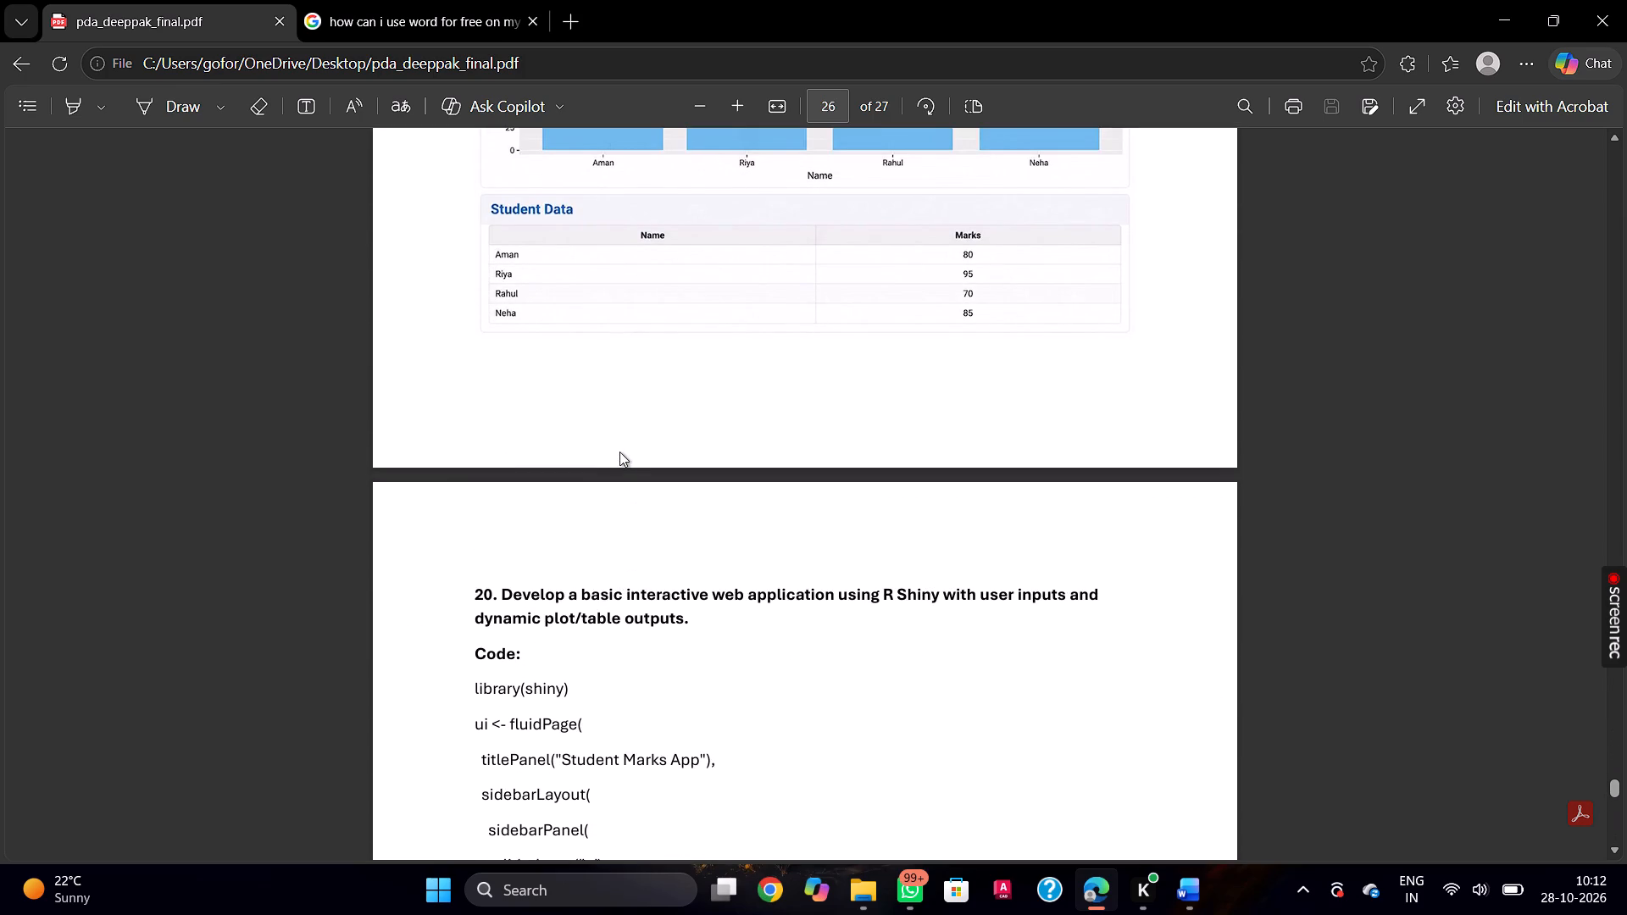
pyautogui.scroll(-3, 619, 452)
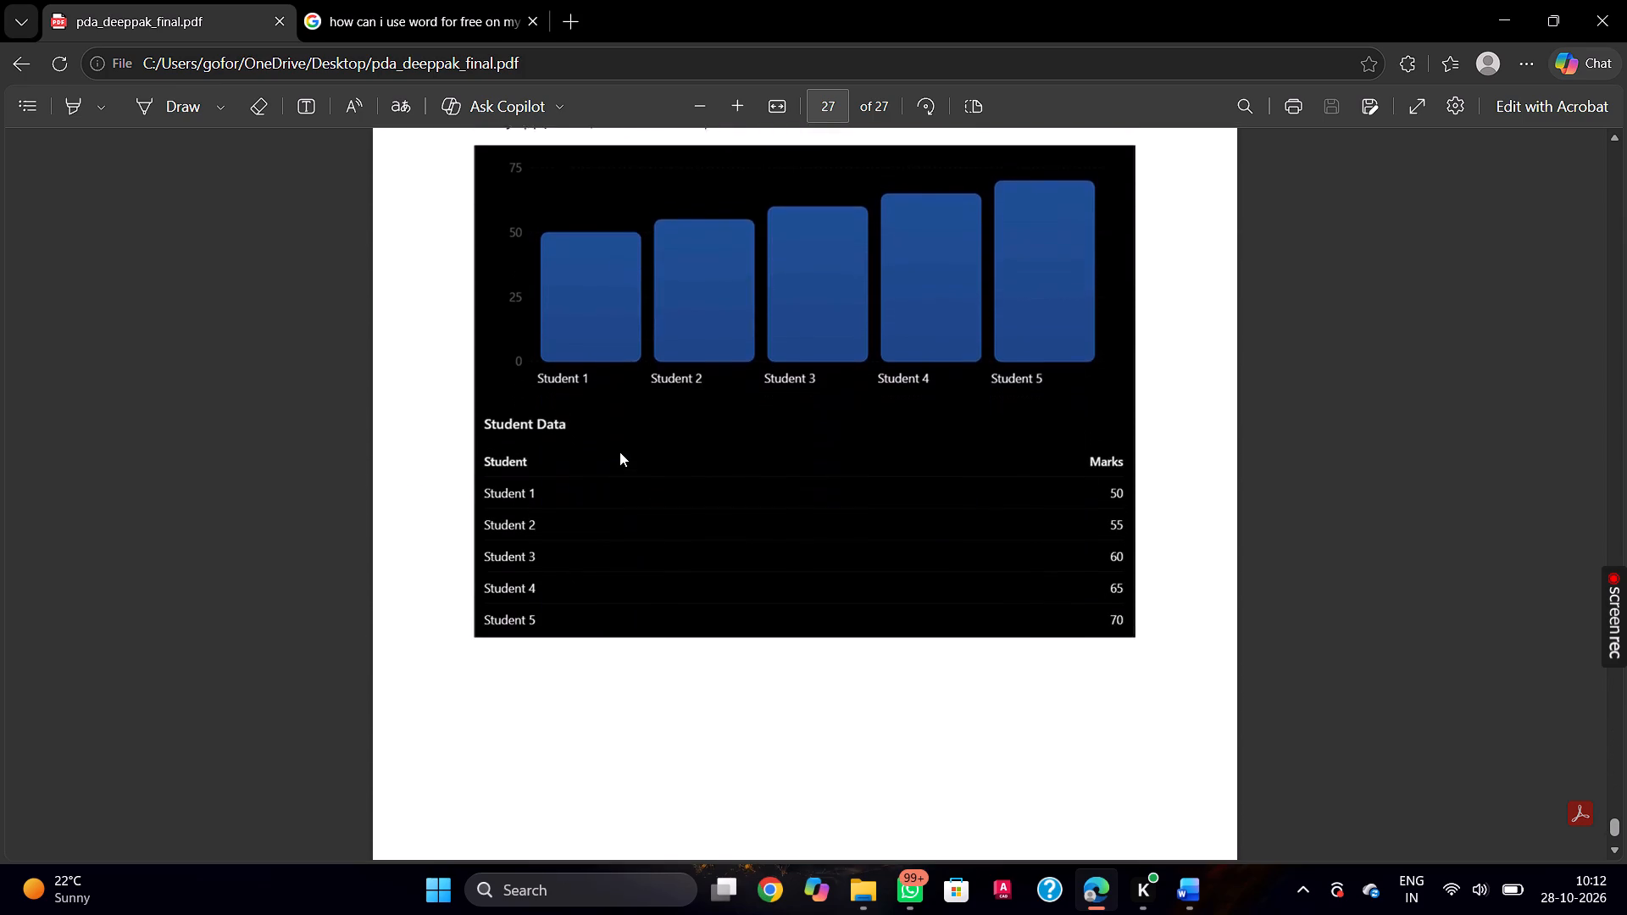
pyautogui.scroll(-2, 619, 452)
# Skim back from the last page to the cover page and check the student's name, roll number and supervisor details.
pyautogui.scroll(15, 619, 452)
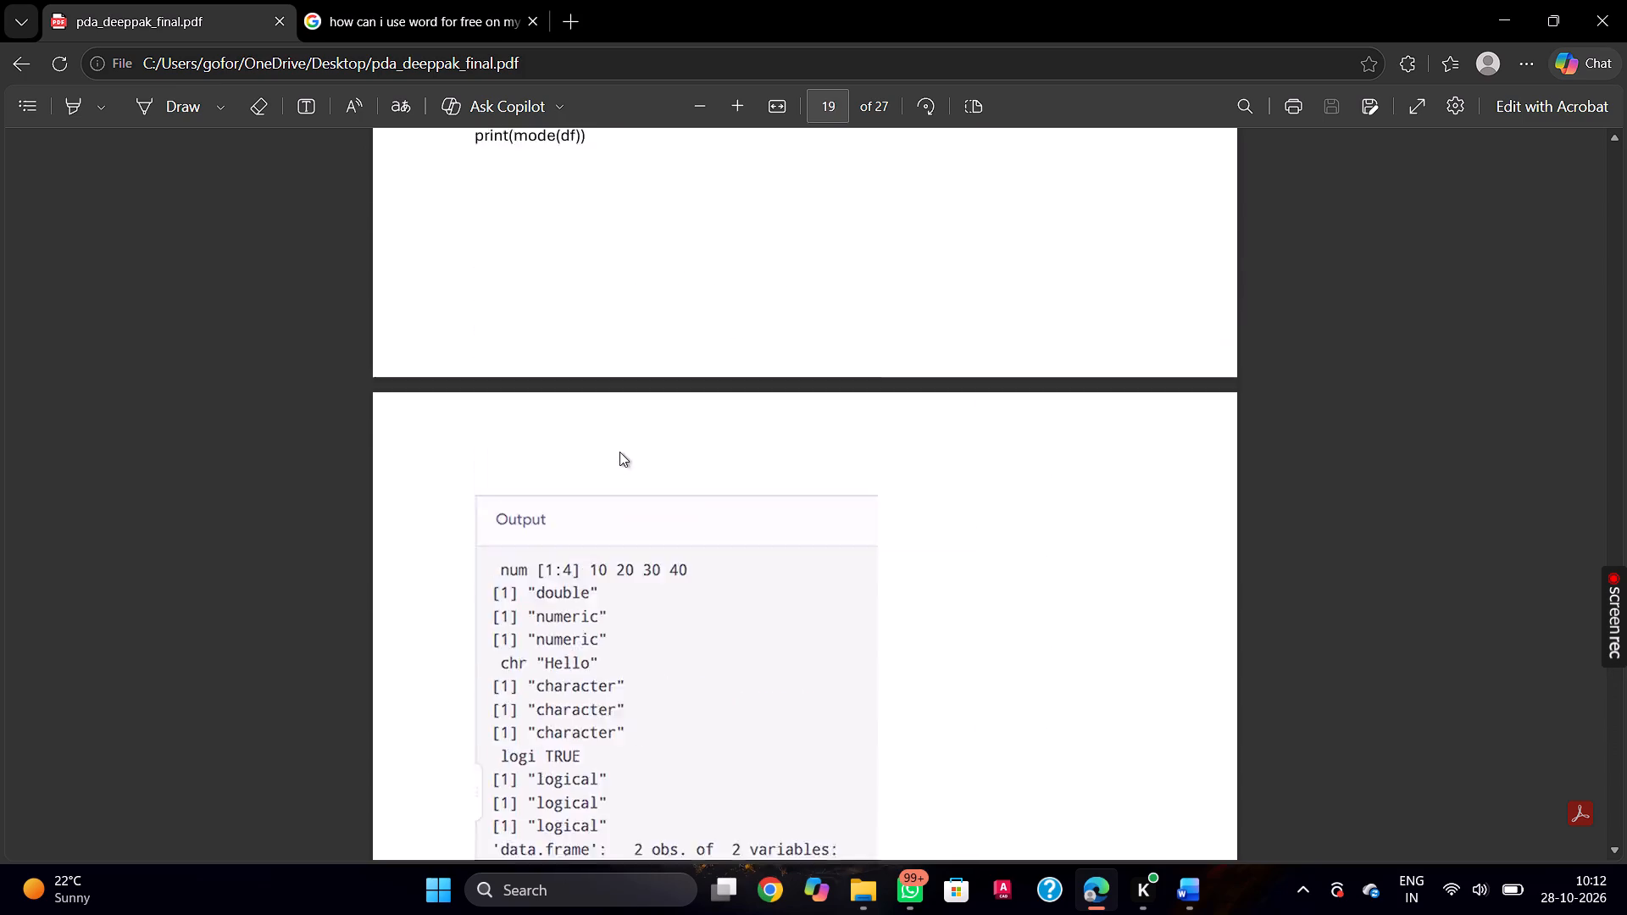
pyautogui.scroll(16, 619, 452)
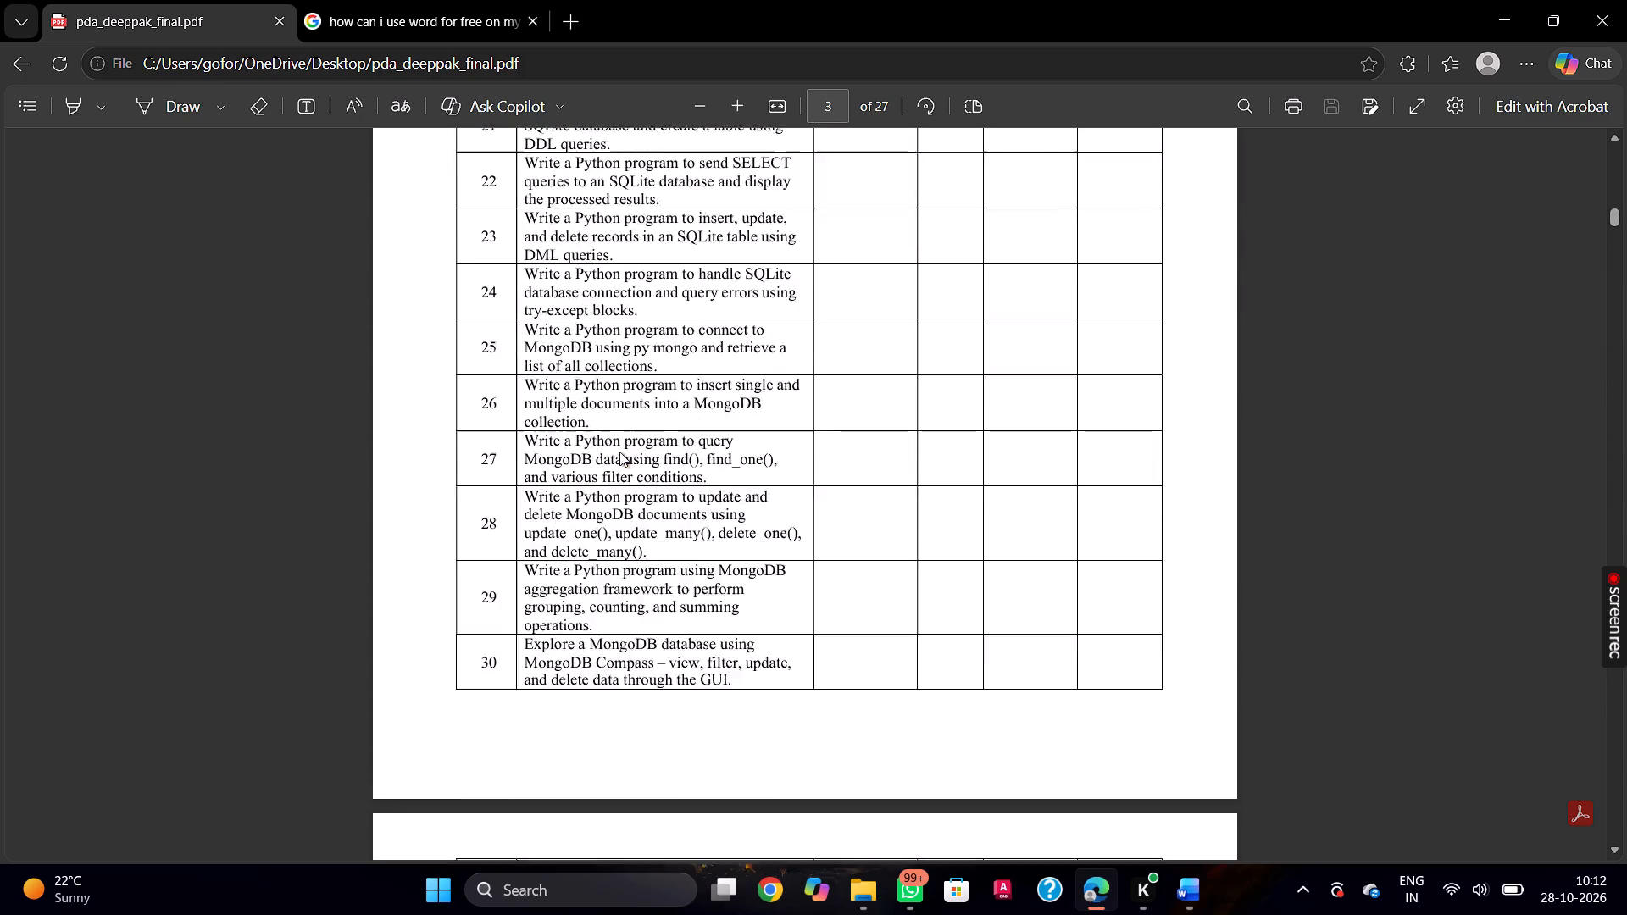
pyautogui.scroll(7, 619, 452)
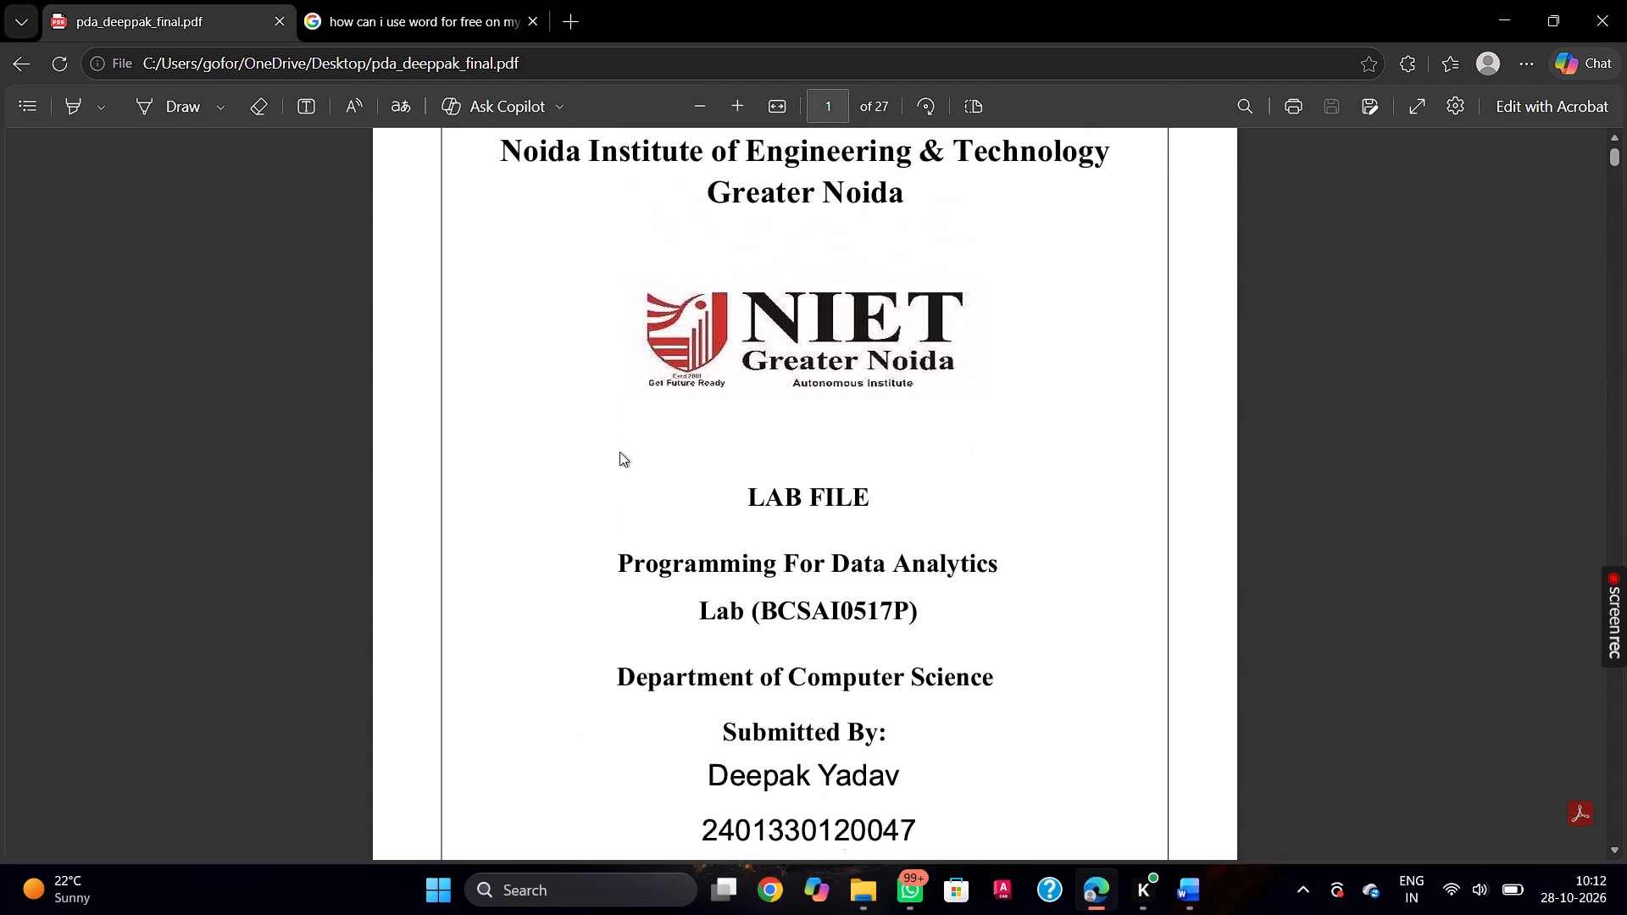
pyautogui.scroll(-3, 619, 452)
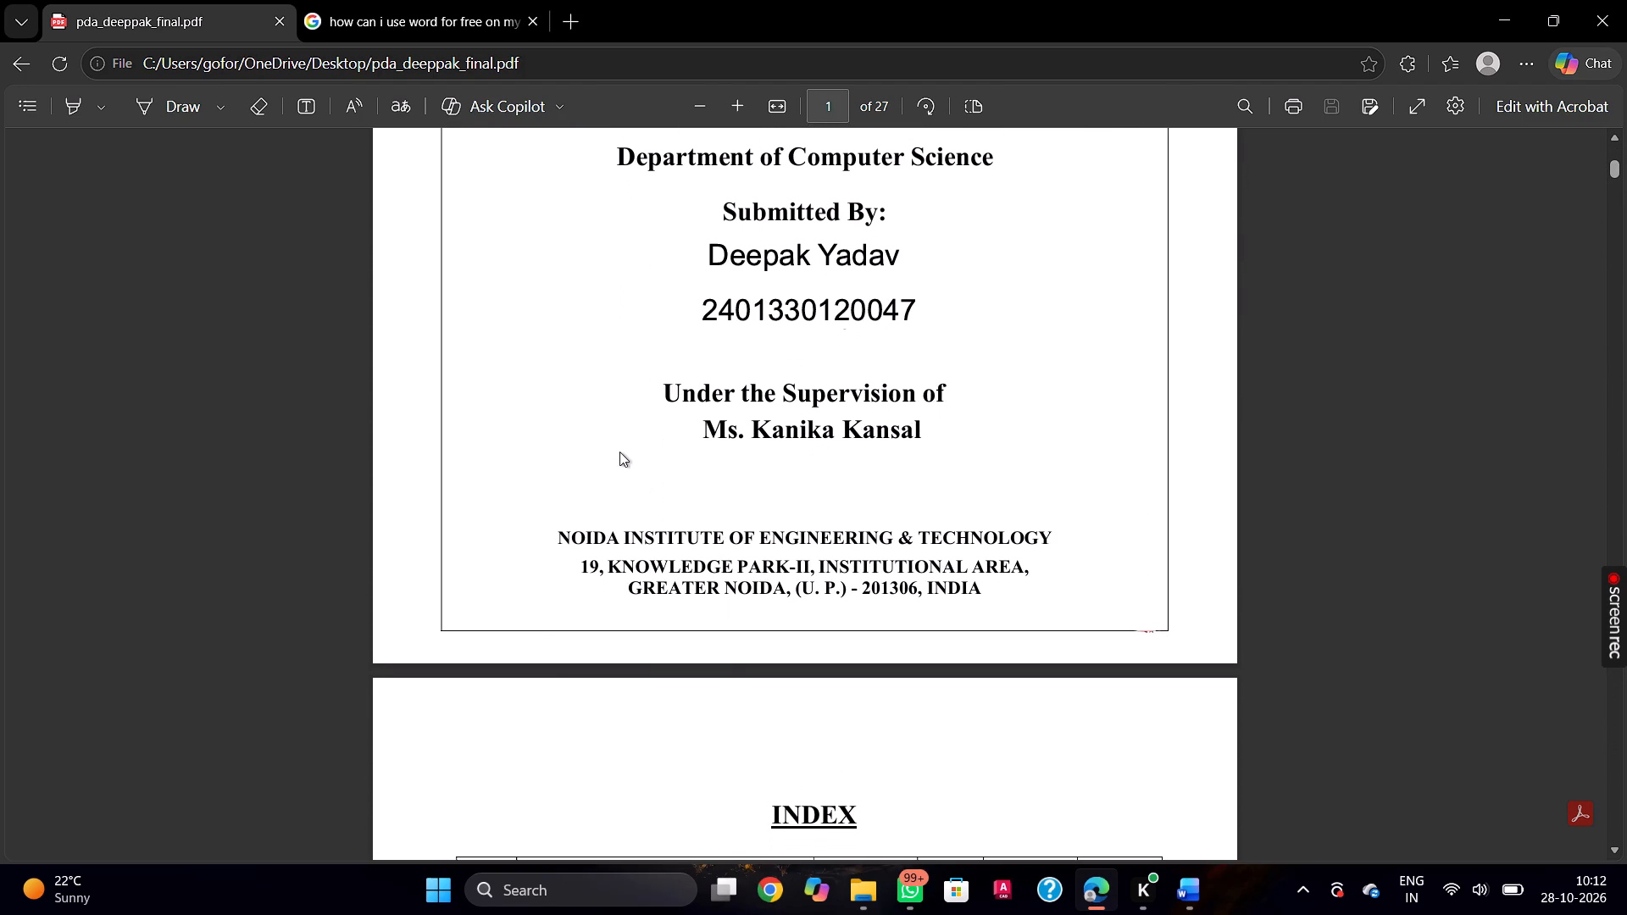
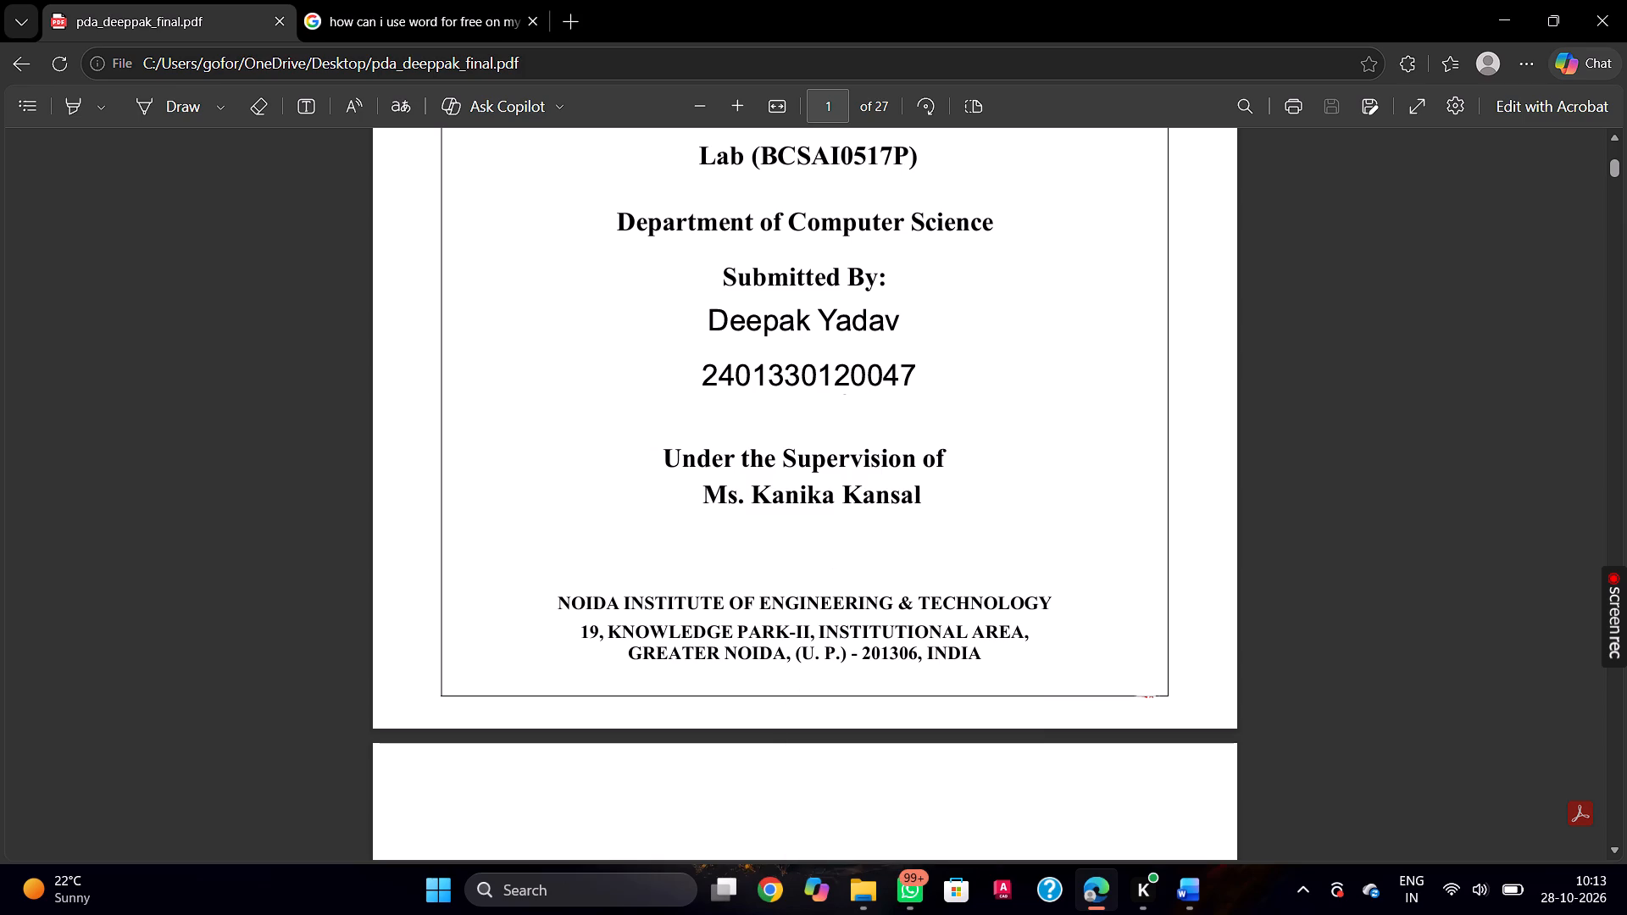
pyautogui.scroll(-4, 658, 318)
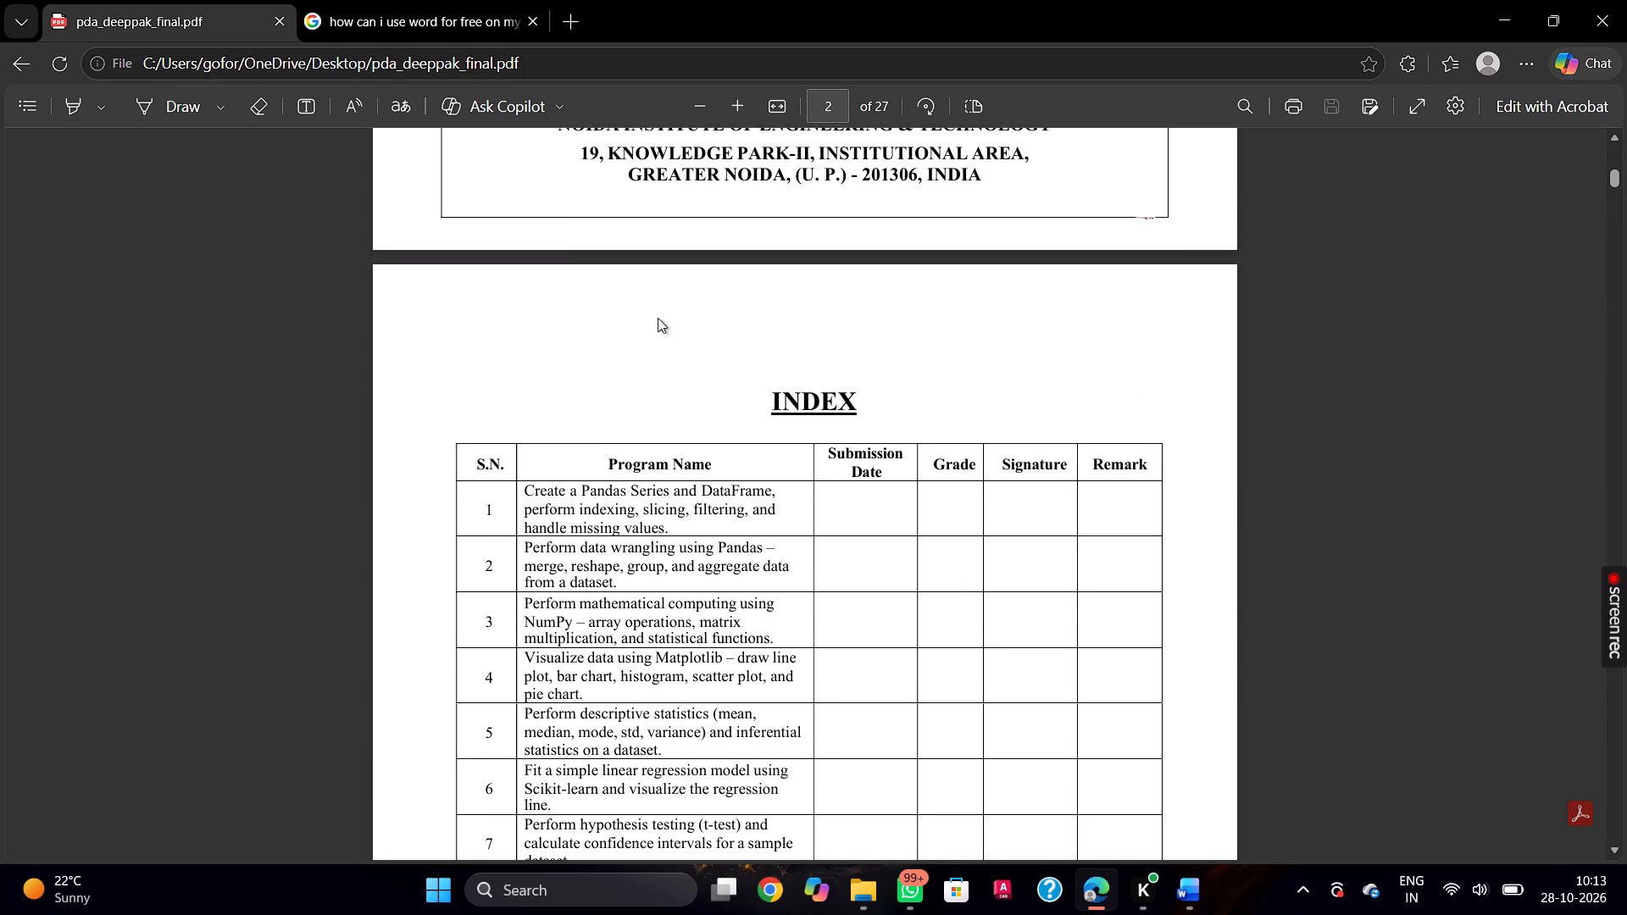